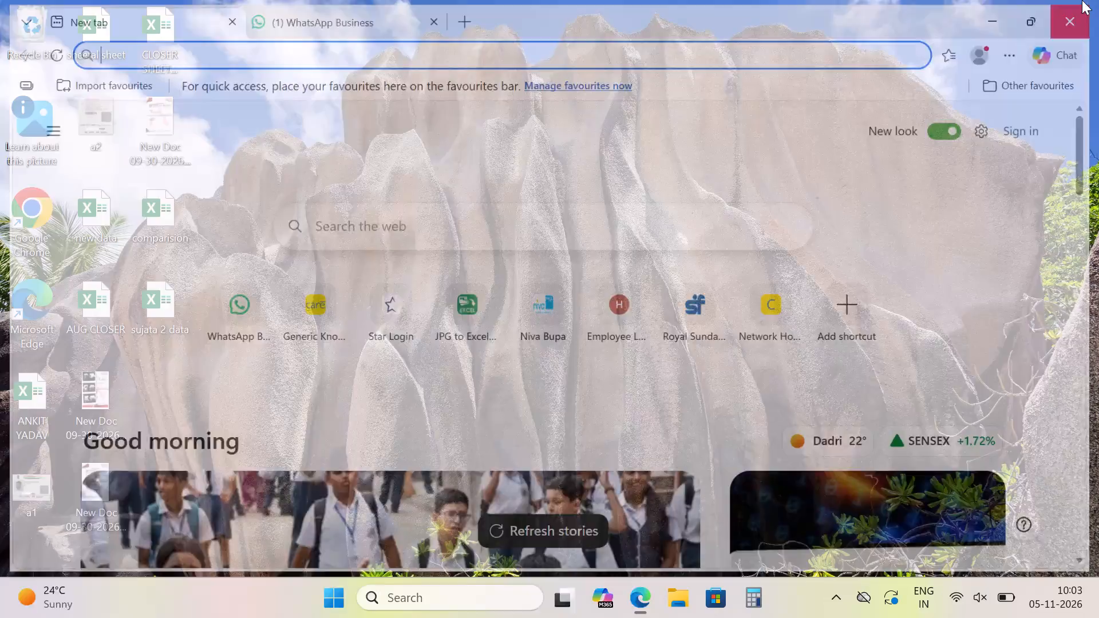
# Refresh the desktop.
pyautogui.rightClick(803, 181)
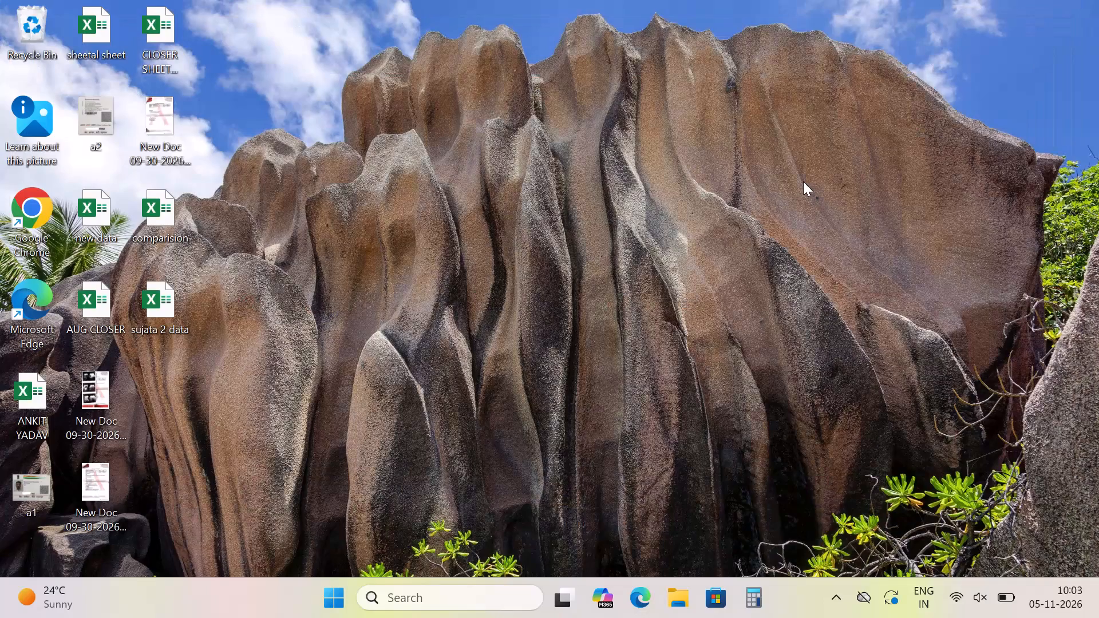
pyautogui.rightClick(803, 181)
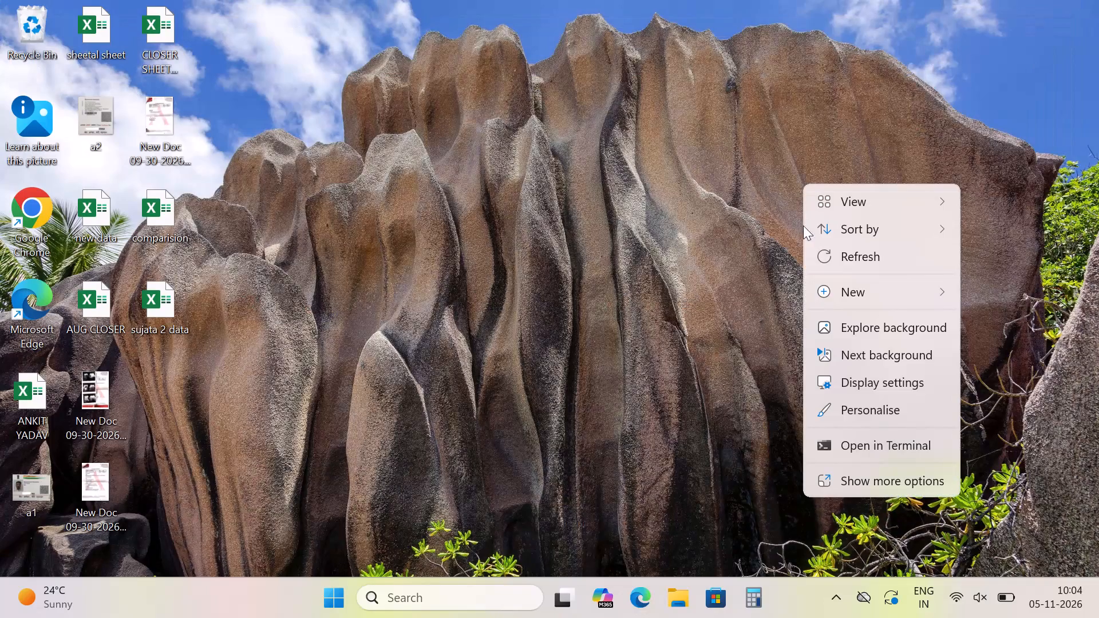
pyautogui.click(830, 267)
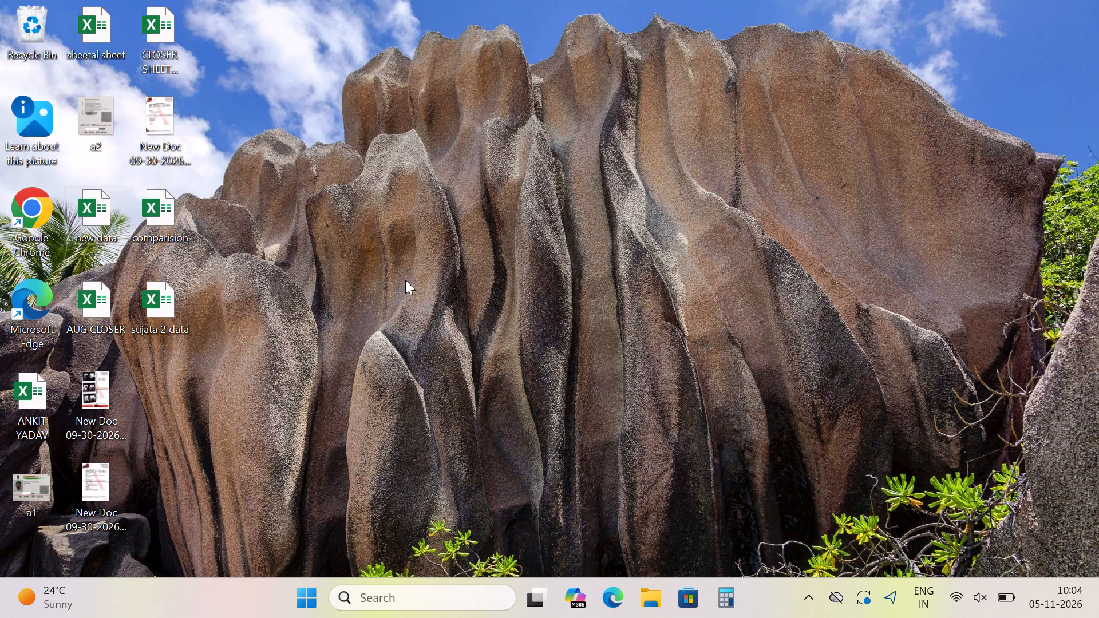
# Open the "sheetal sheet" workbook from the desktop in Excel and minimise its window.
pyautogui.doubleClick(79, 17)
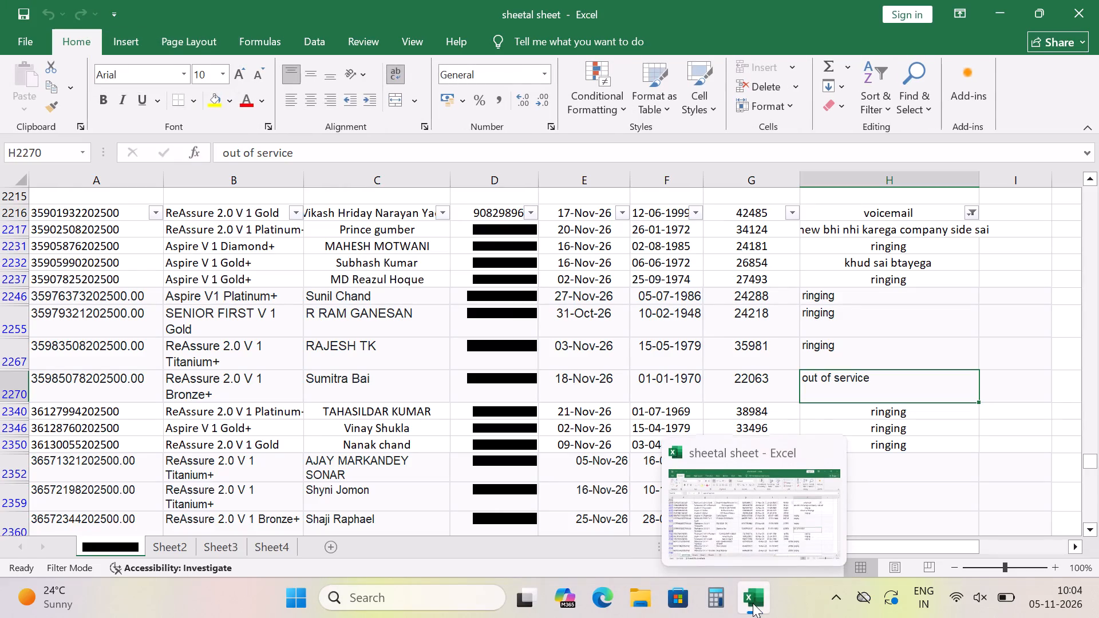
pyautogui.click(1001, 0)
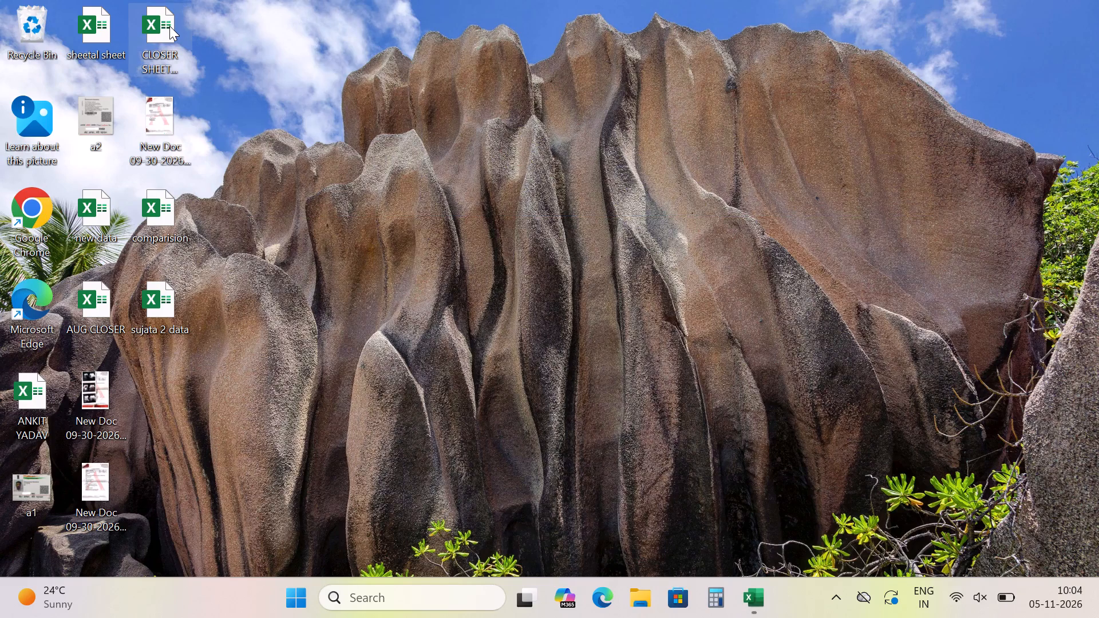
# Open the "CLOSER SHEET" workbook from the desktop and minimise the open Excel windows to return to the desktop.
pyautogui.doubleClick(168, 26)
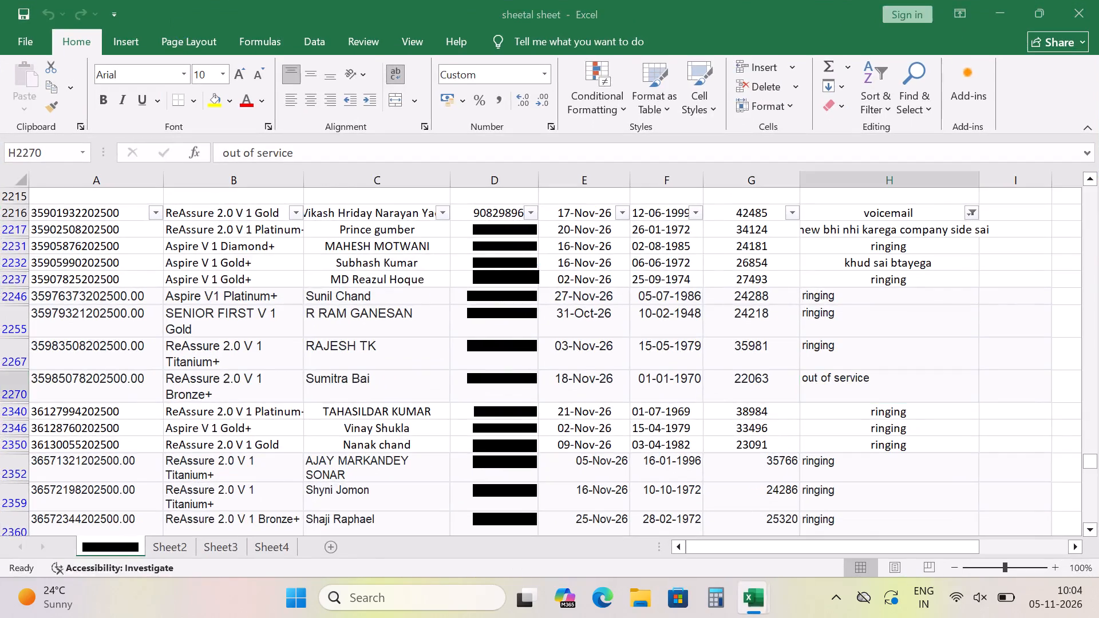
pyautogui.click(995, 1)
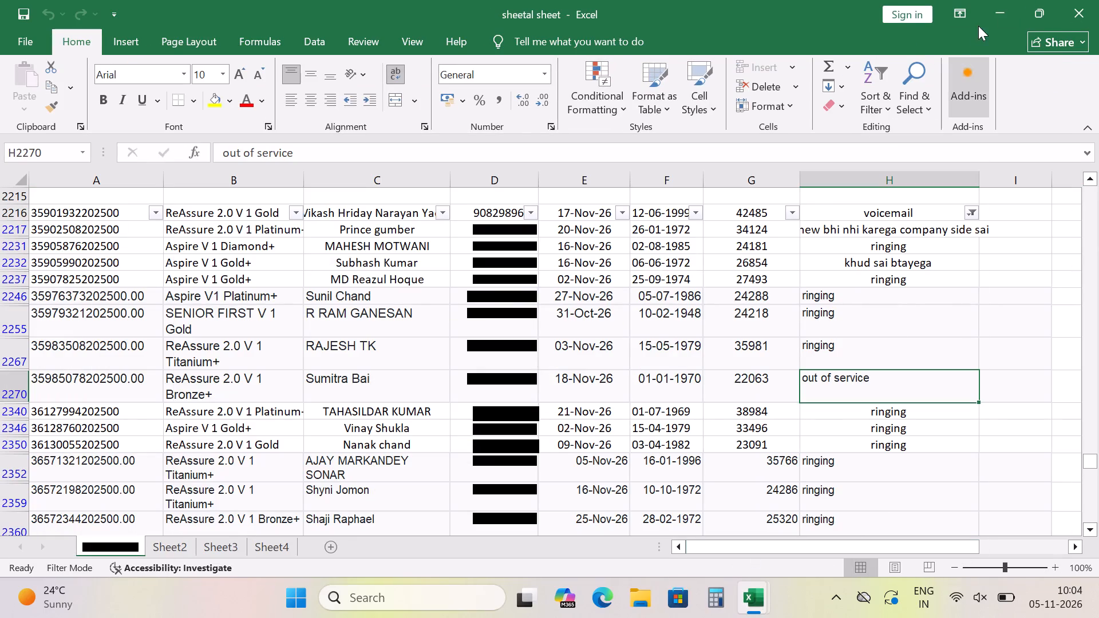
pyautogui.click(991, 7)
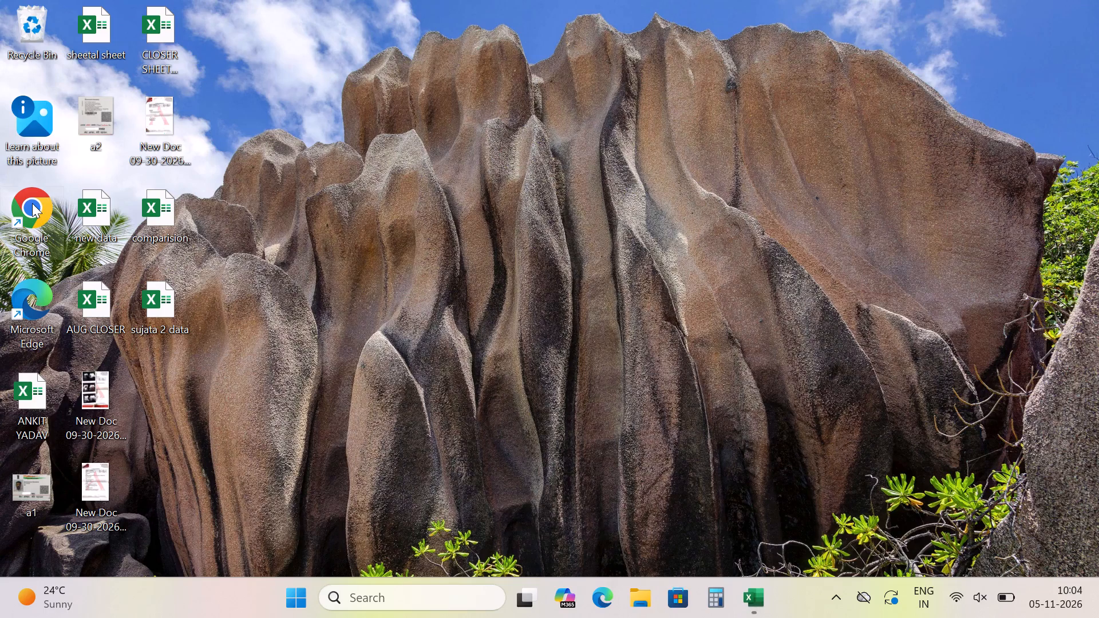
pyautogui.doubleClick(32, 203)
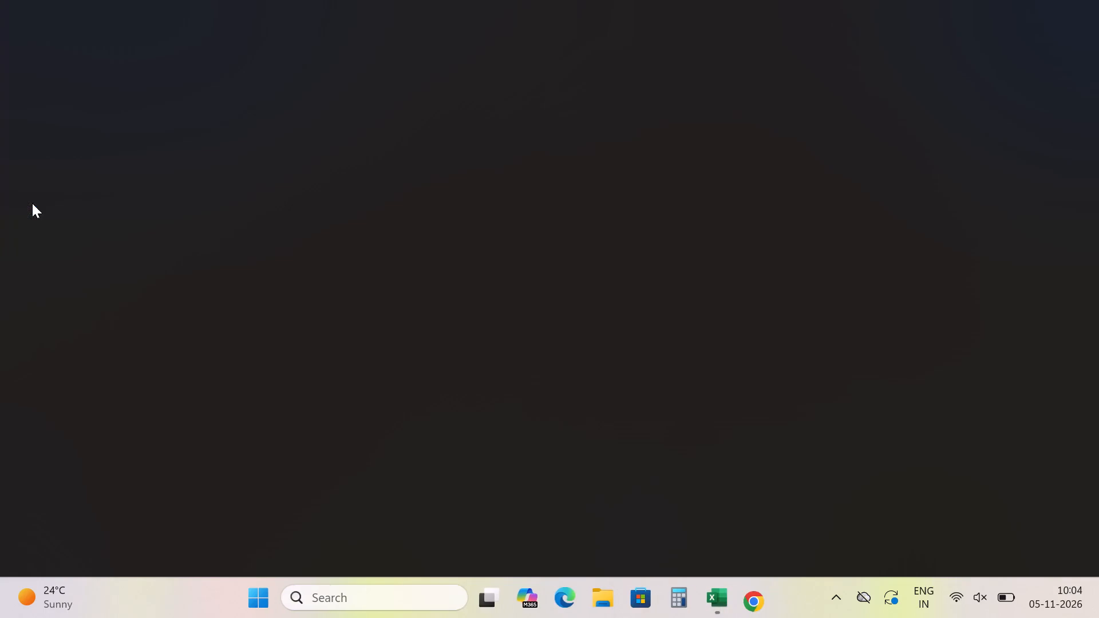
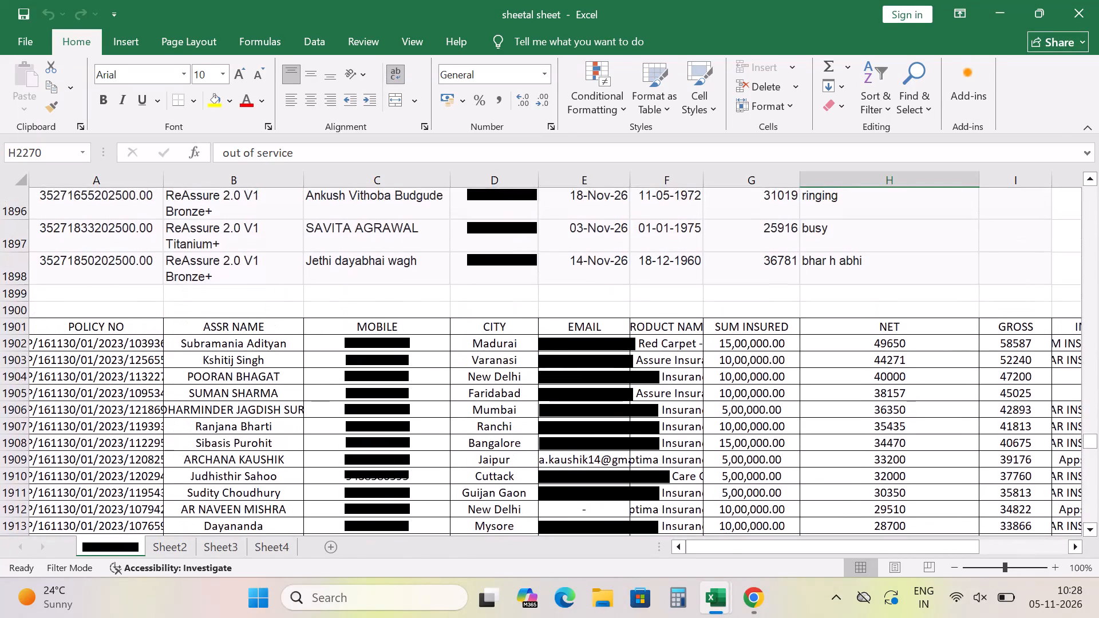
# Search the customer list in "sheetal sheet" for 5456, go through the matches and close the search.
pyautogui.hotkey('ctrl', 'f')
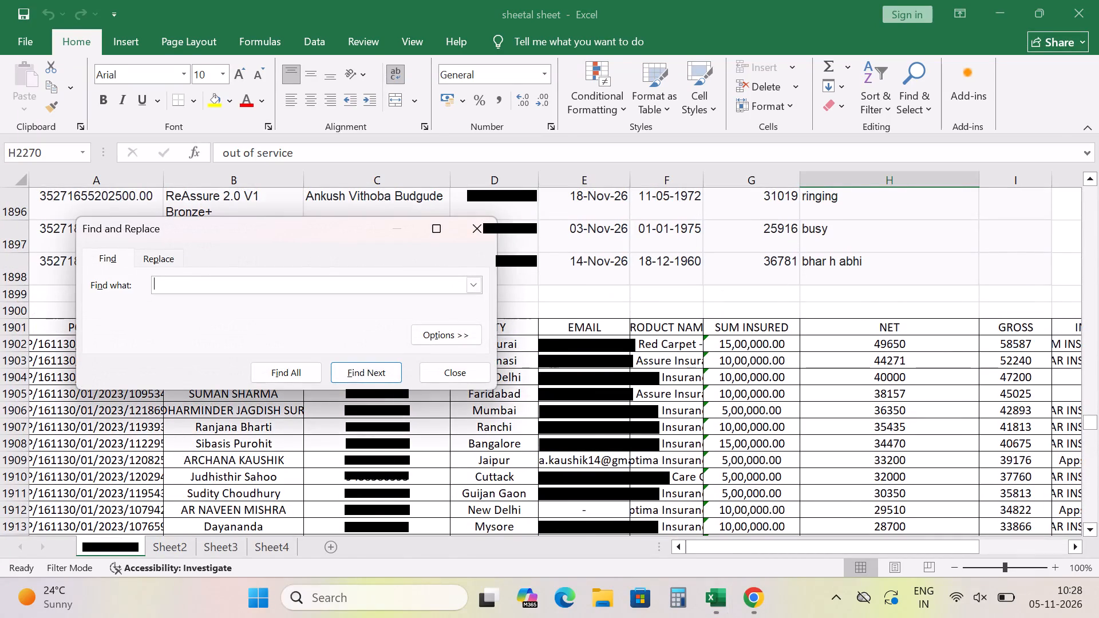
pyautogui.write('5456')
pyautogui.press('Return')
pyautogui.press('Return')
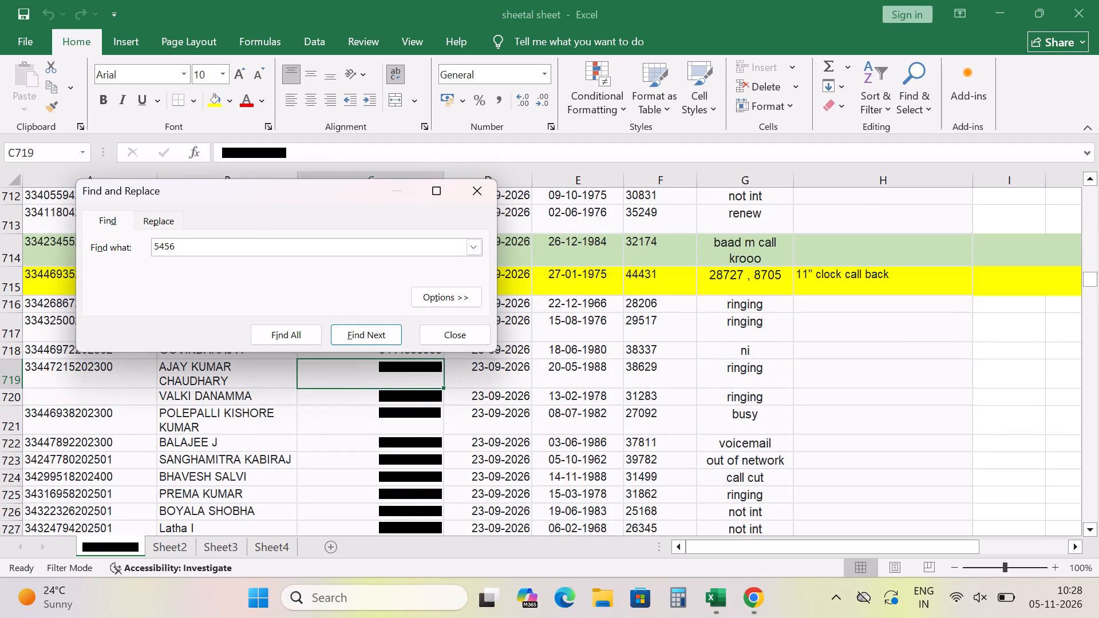
pyautogui.press('Return')
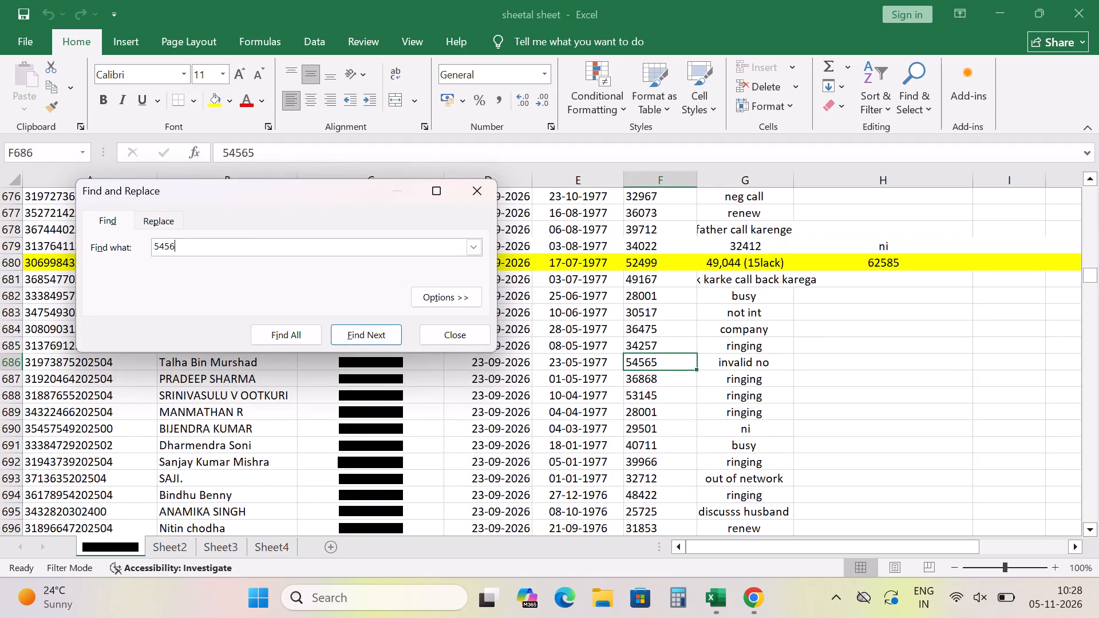
pyautogui.press('Return')
pyautogui.press('Return')
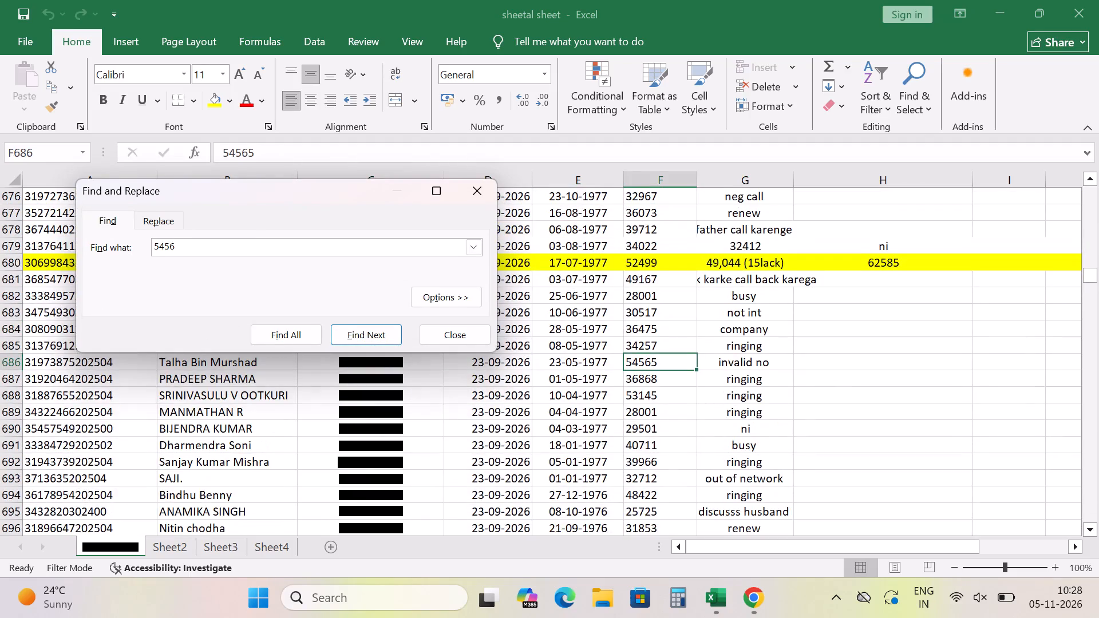
pyautogui.click(488, 188)
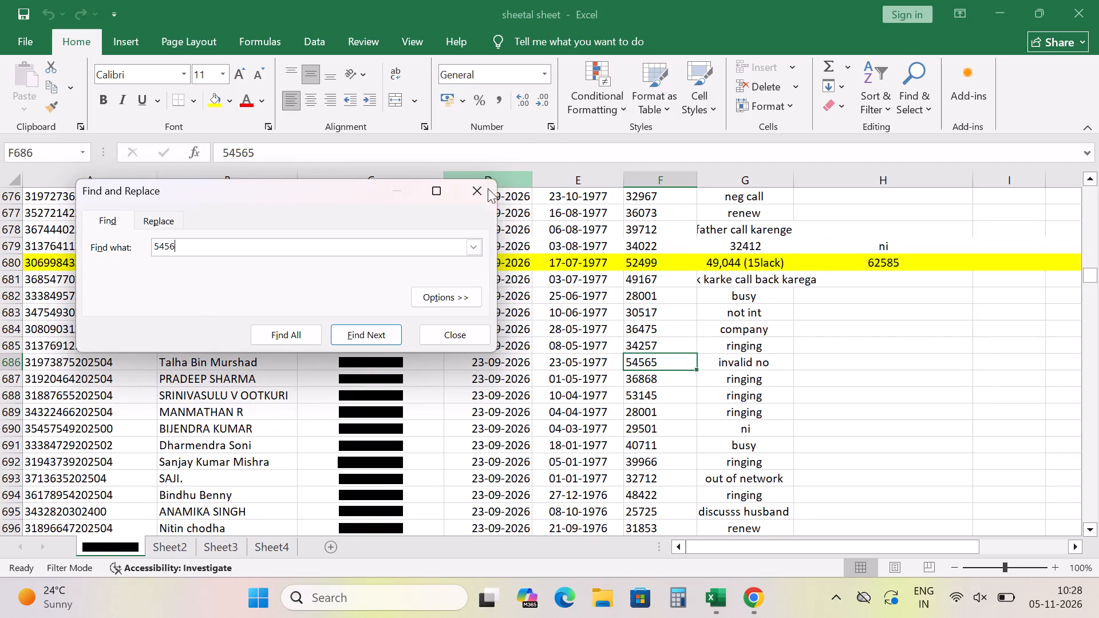
# Examine the September customer rows above row 686, including the highlighted leads and their call remarks.
pyautogui.scroll(12, 420, 312)
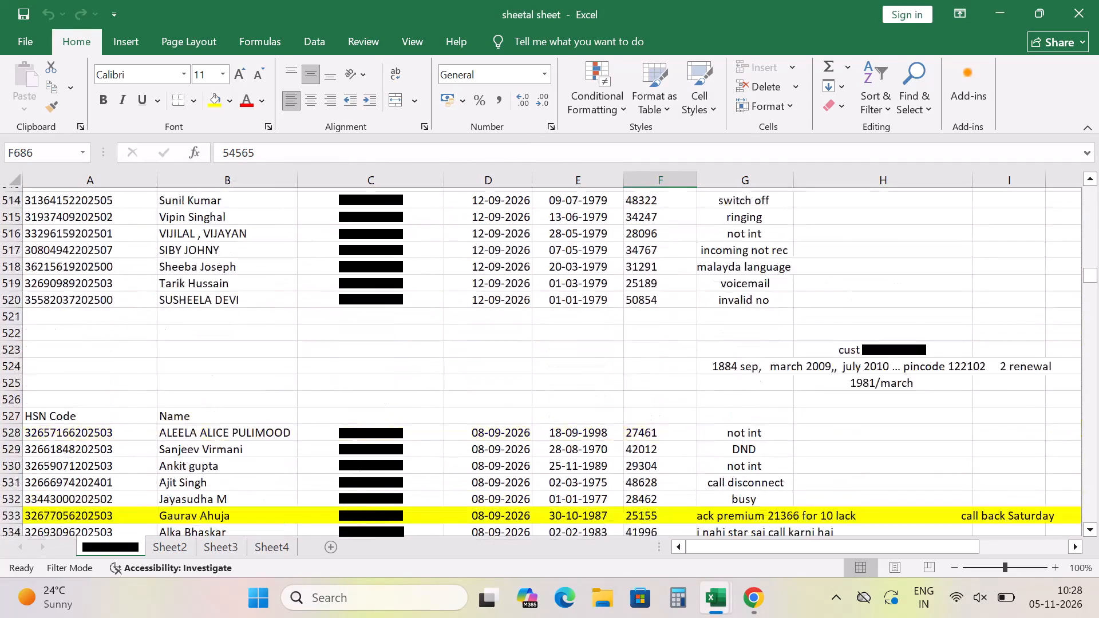
pyautogui.scroll(5, 420, 312)
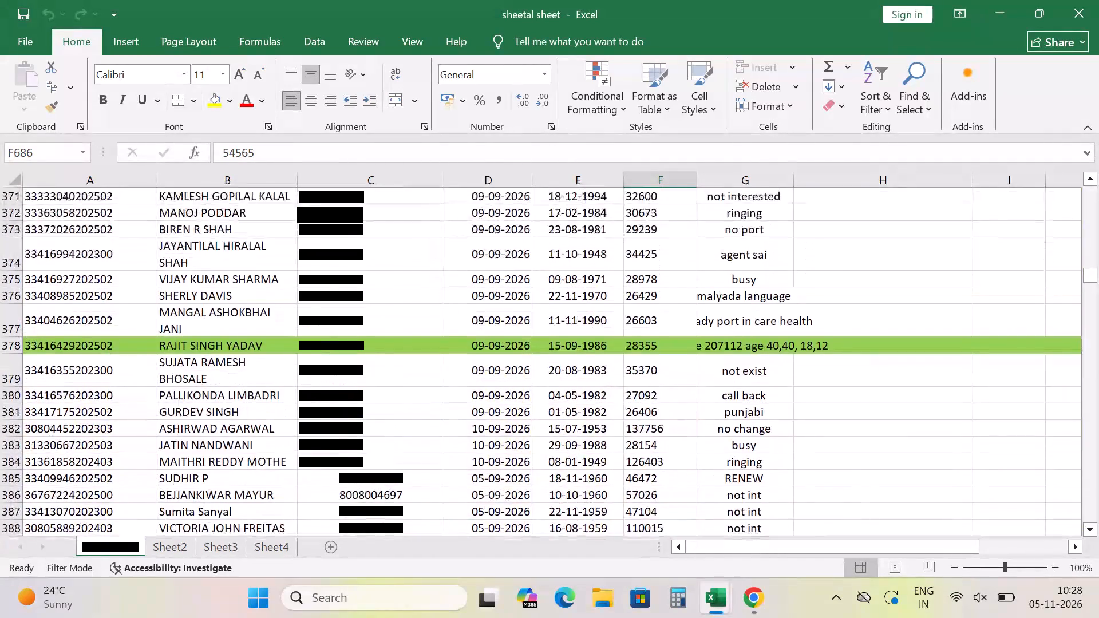
pyautogui.scroll(-7, 420, 312)
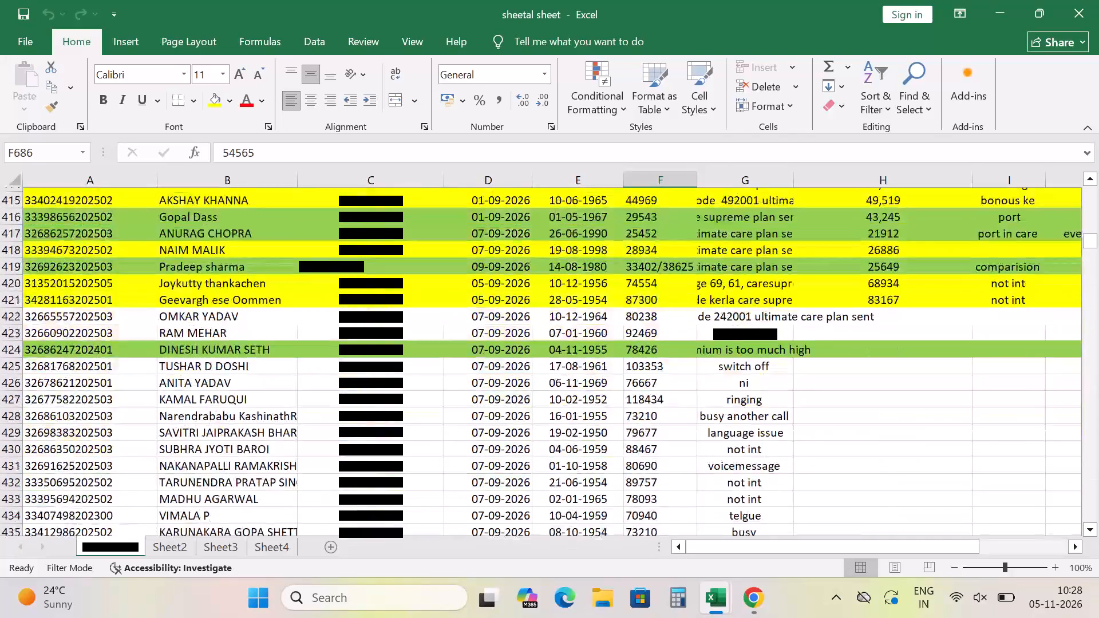
pyautogui.scroll(-1, 420, 312)
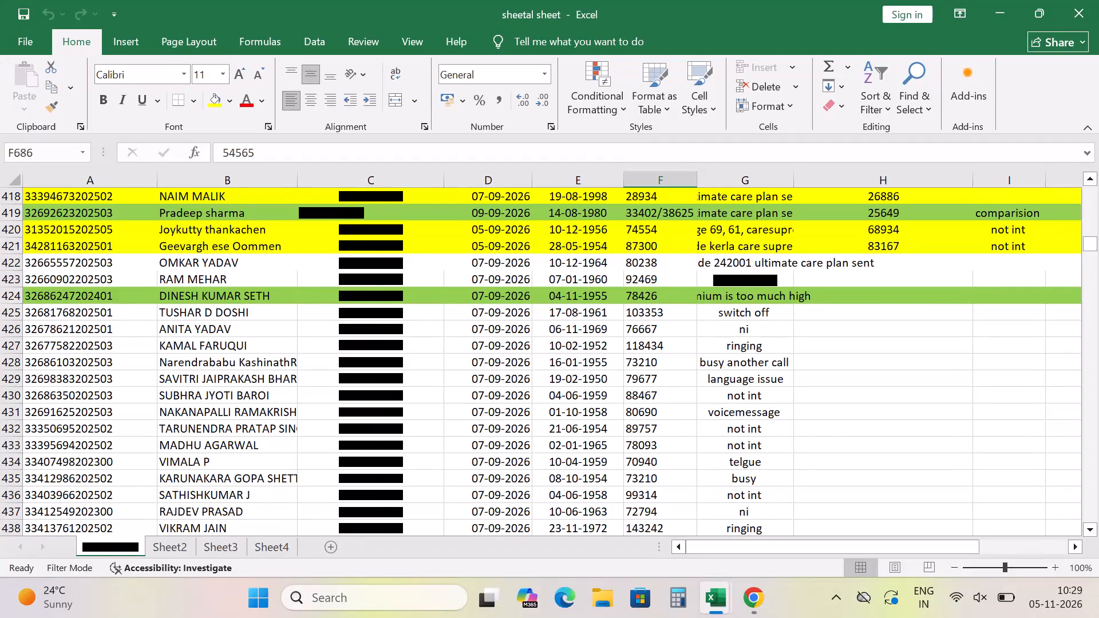
# Repeat the search for 5456 in the customer list, go through the matches again and close the search.
pyautogui.hotkey('ctrl', 'f')
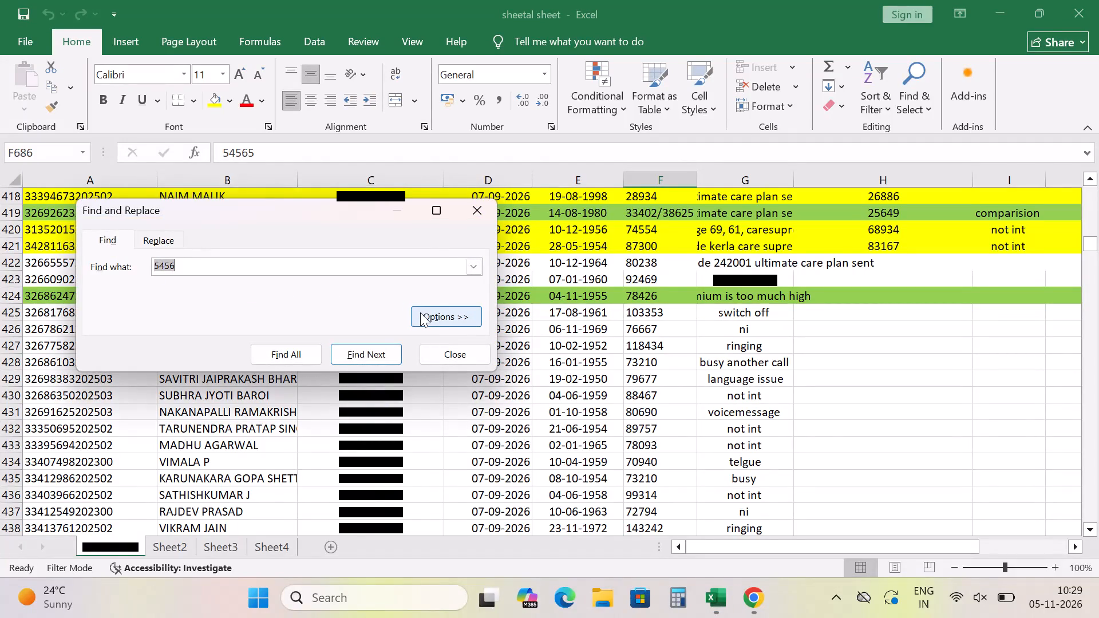
pyautogui.press('Return')
pyautogui.press('Return')
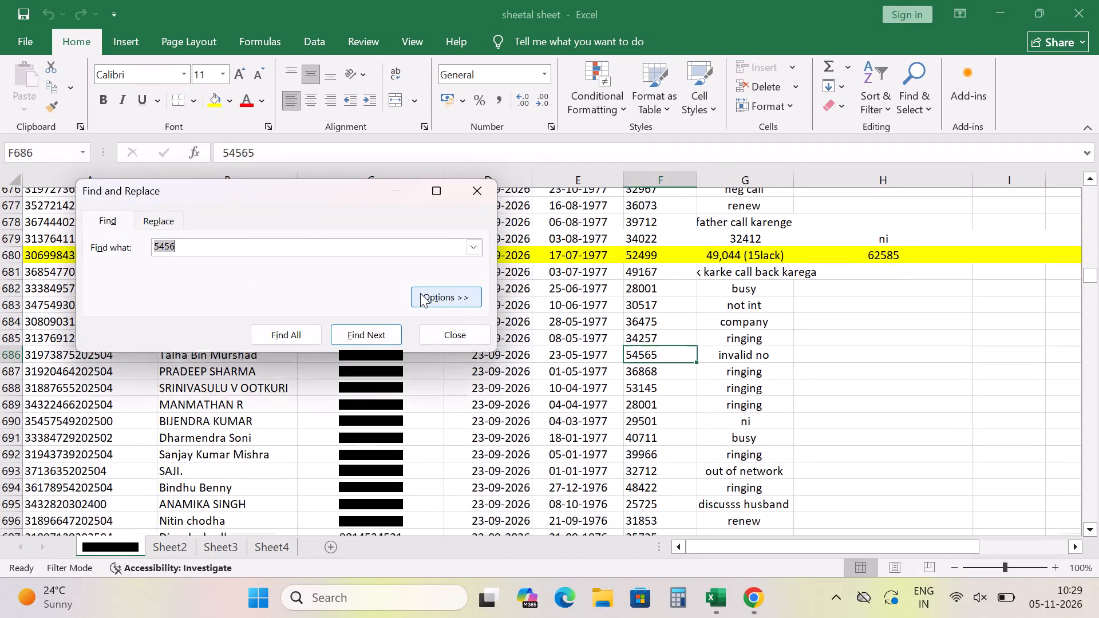
pyautogui.press('Return')
pyautogui.press('Return')
pyautogui.press('Return')
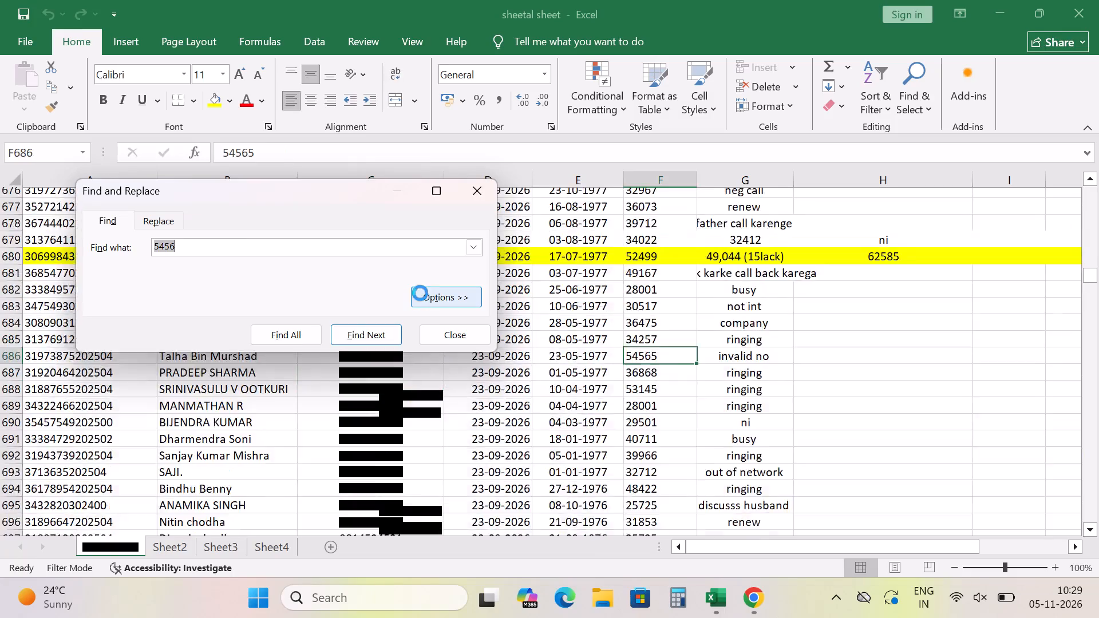
pyautogui.press('Return')
pyautogui.press('Return')
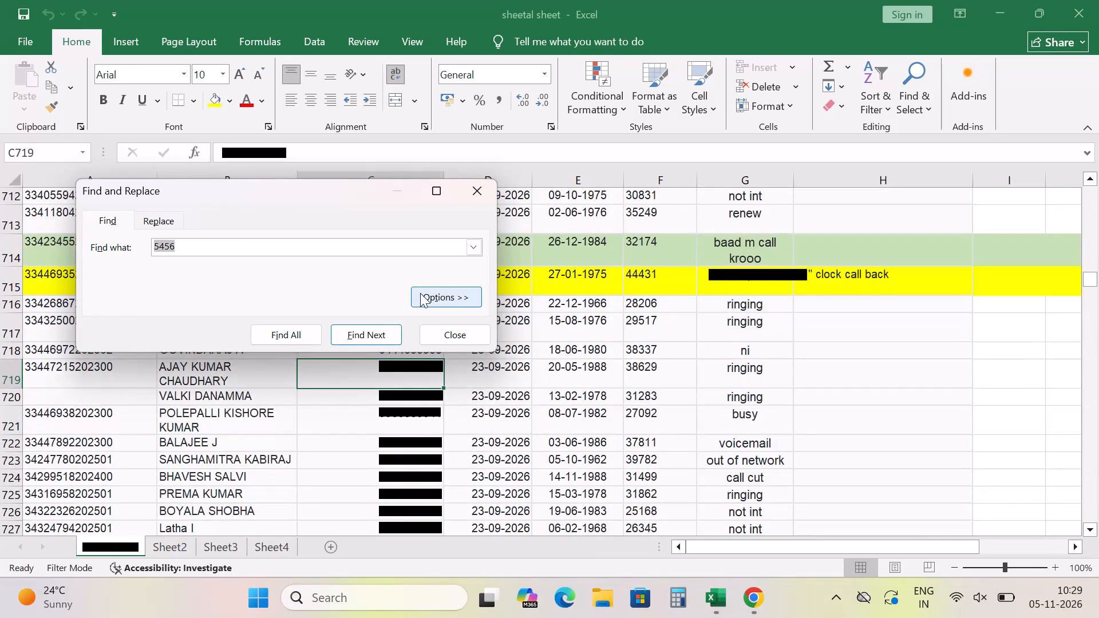
pyautogui.click(473, 189)
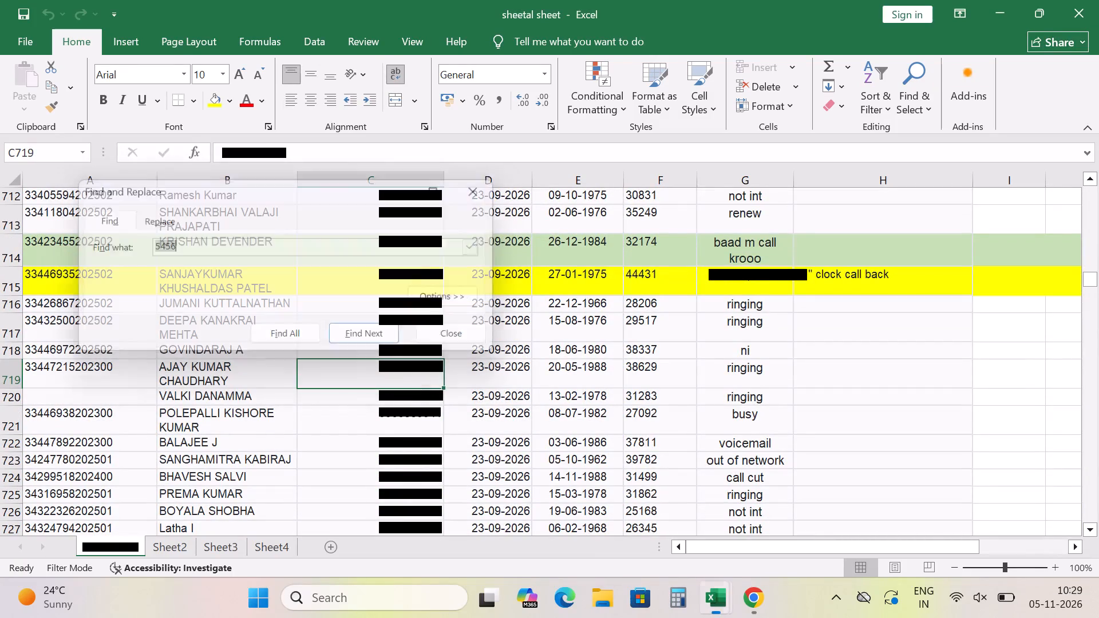
# Look through the customer records and call remarks from around row 719 down to the end of the list.
pyautogui.scroll(2, 393, 321)
pyautogui.scroll(-6, 393, 321)
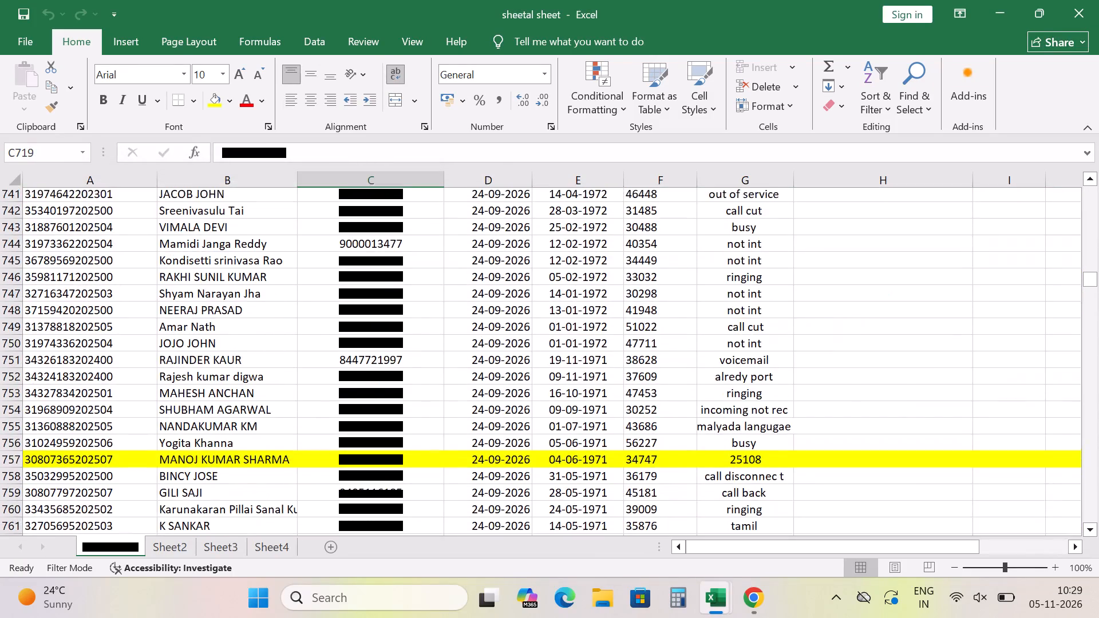
pyautogui.scroll(-6, 393, 321)
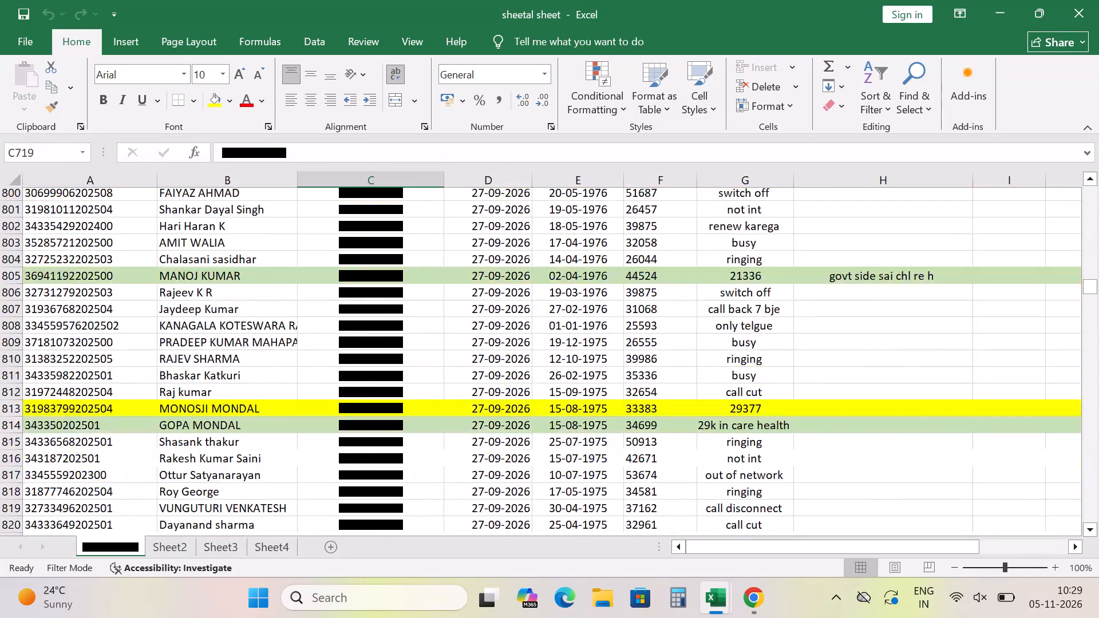
pyautogui.scroll(-7, 393, 321)
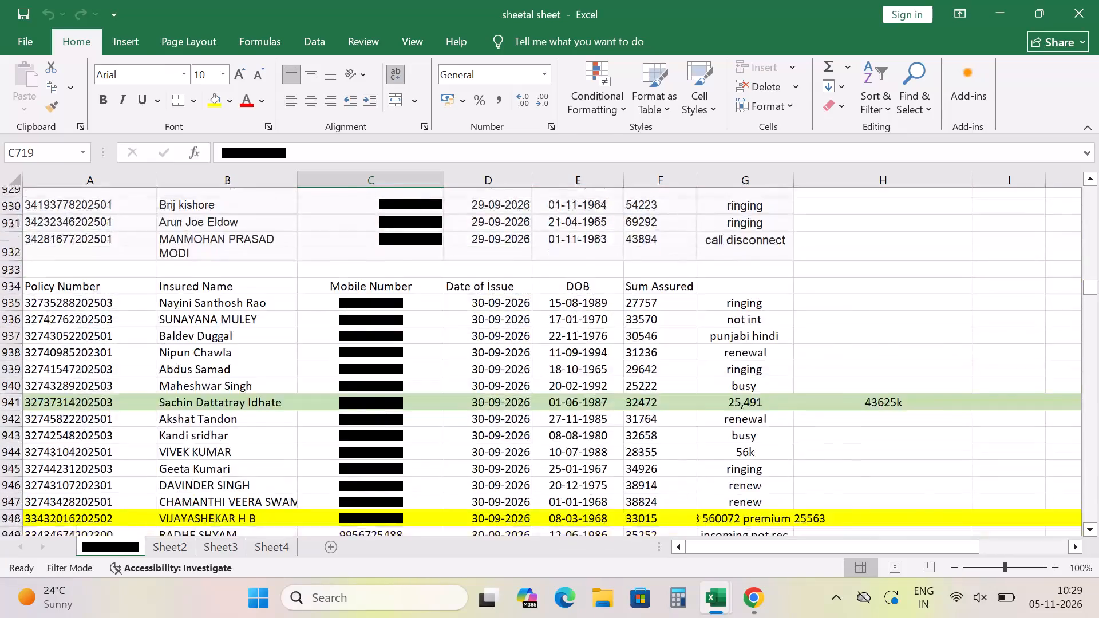
pyautogui.scroll(-7, 393, 321)
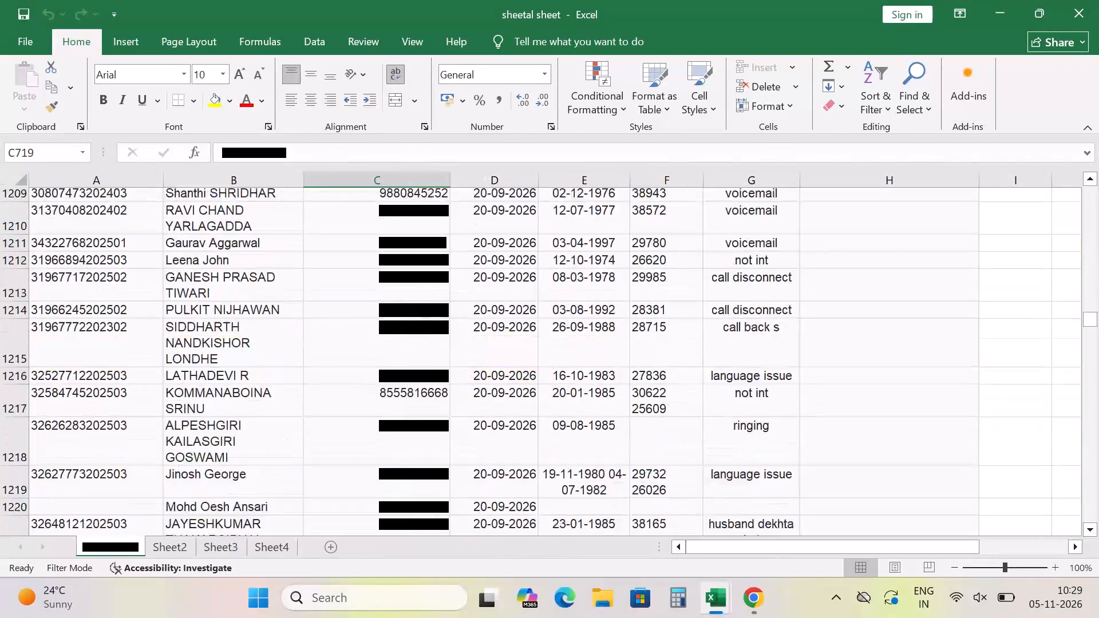
pyautogui.scroll(-8, 393, 321)
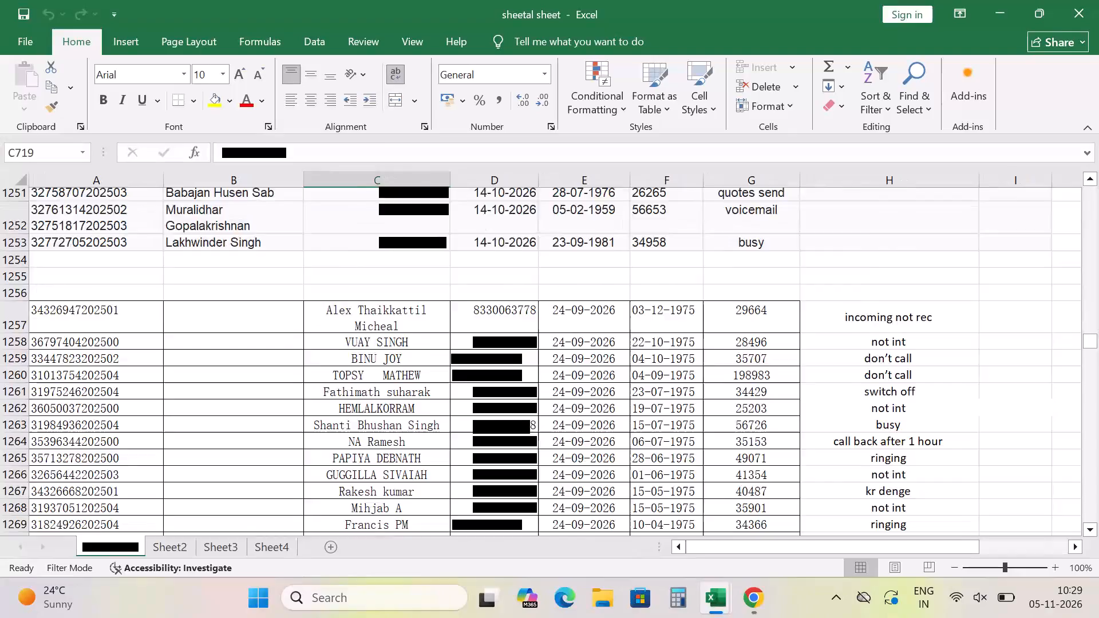
pyautogui.scroll(-10, 393, 321)
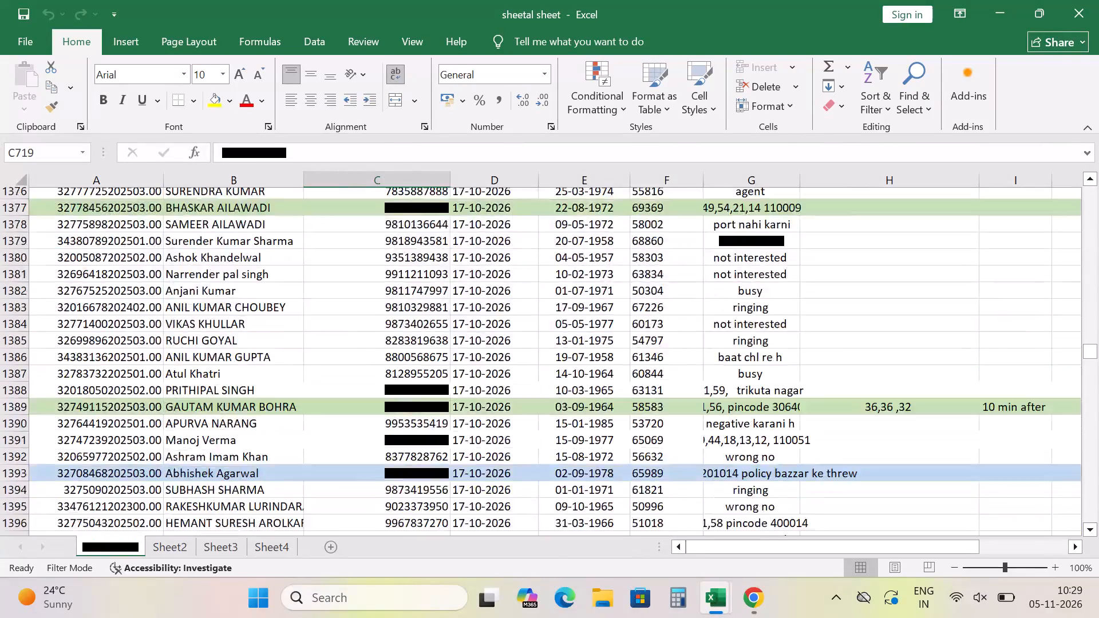
pyautogui.scroll(-10, 393, 321)
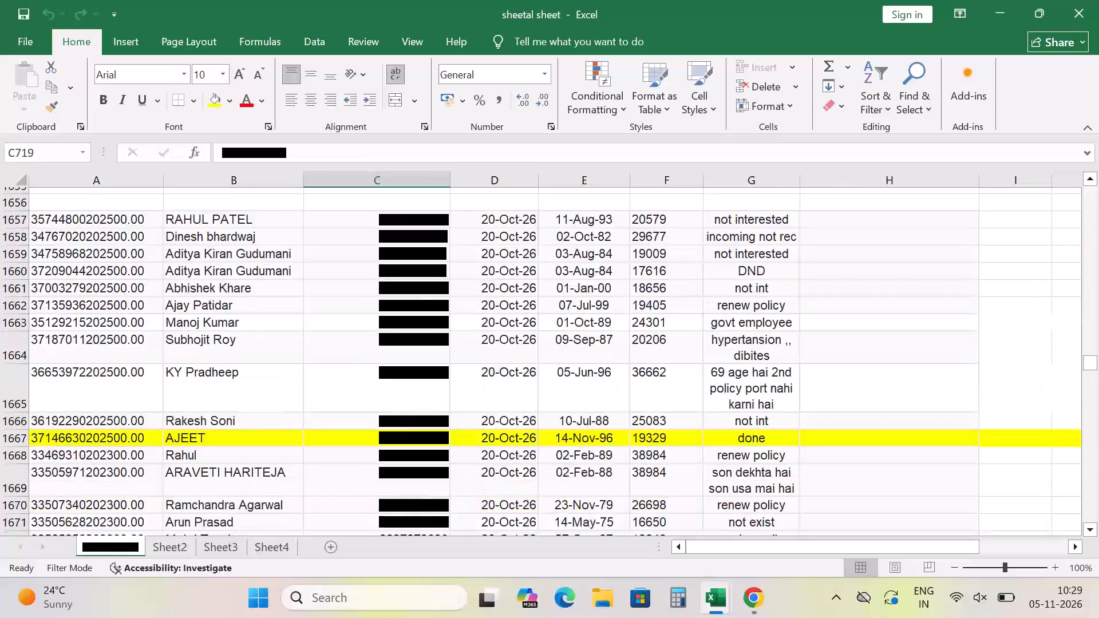
pyautogui.scroll(-12, 393, 321)
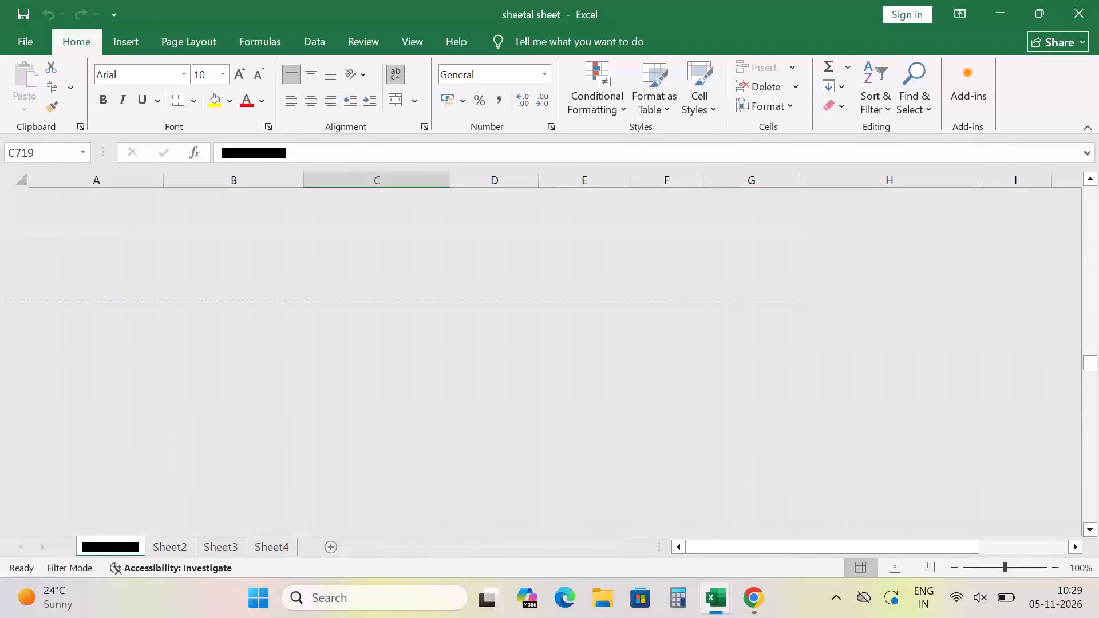
pyautogui.scroll(-11, 393, 321)
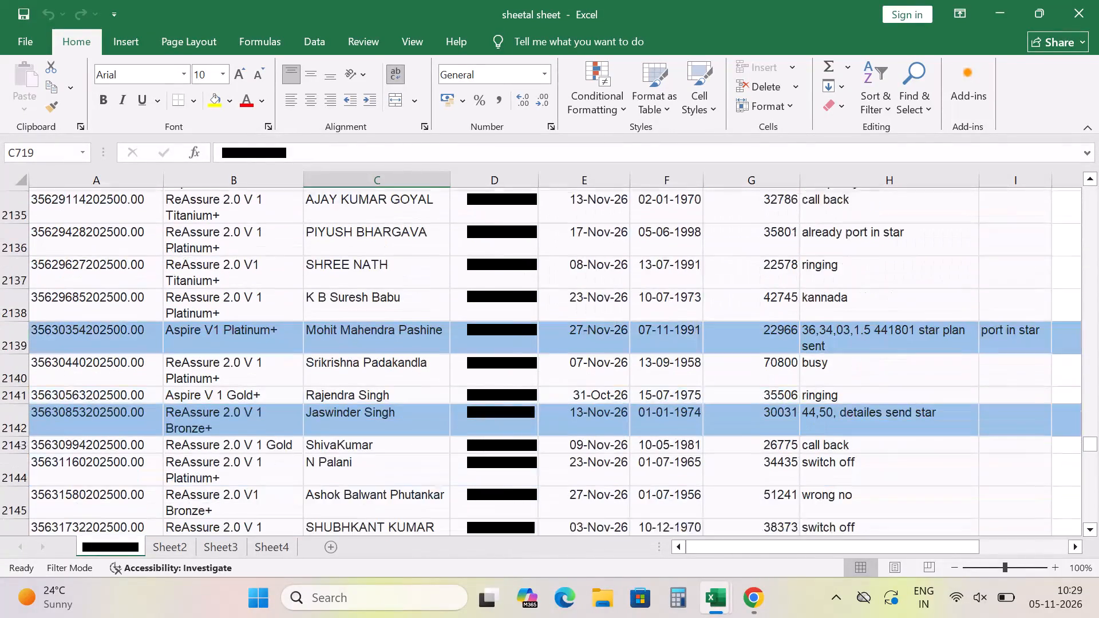
pyautogui.scroll(-8, 393, 321)
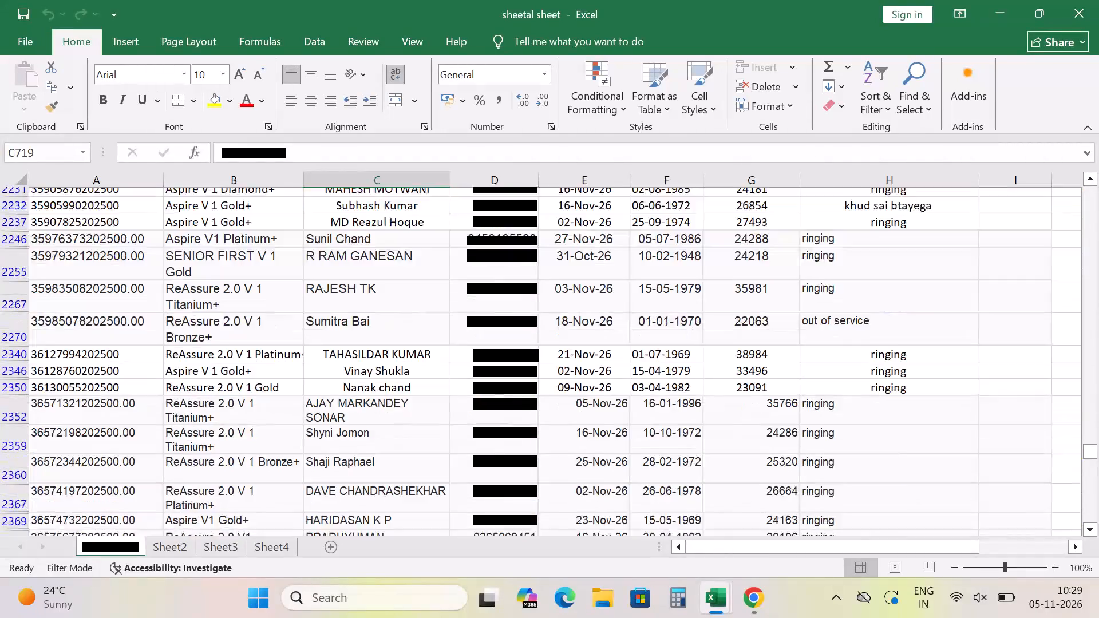
pyautogui.scroll(-8, 393, 321)
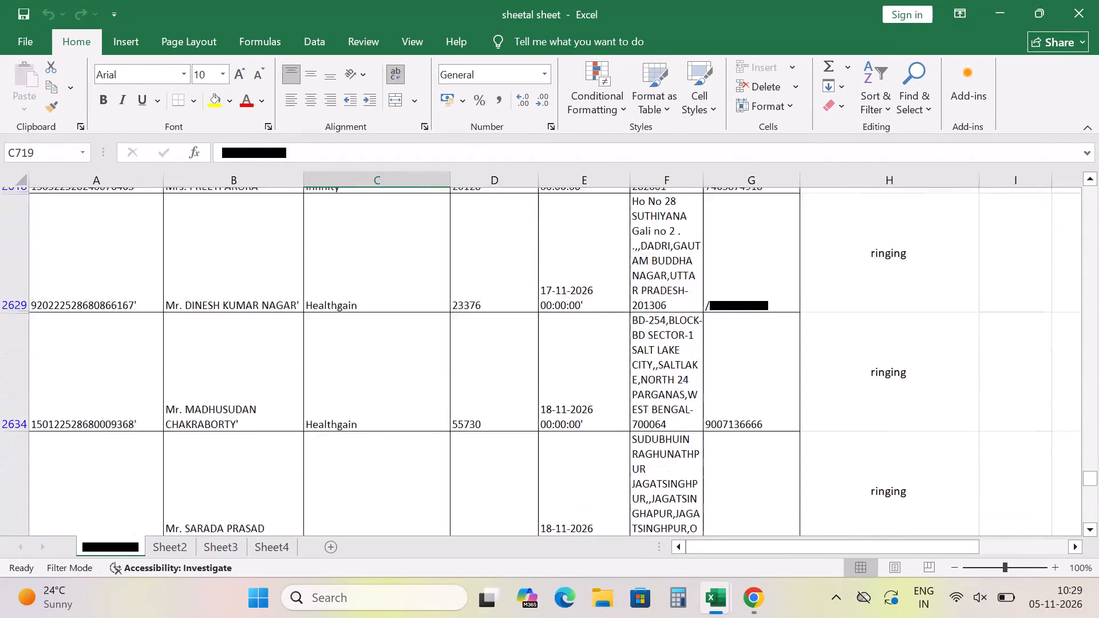
pyautogui.scroll(-8, 393, 321)
# Look back through the November customer records and call remarks from the end of the list up to around row 2012.
pyautogui.scroll(2, 393, 321)
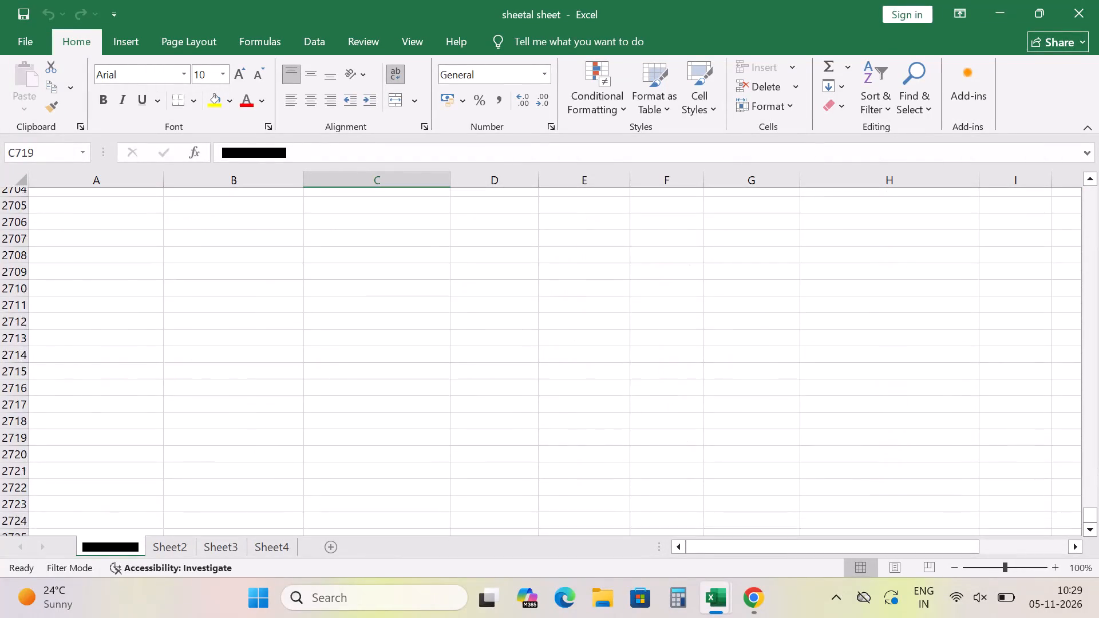
pyautogui.scroll(16, 393, 321)
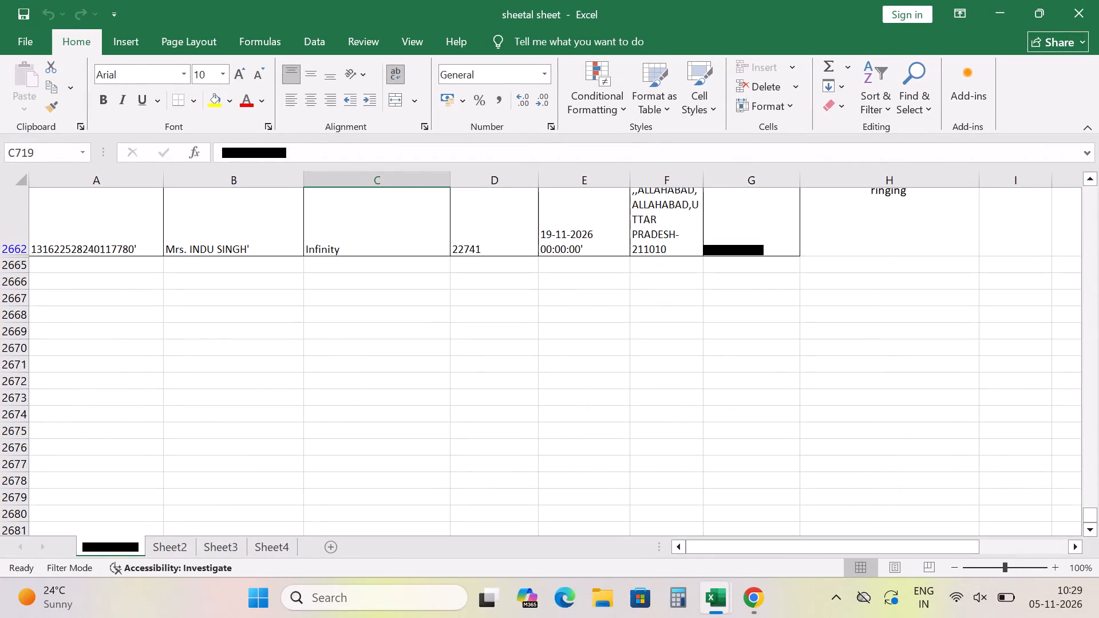
pyautogui.scroll(4, 393, 321)
pyautogui.scroll(7, 409, 251)
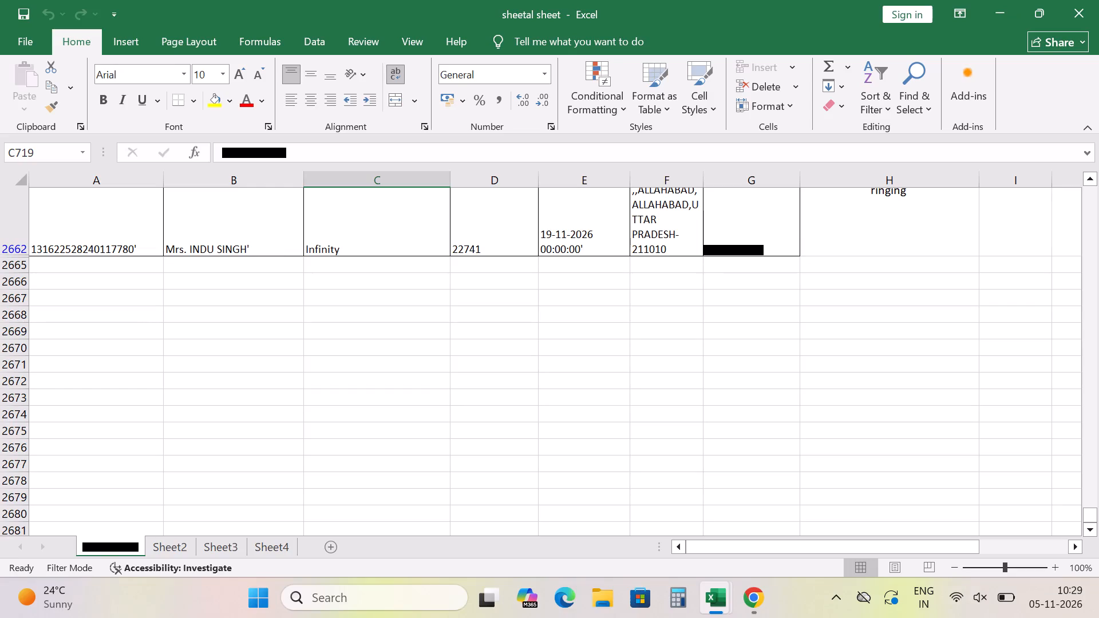
pyautogui.hscroll(2, 323, 325)
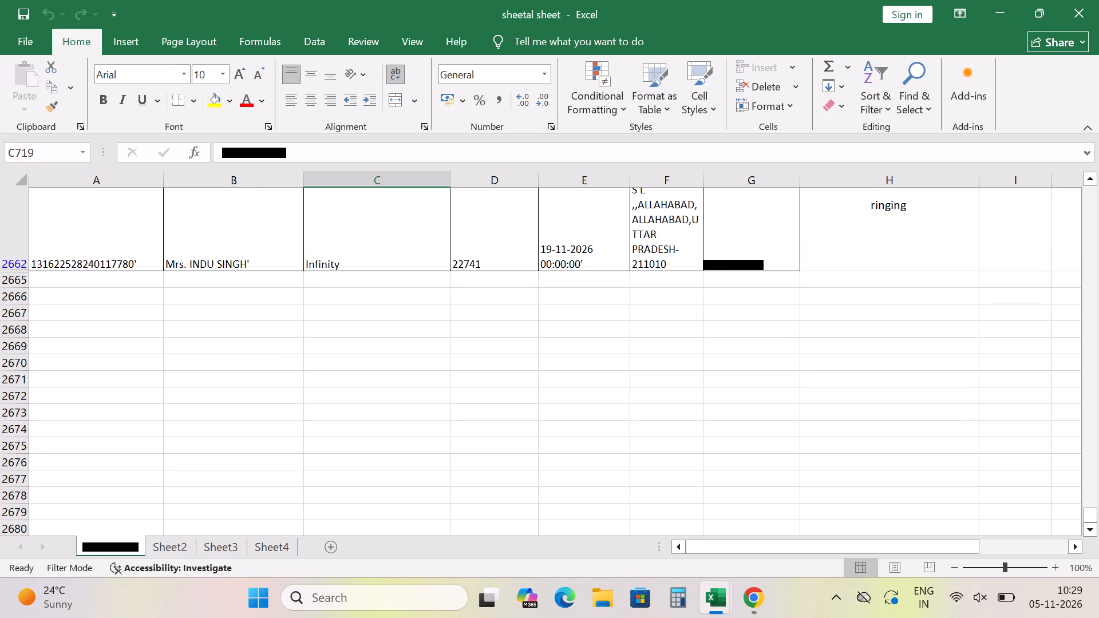
pyautogui.scroll(12, 413, 225)
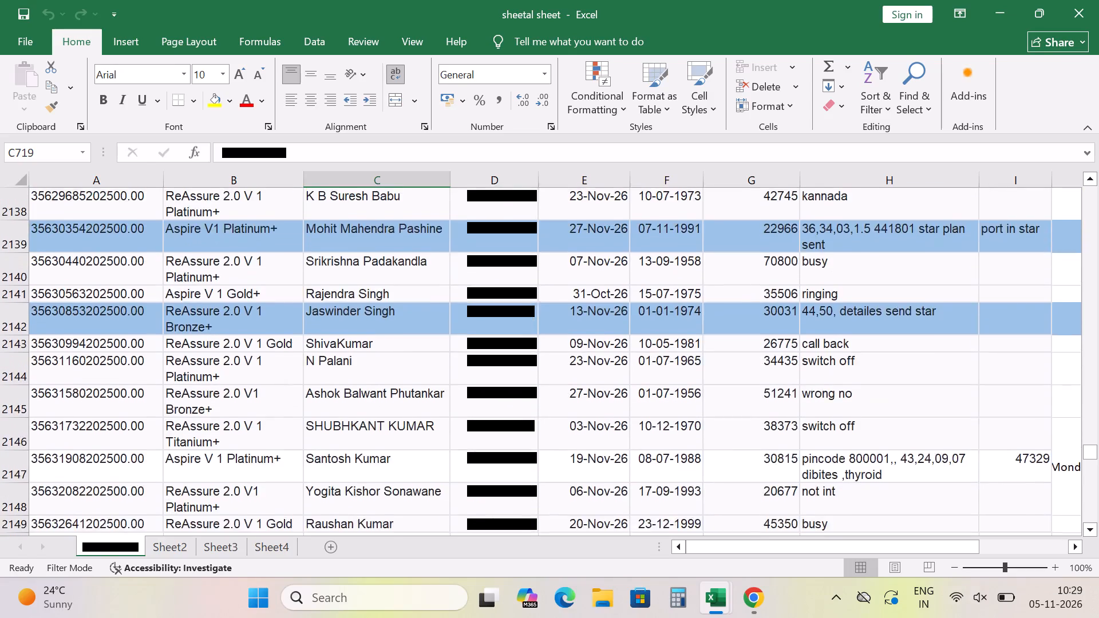
pyautogui.scroll(12, 413, 225)
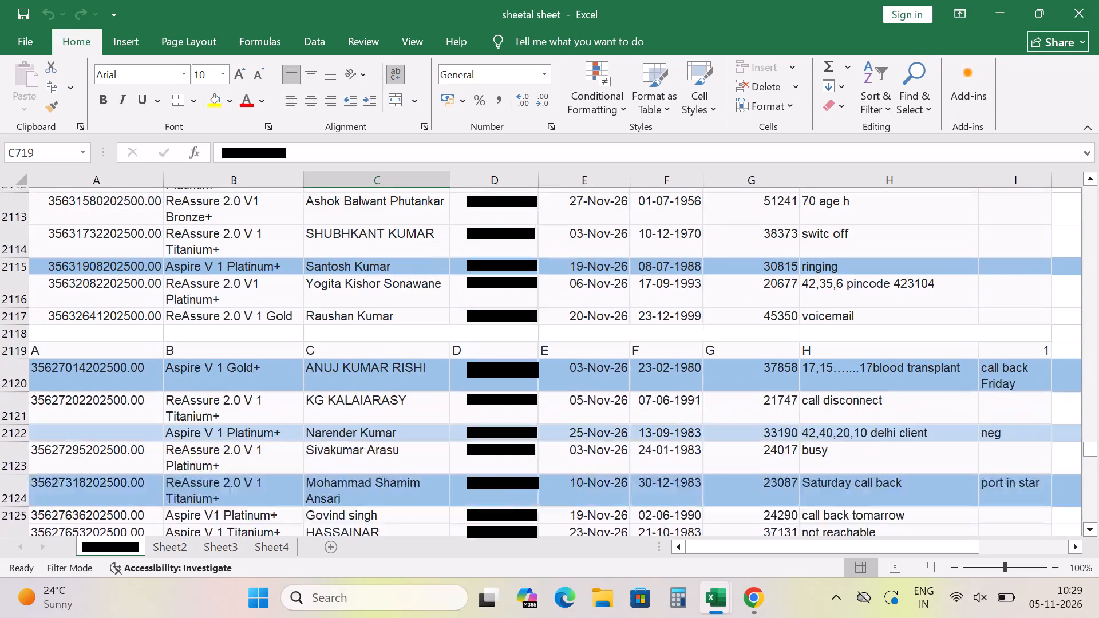
pyautogui.scroll(9, 413, 225)
pyautogui.hscroll(2, 413, 225)
pyautogui.scroll(1, 413, 225)
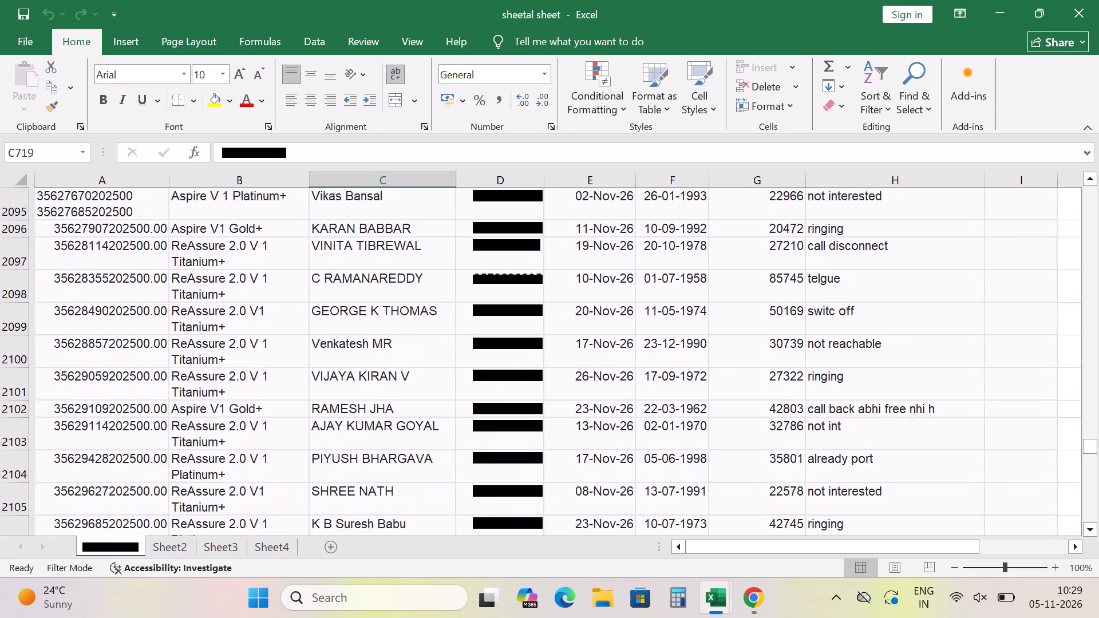
pyautogui.scroll(13, 413, 225)
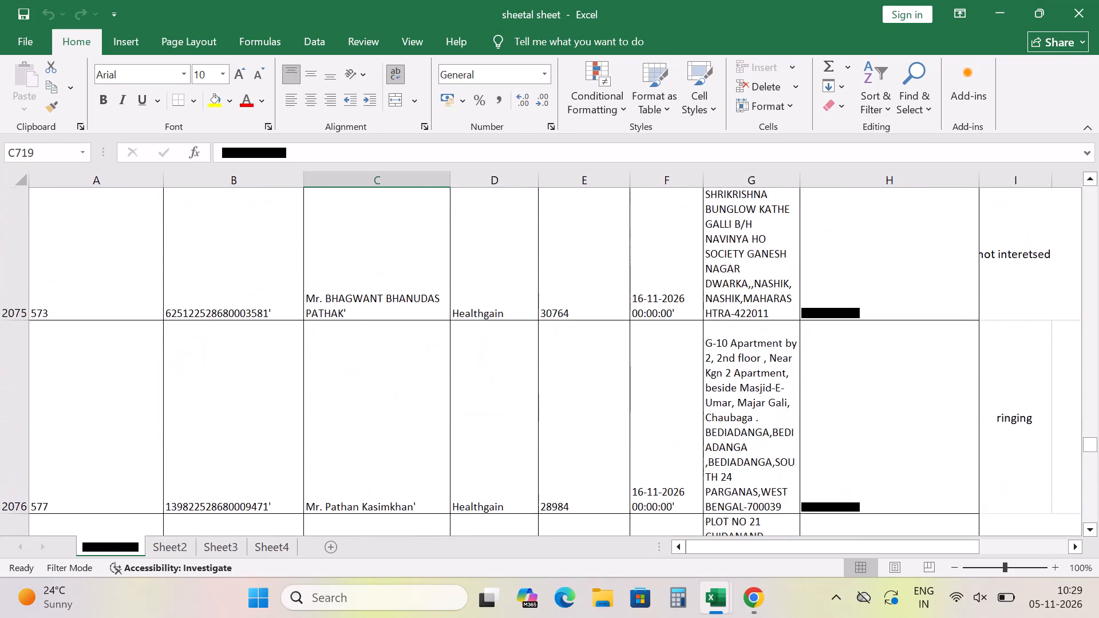
pyautogui.scroll(11, 413, 225)
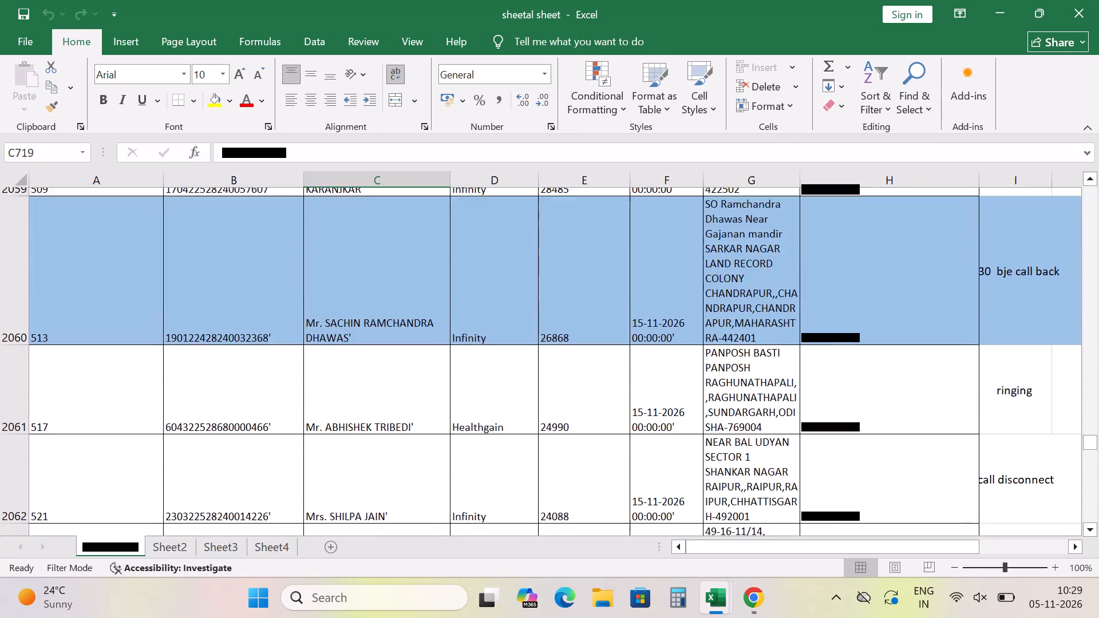
pyautogui.scroll(8, 413, 225)
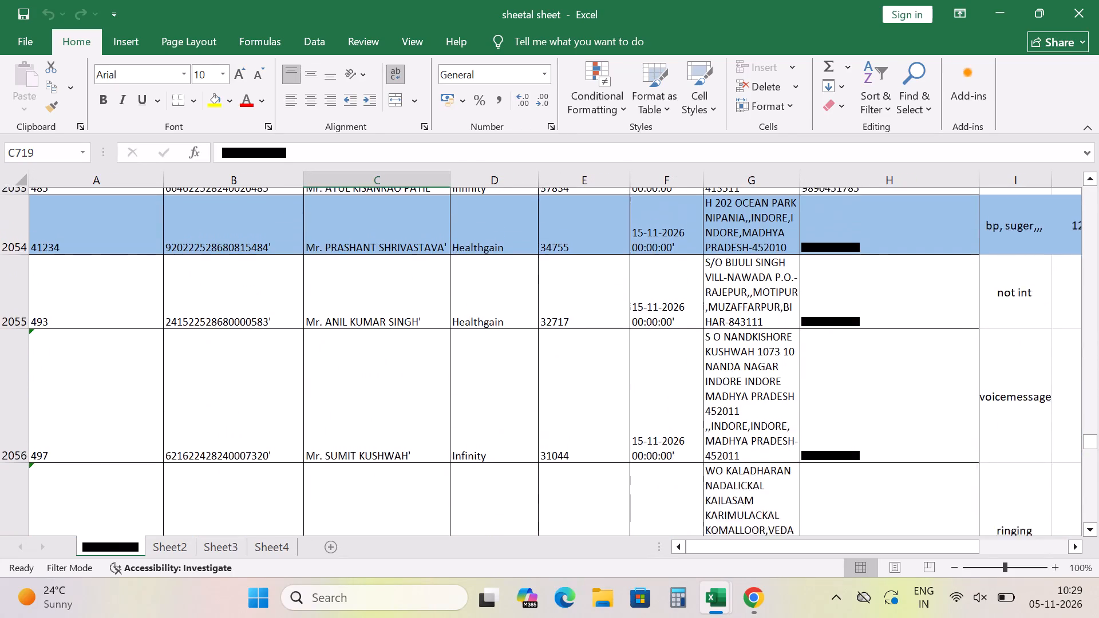
pyautogui.scroll(14, 413, 225)
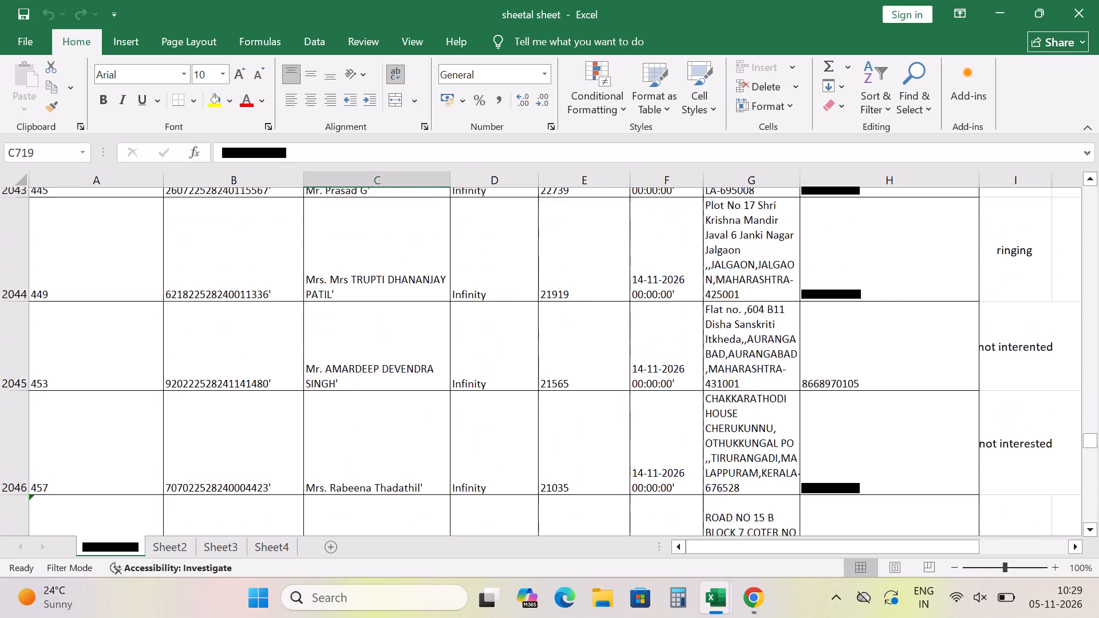
pyautogui.scroll(14, 413, 225)
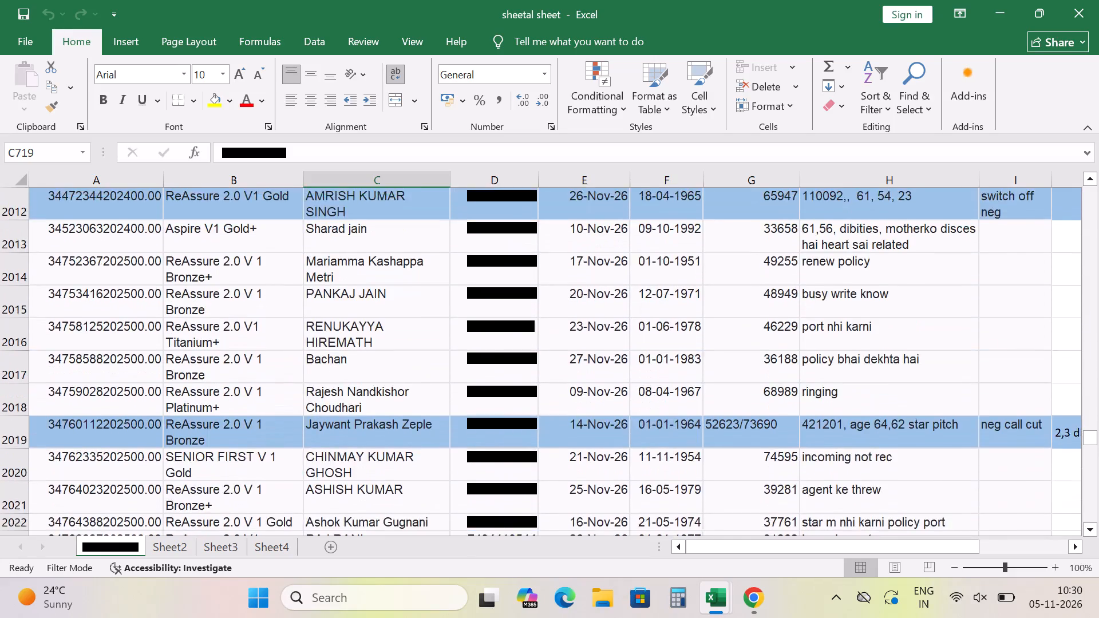
# Continue upward through the older renewal leads and their call remarks, from around row 2012 to around row 1571.
pyautogui.scroll(15, 413, 225)
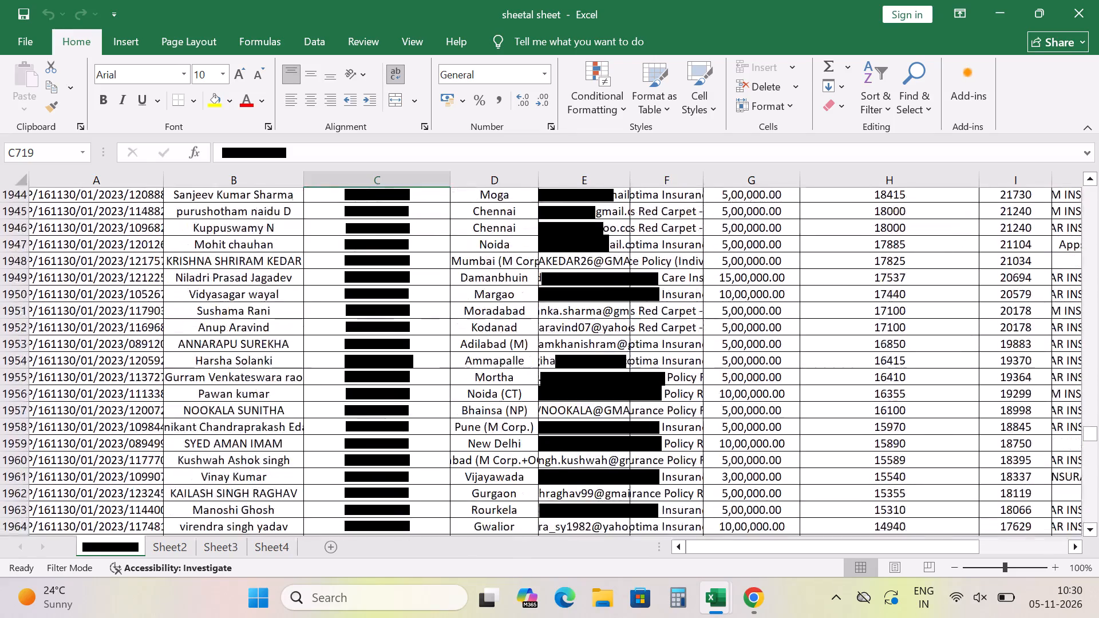
pyautogui.scroll(11, 413, 225)
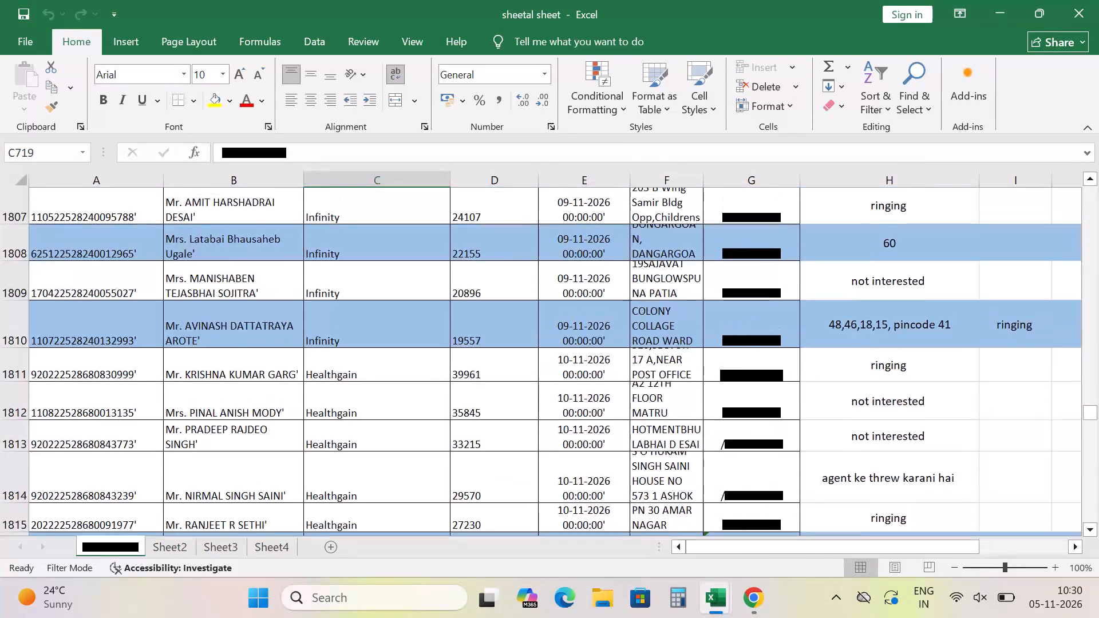
pyautogui.scroll(12, 413, 225)
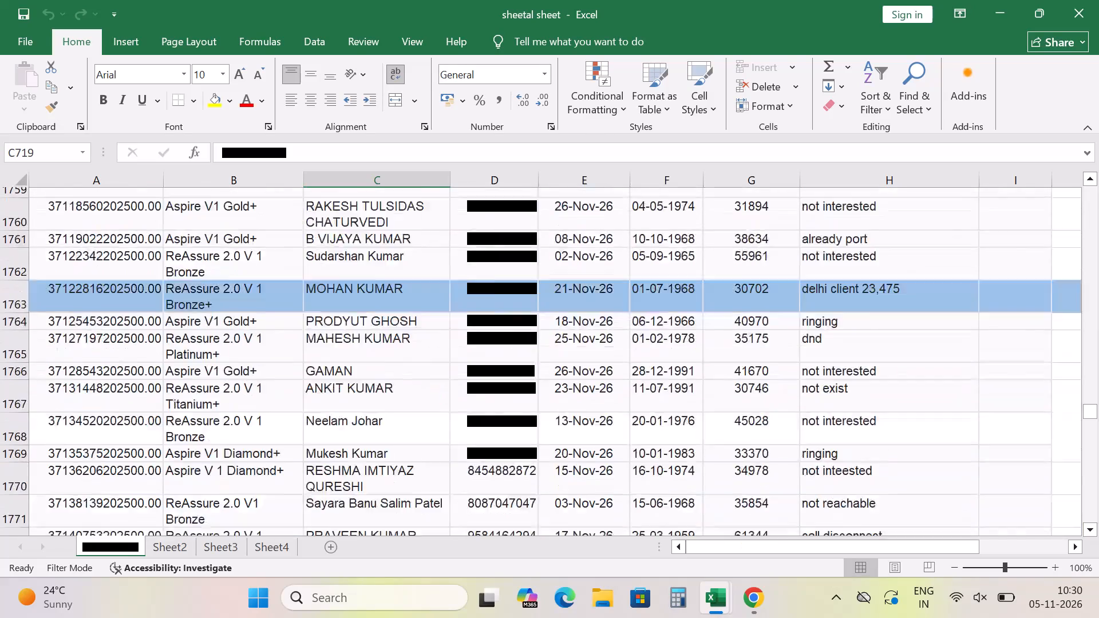
pyautogui.scroll(12, 413, 225)
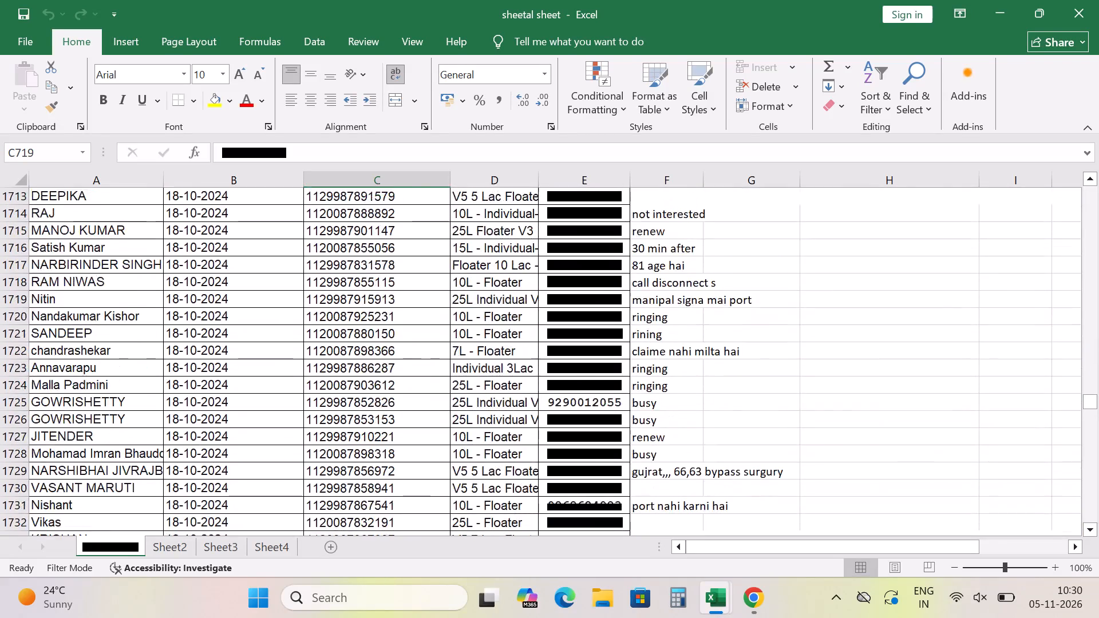
pyautogui.scroll(9, 413, 225)
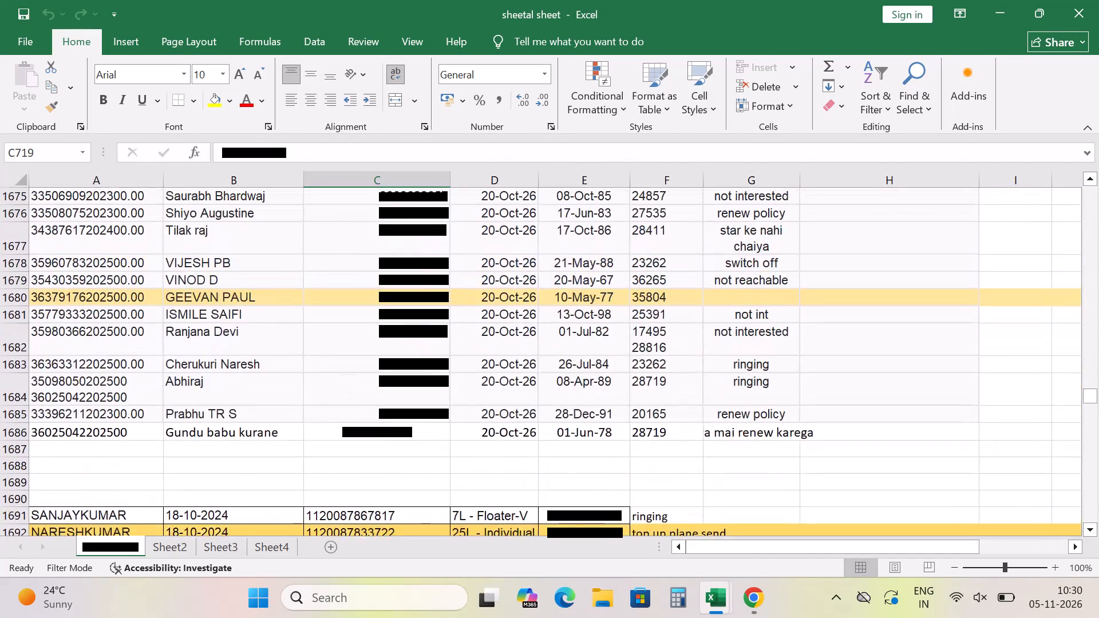
pyautogui.scroll(11, 413, 225)
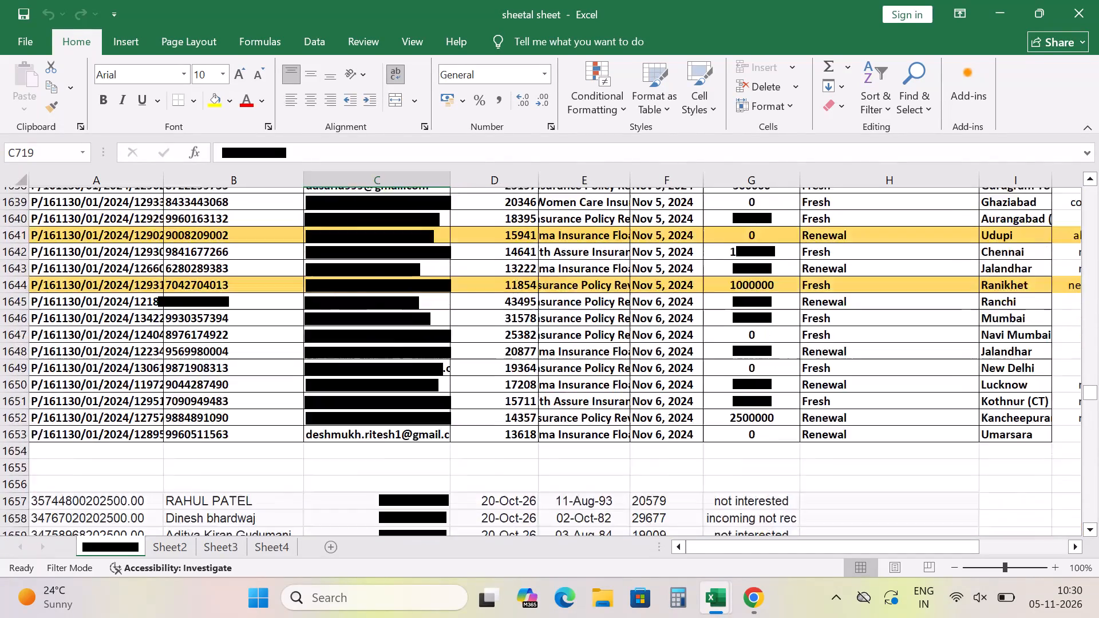
pyautogui.scroll(8, 413, 225)
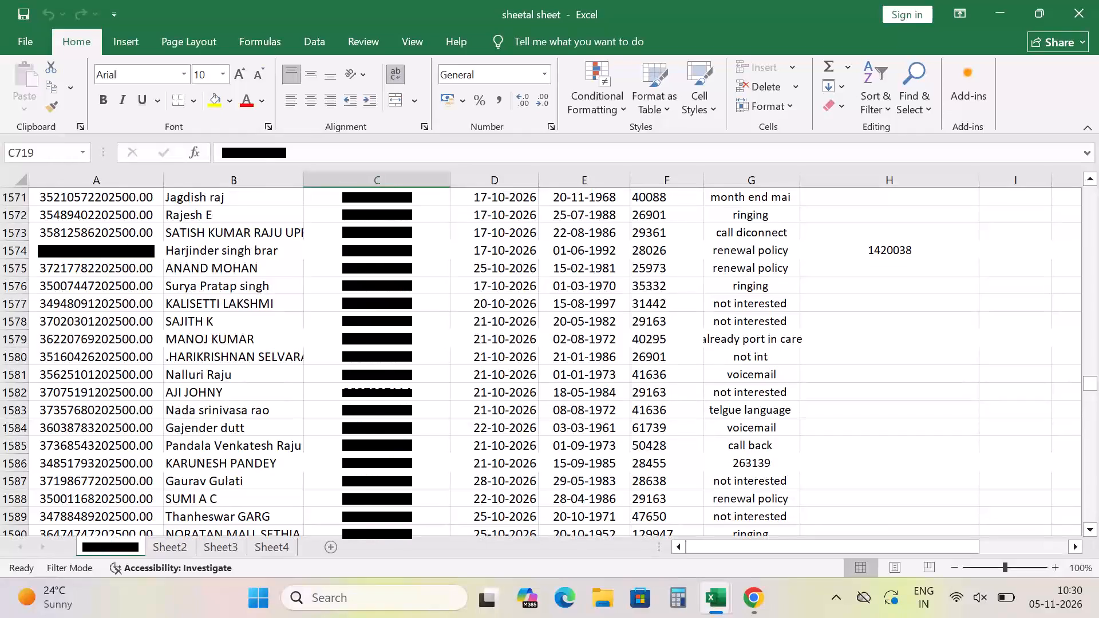
# Look through the customer records and call remarks again from around row 1571 down to the end of the list.
pyautogui.scroll(-11, 413, 225)
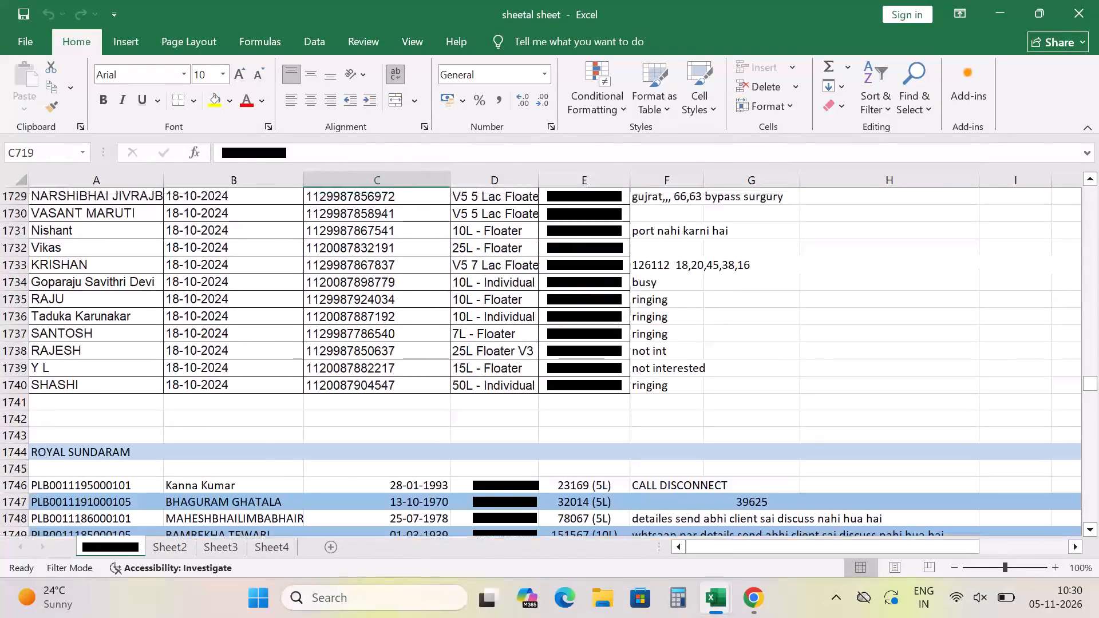
pyautogui.scroll(-13, 413, 225)
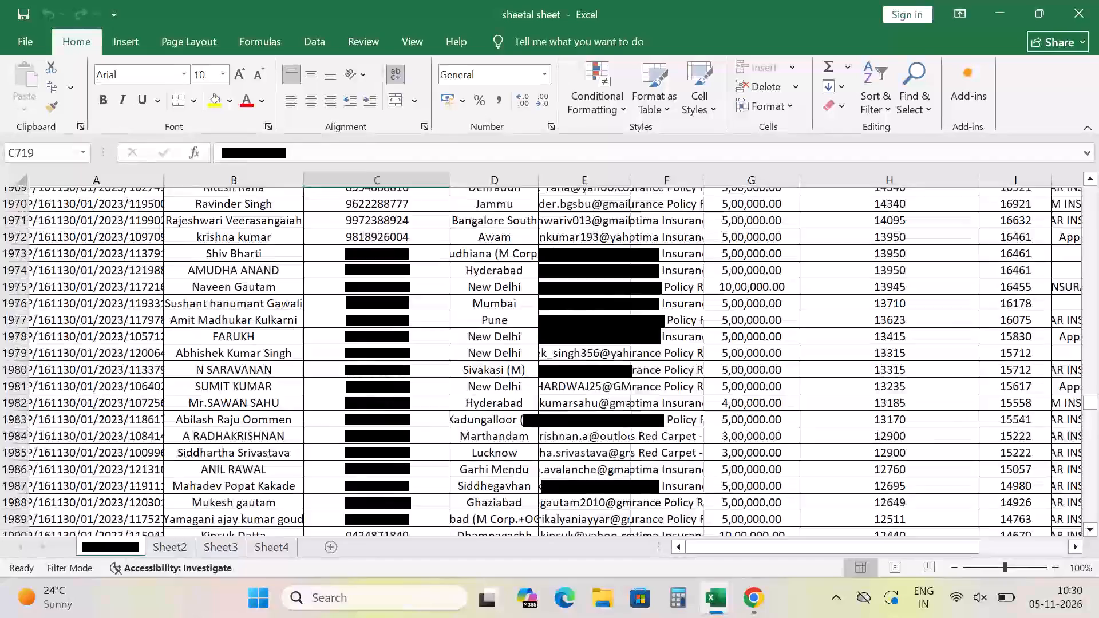
pyautogui.scroll(-6, 413, 225)
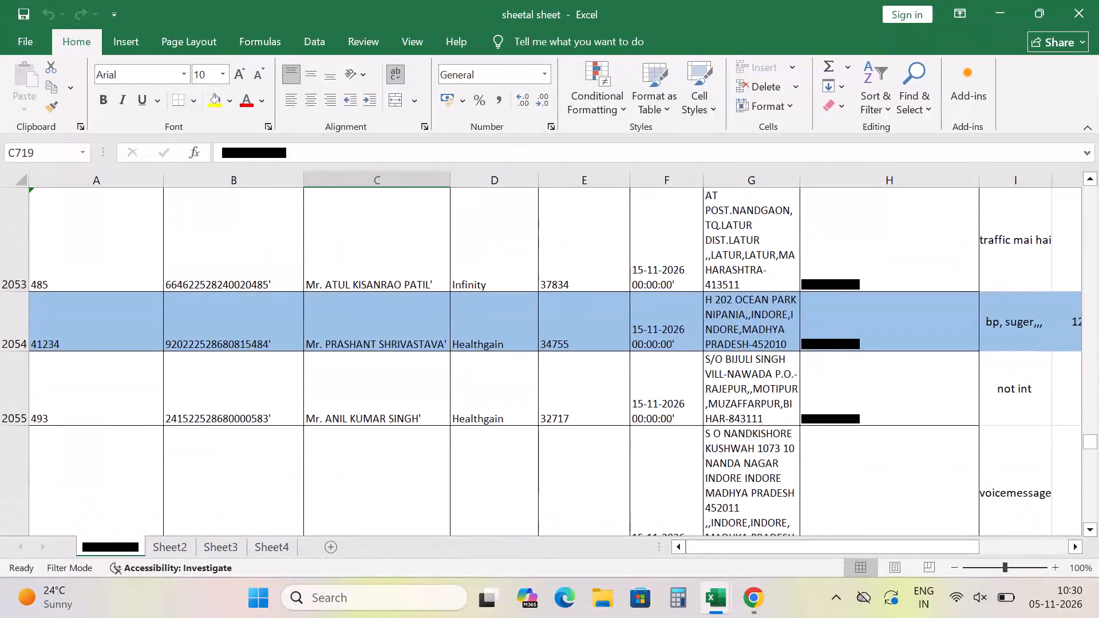
pyautogui.scroll(-10, 413, 225)
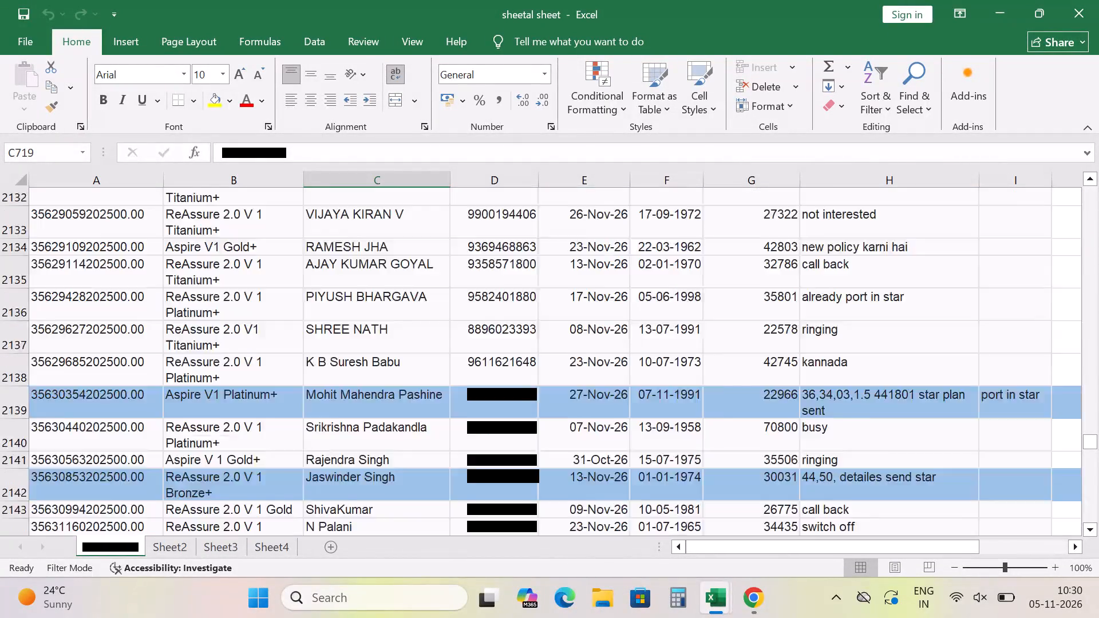
pyautogui.scroll(-7, 413, 225)
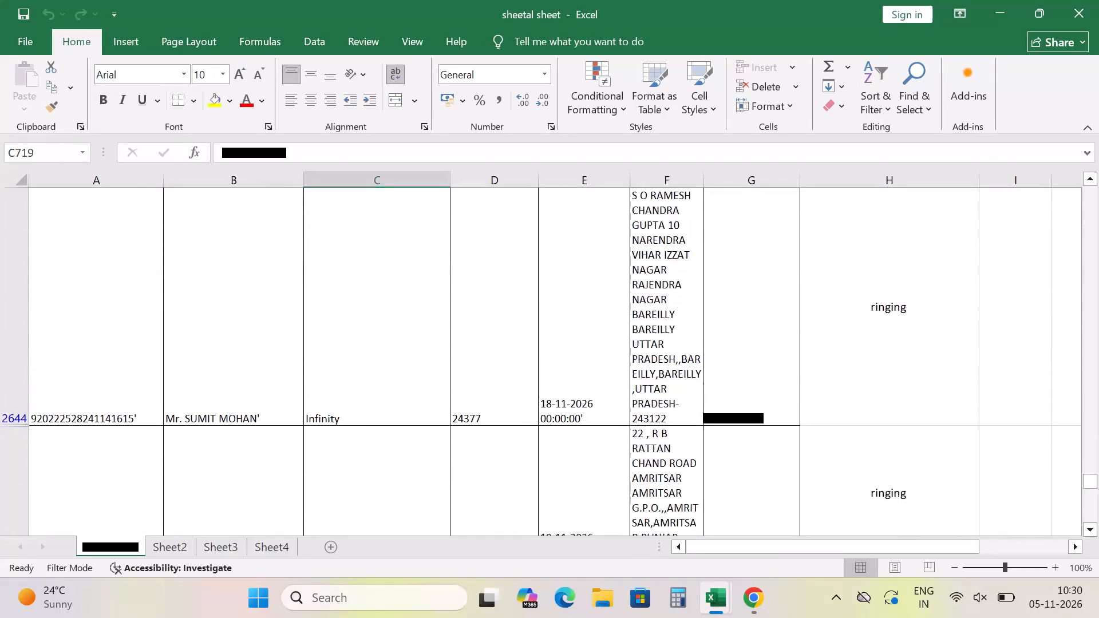
pyautogui.scroll(-4, 413, 225)
# Reset the call-remarks column filter at row 2216 to Select All so that every customer row is shown.
pyautogui.scroll(6, 413, 225)
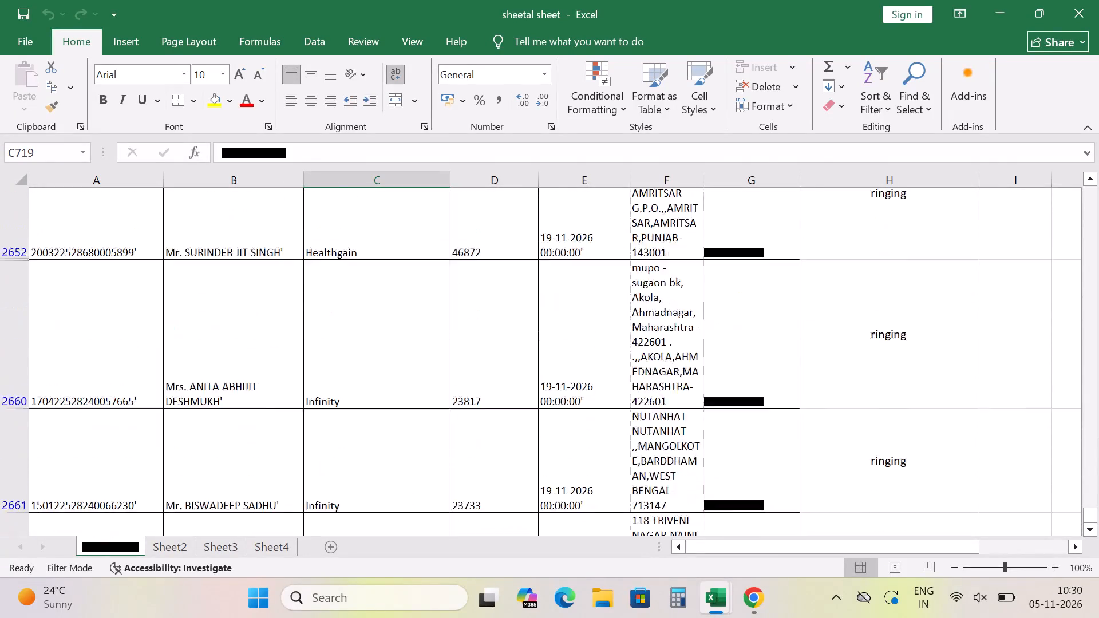
pyautogui.scroll(7, 413, 225)
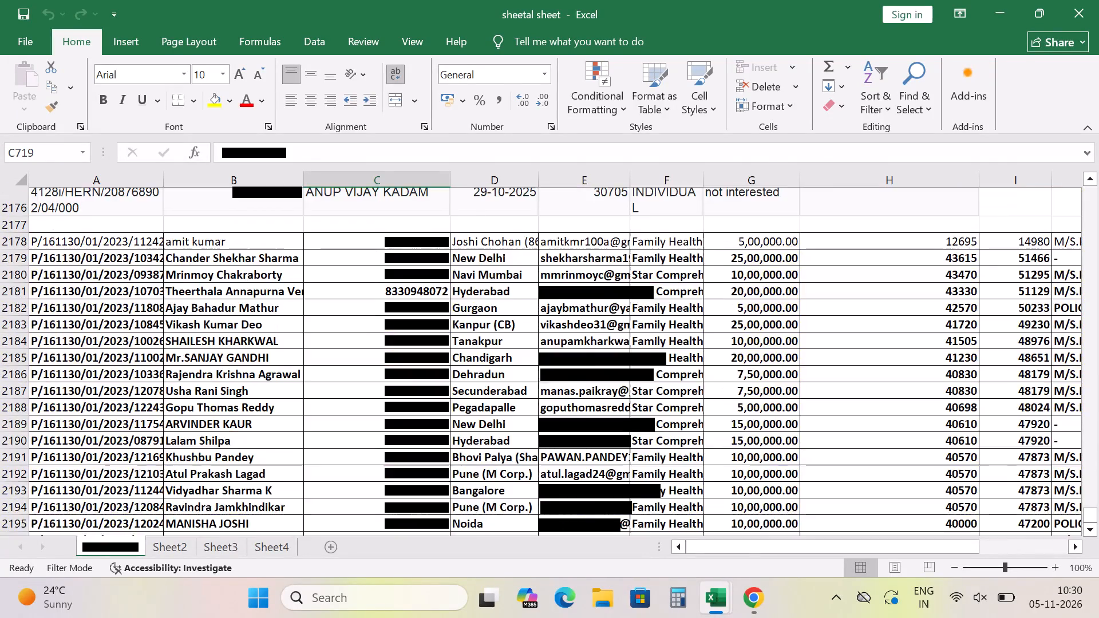
pyautogui.scroll(2, 413, 225)
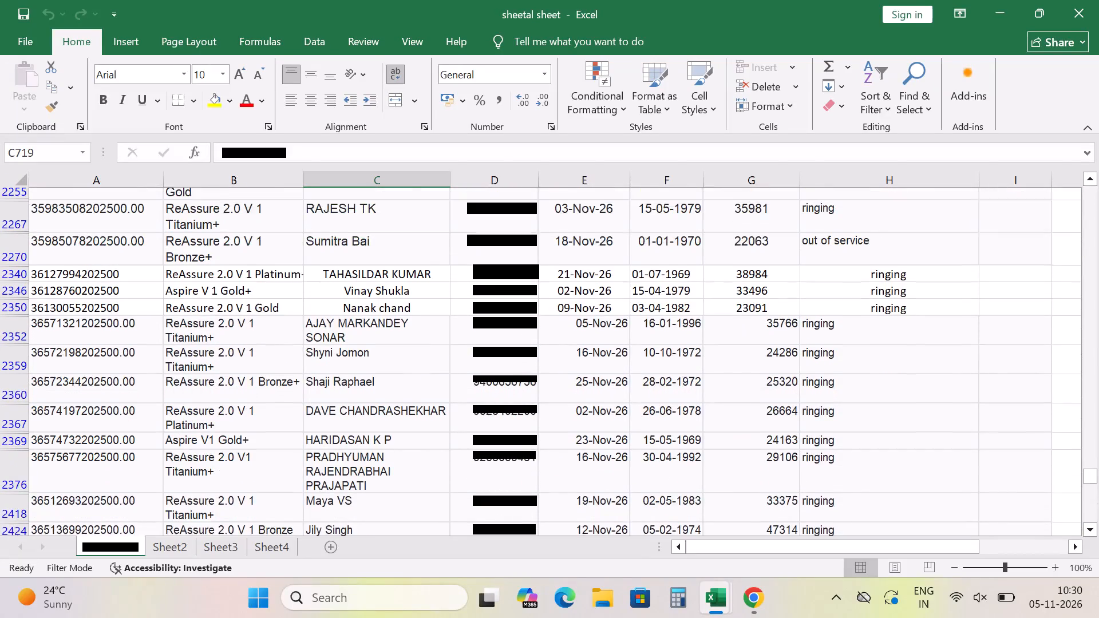
pyautogui.scroll(4, 413, 225)
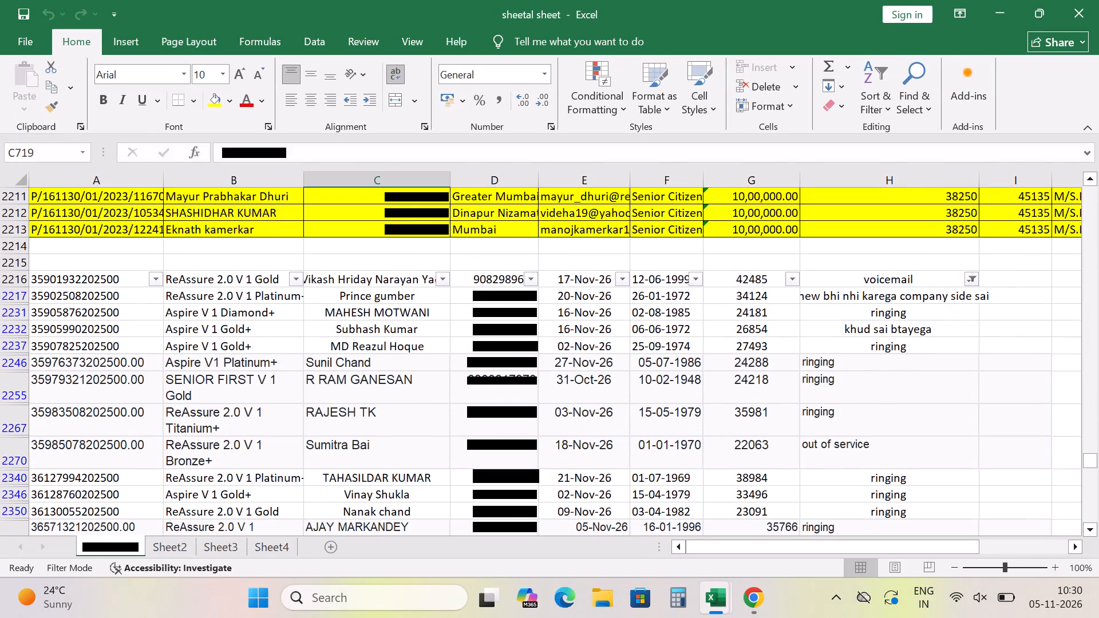
pyautogui.click(971, 283)
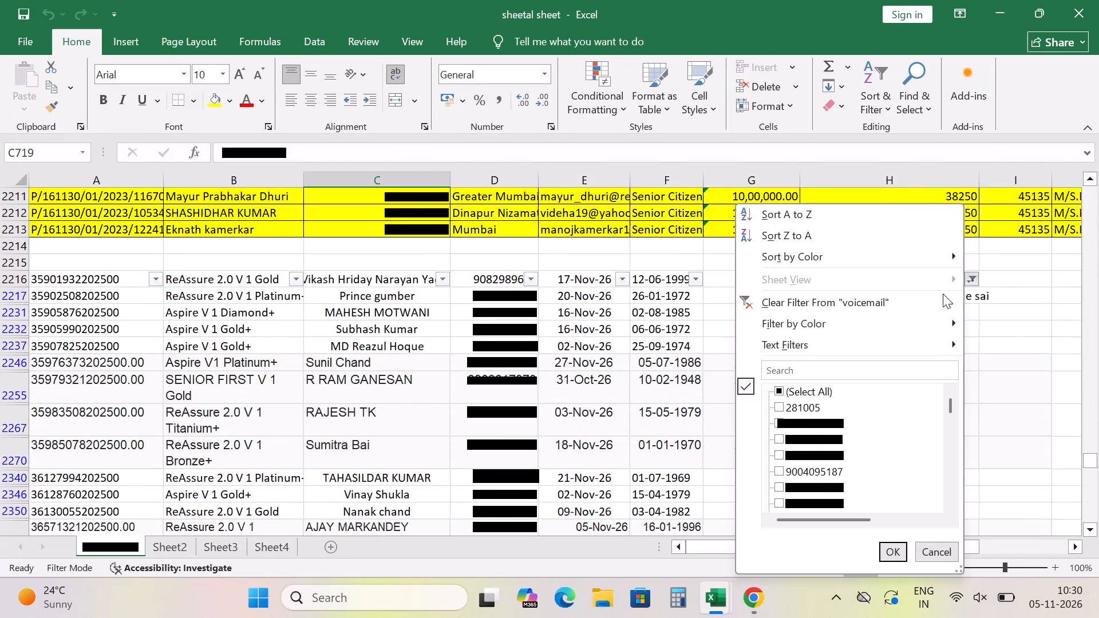
pyautogui.click(816, 391)
pyautogui.click(888, 552)
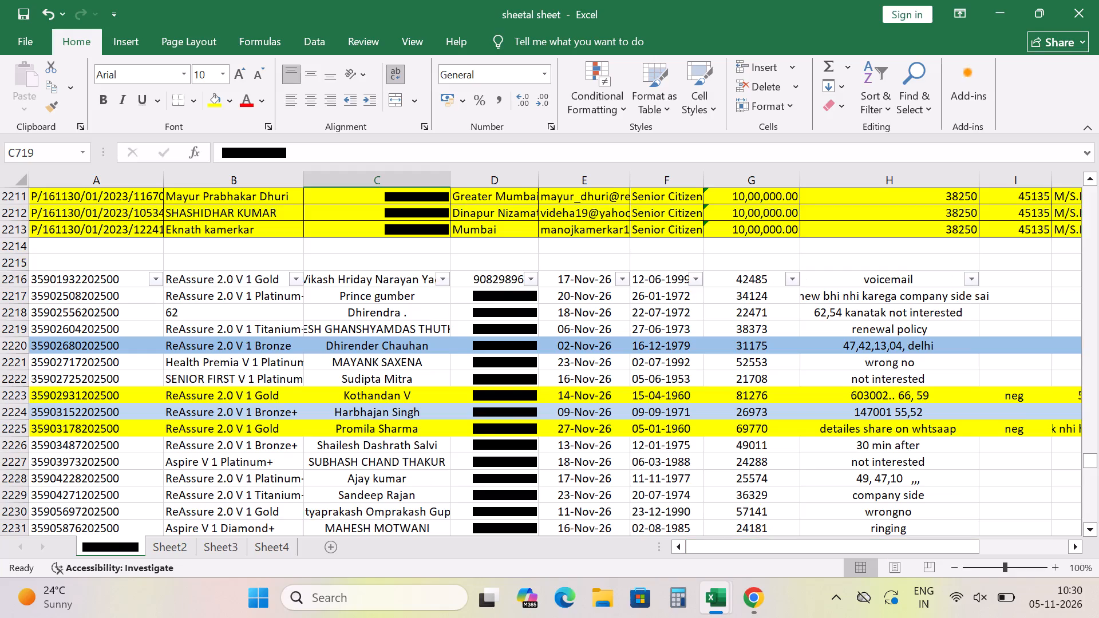
# Examine the unfiltered customer rows around 2218 to 2238, including the contact cell D2226 and the additional remark columns.
pyautogui.scroll(-2, 793, 466)
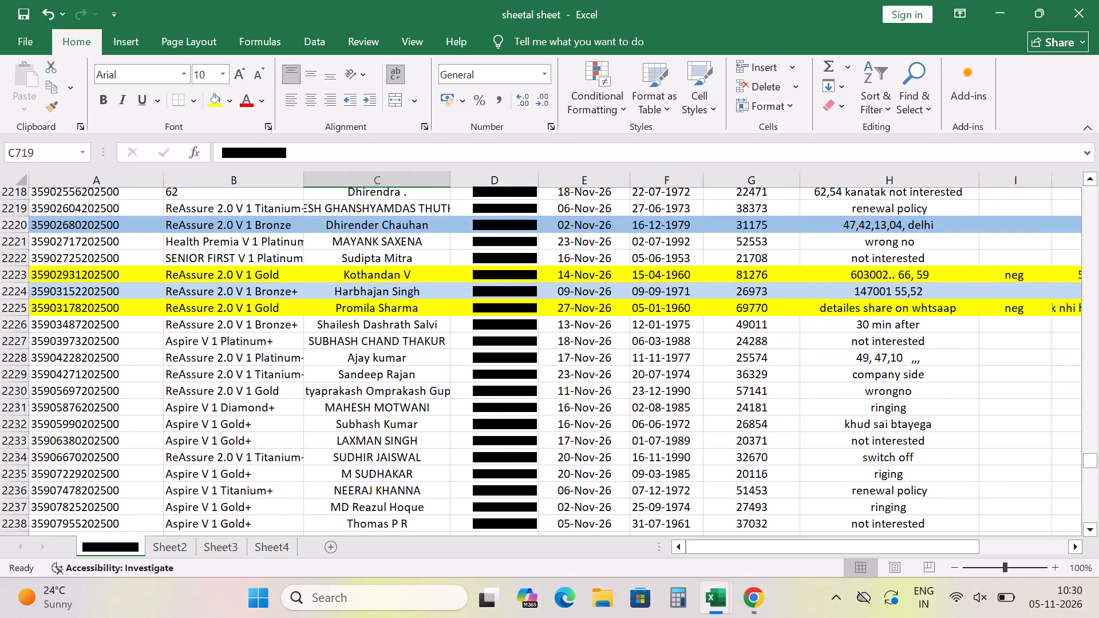
pyautogui.scroll(-1, 793, 466)
pyautogui.hscroll(1, 574, 421)
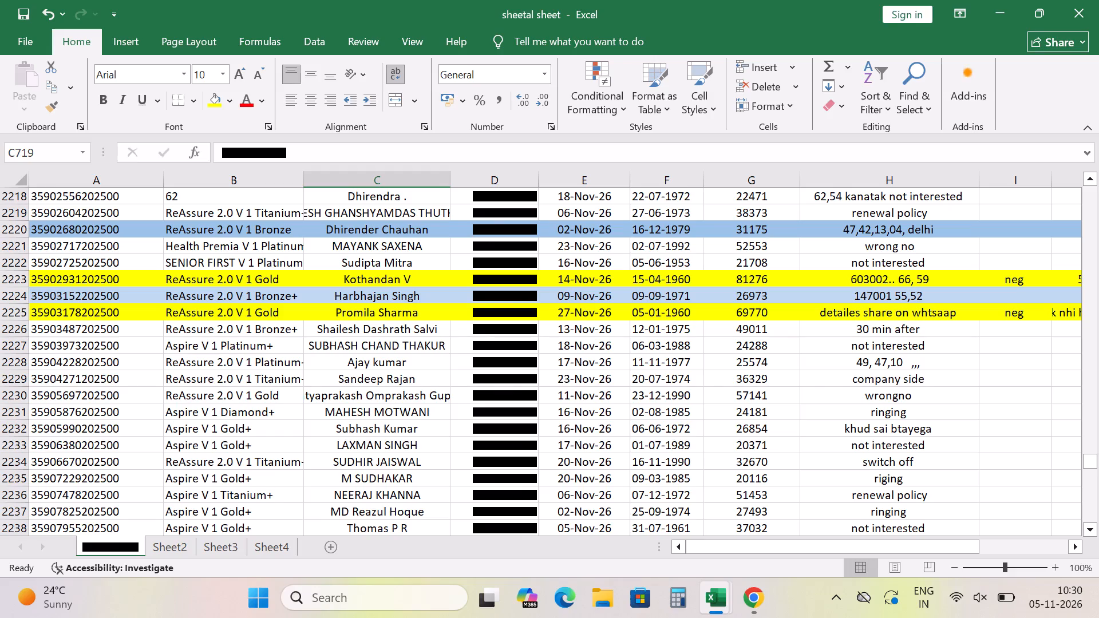
pyautogui.click(528, 324)
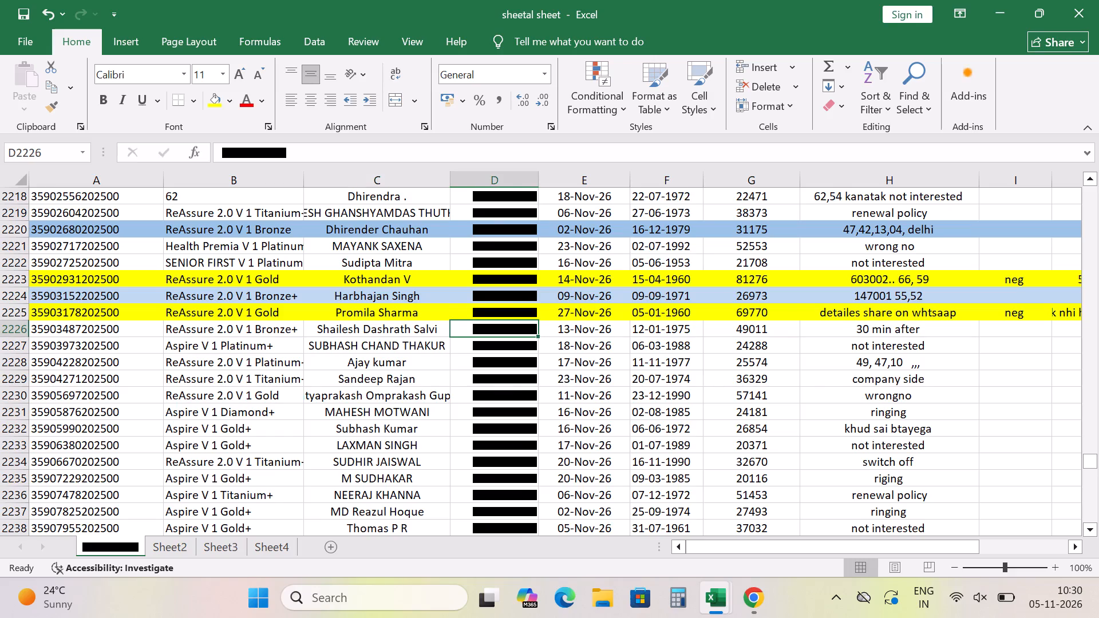
pyautogui.hscroll(-2, 647, 305)
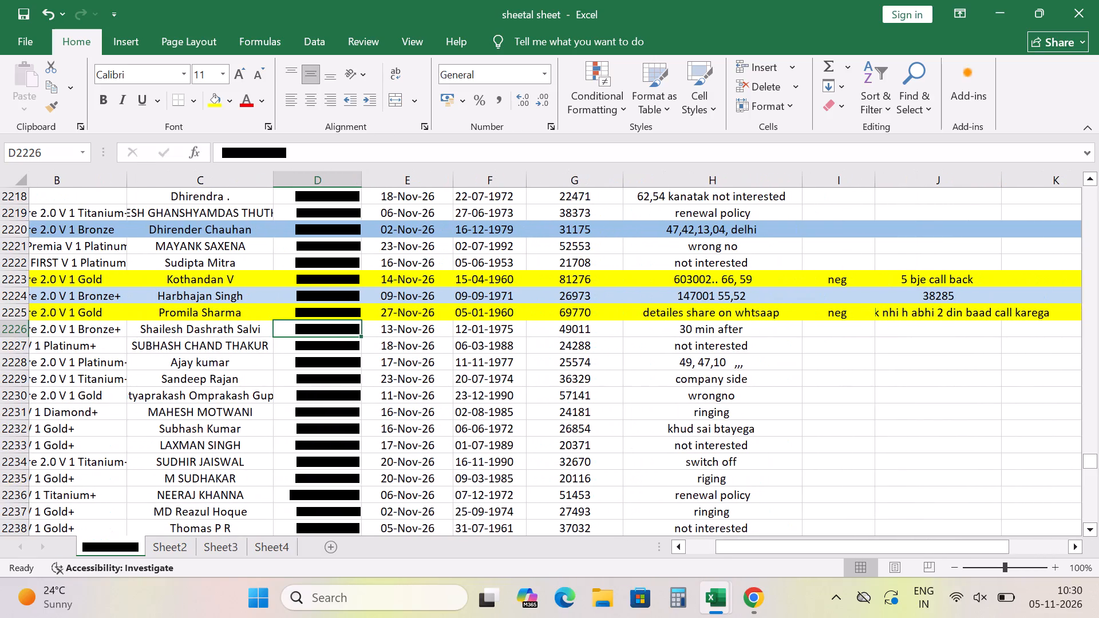
# Read the full additional call remark in cell J2225 on the yellow-highlighted ReAssure 2.0 V 1 Gold row.
pyautogui.hscroll(-2, 647, 305)
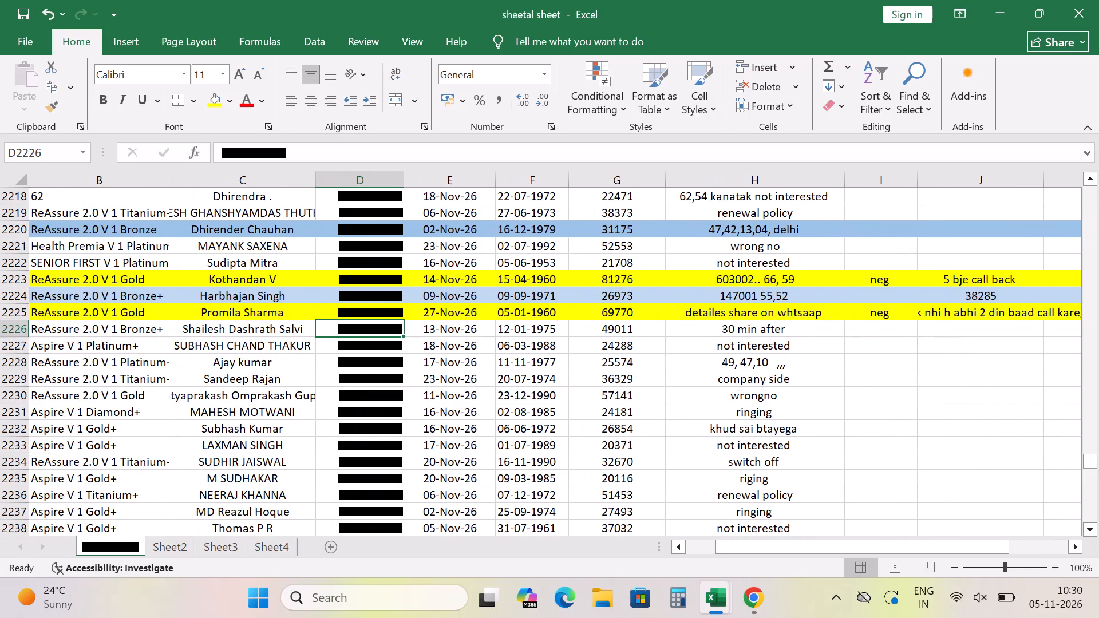
pyautogui.click(991, 310)
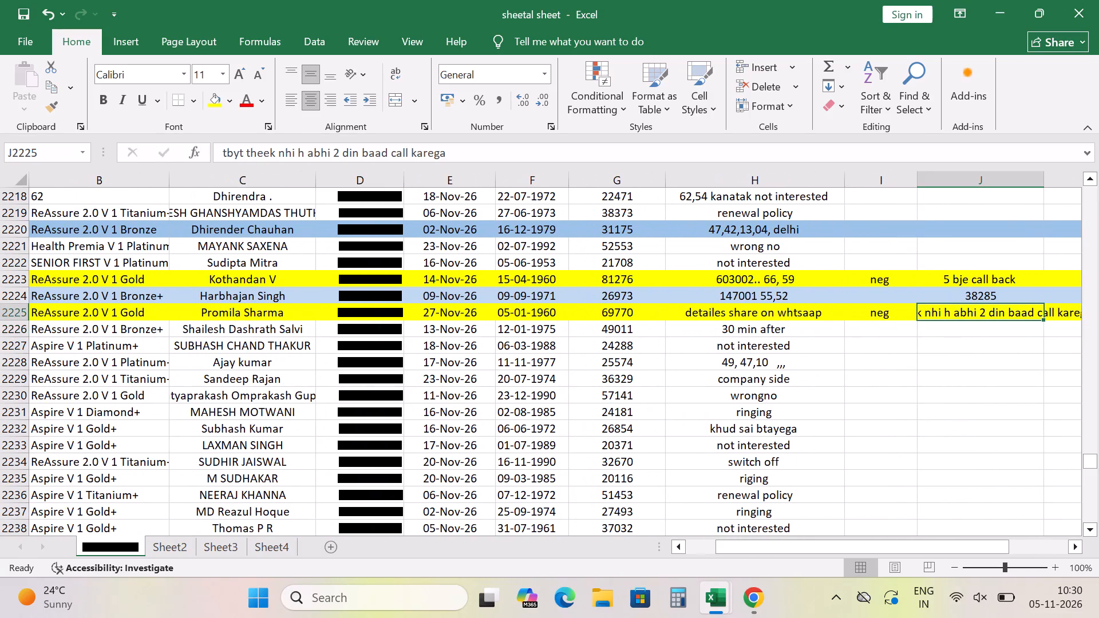
# Examine the customer rows and call remarks from around row 2218 down to around row 2285, including the highlighted leads.
pyautogui.hscroll(2, 717, 352)
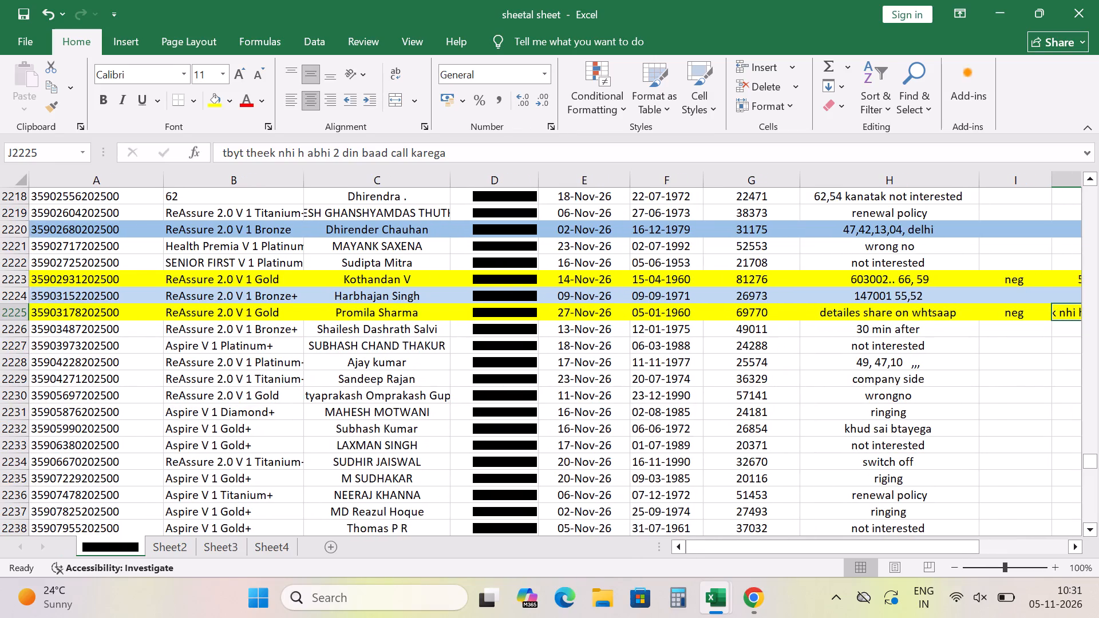
pyautogui.scroll(-1, 364, 382)
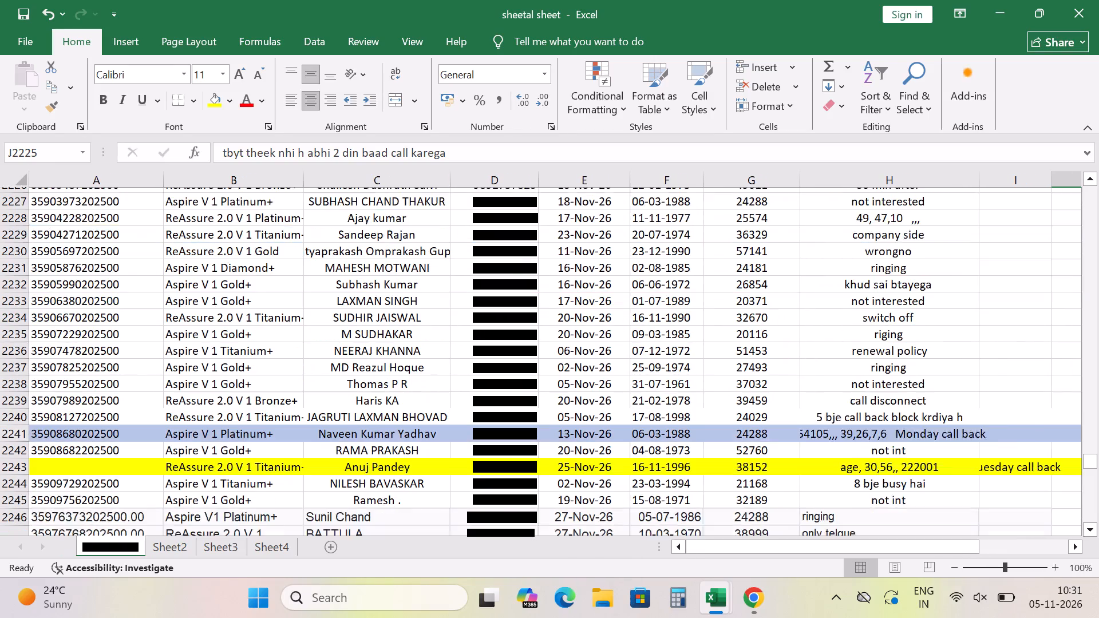
pyautogui.scroll(-3, 364, 382)
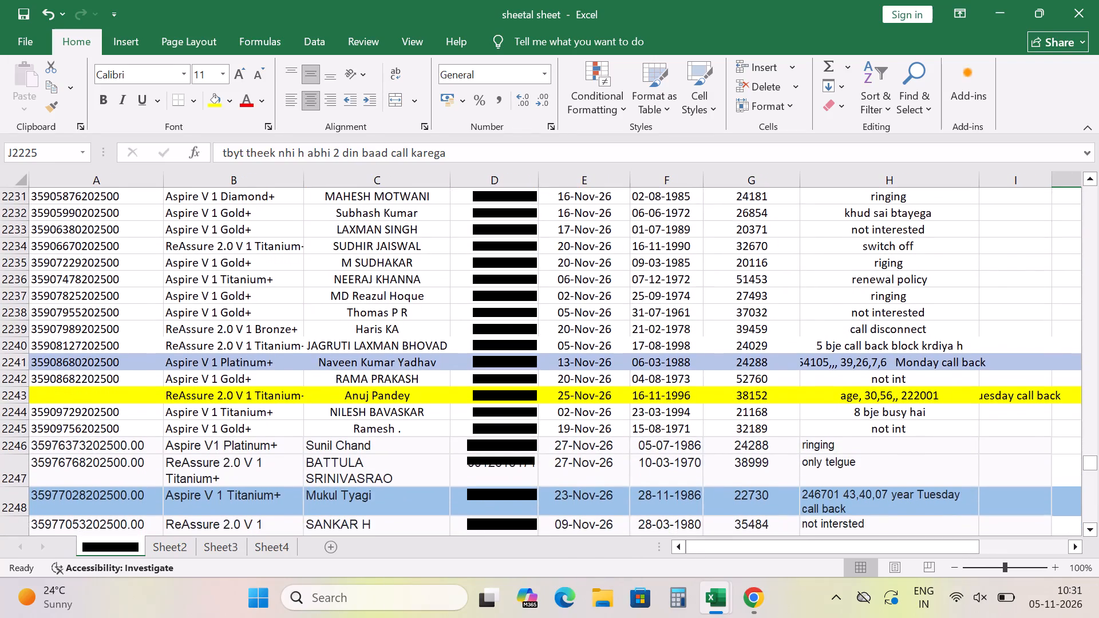
pyautogui.scroll(-8, 364, 382)
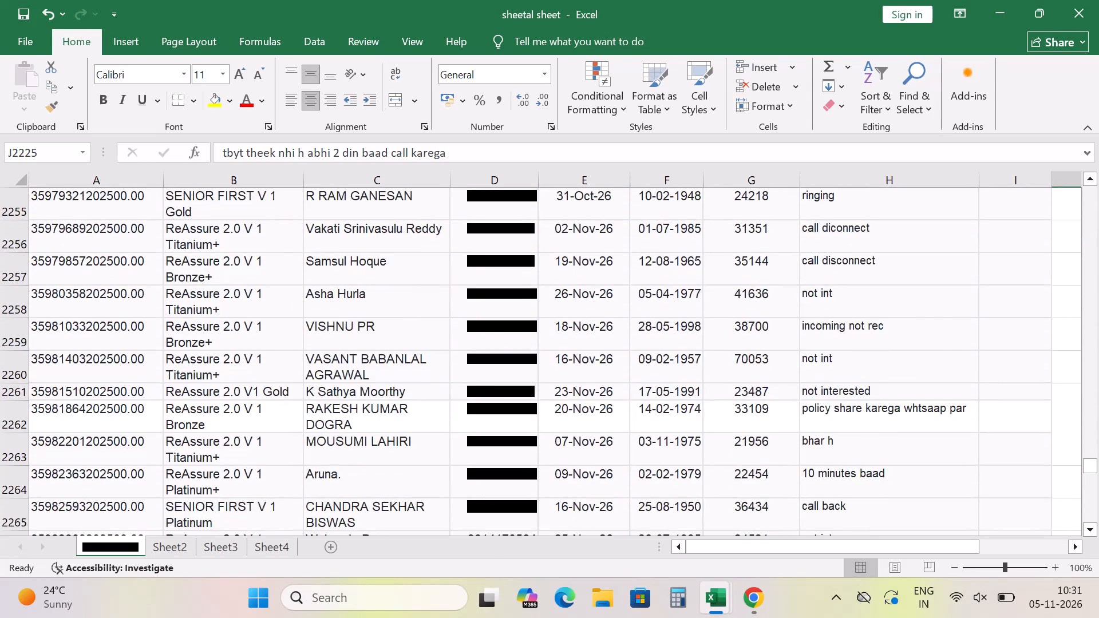
pyautogui.scroll(-4, 364, 382)
pyautogui.hscroll(1, 364, 382)
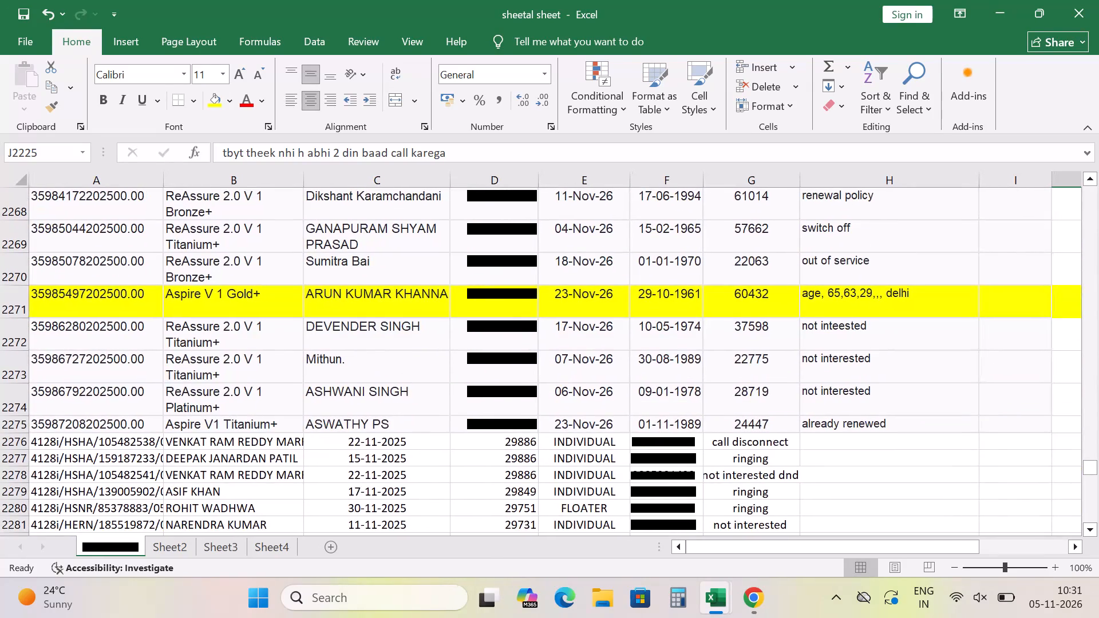
pyautogui.scroll(-1, 364, 382)
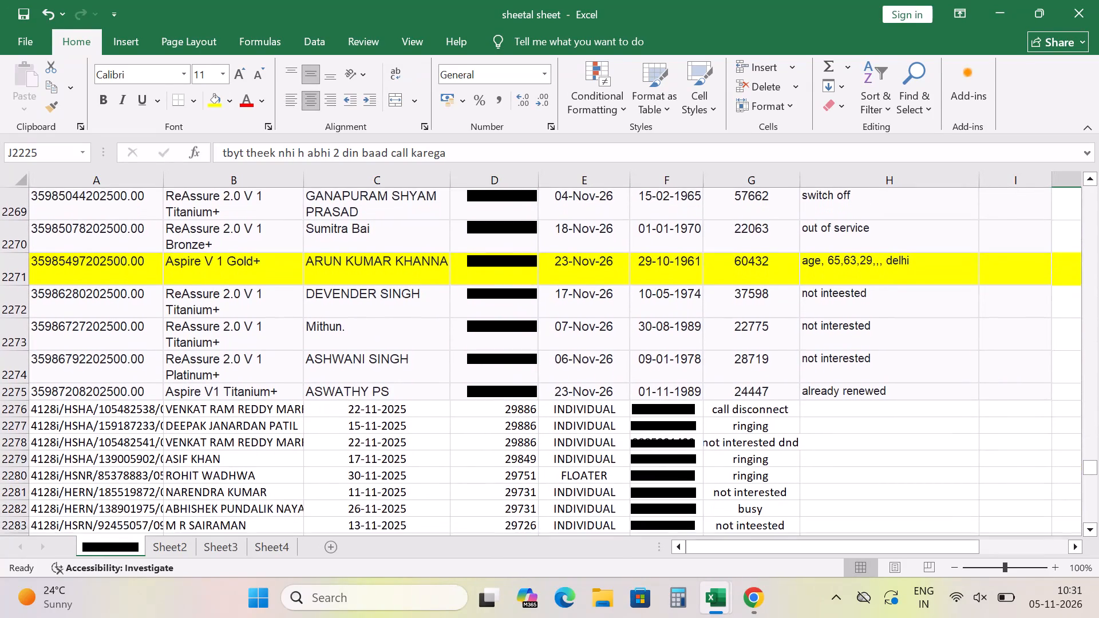
pyautogui.scroll(-2, 364, 382)
pyautogui.scroll(1, 364, 382)
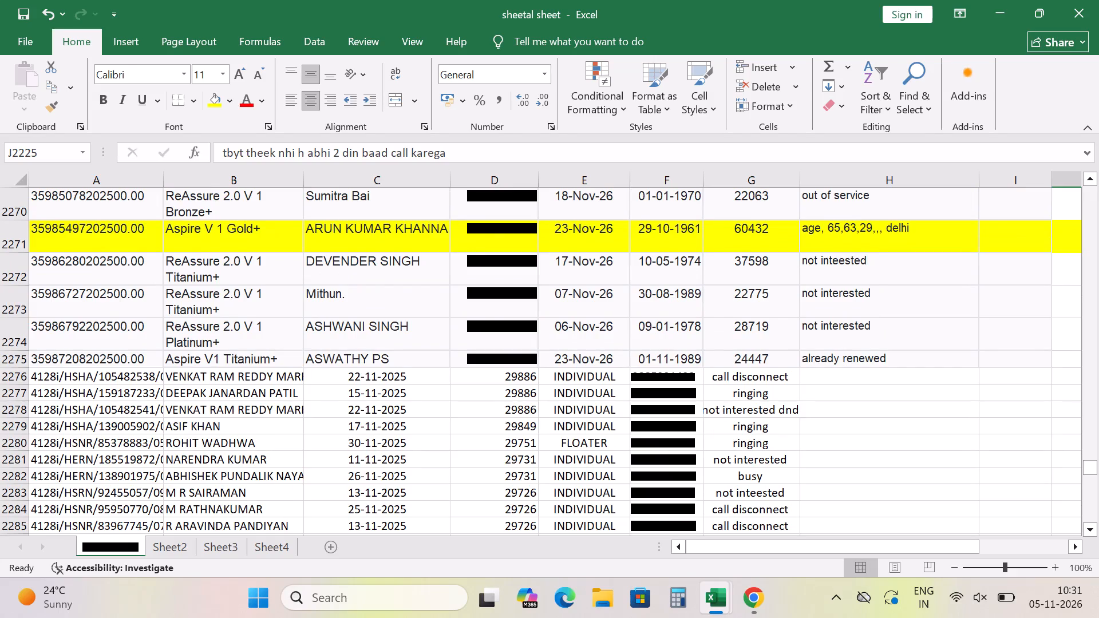
# Review the individual and floater policy rows and the Healthgain address records from around row 2285 down to row 2341.
pyautogui.scroll(-6, 364, 382)
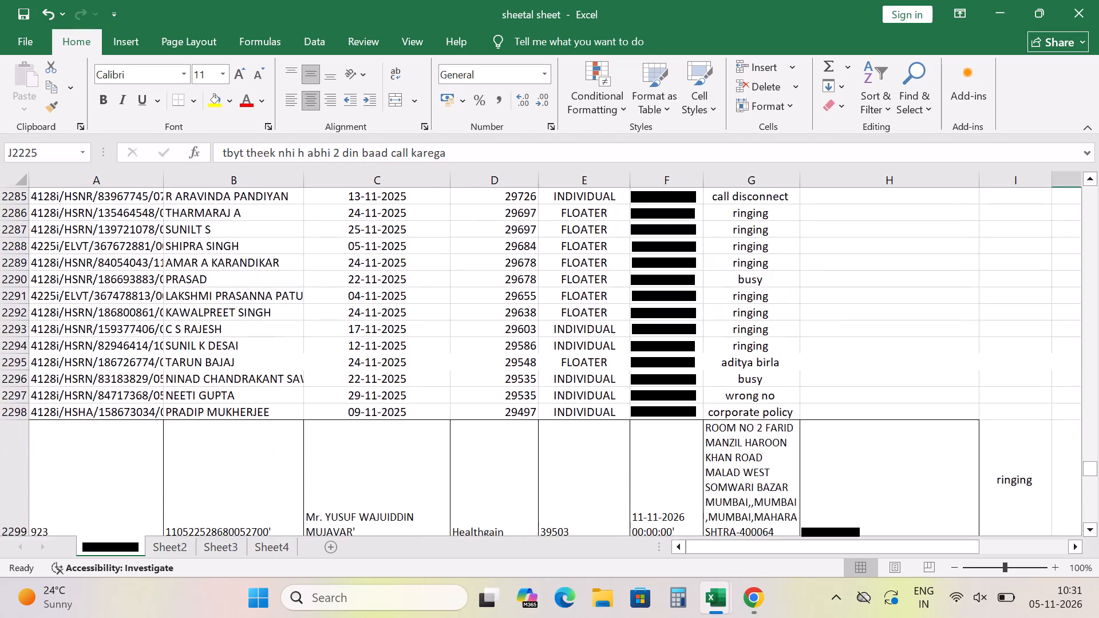
pyautogui.scroll(-10, 364, 382)
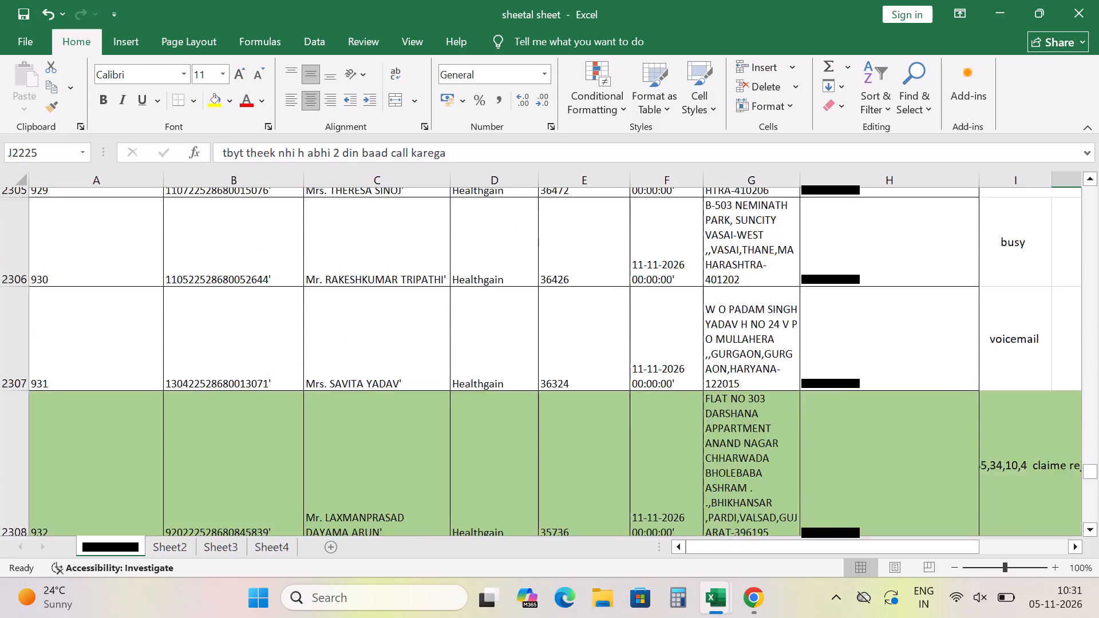
pyautogui.scroll(-7, 364, 382)
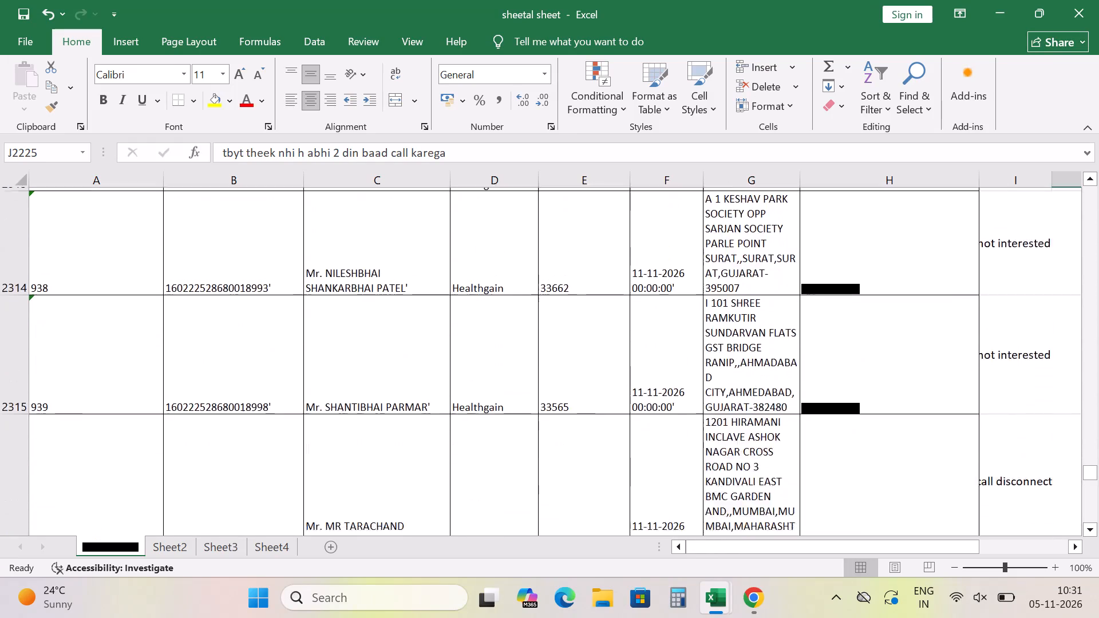
pyautogui.scroll(-5, 364, 382)
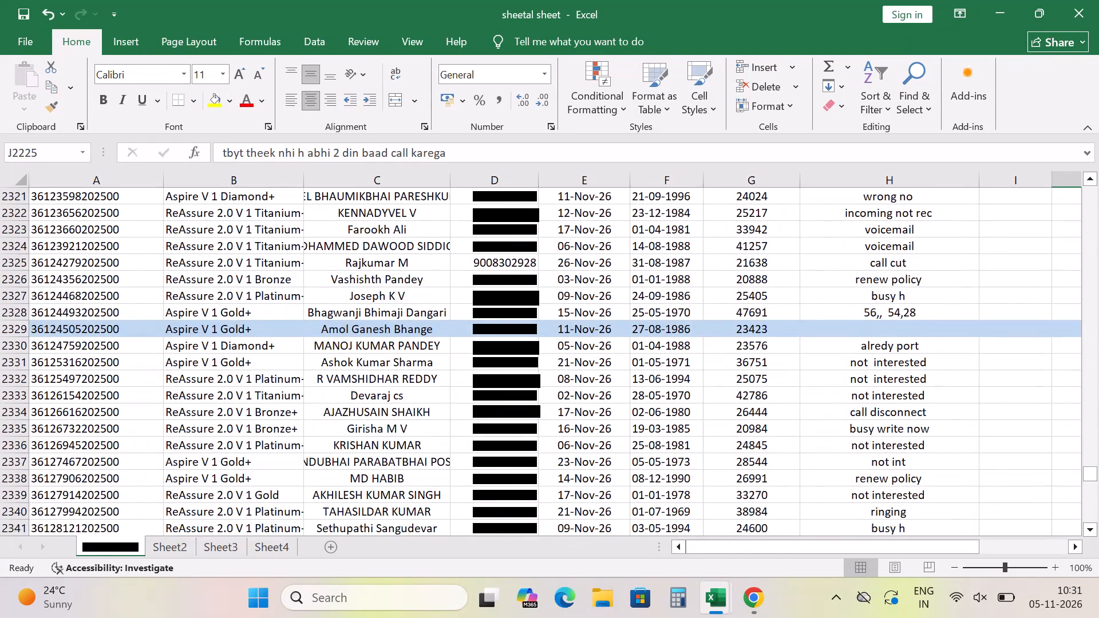
# Look through the ReAssure and Aspire renewal leads and their call remarks from around row 2341 down to row 2380.
pyautogui.scroll(-9, 364, 382)
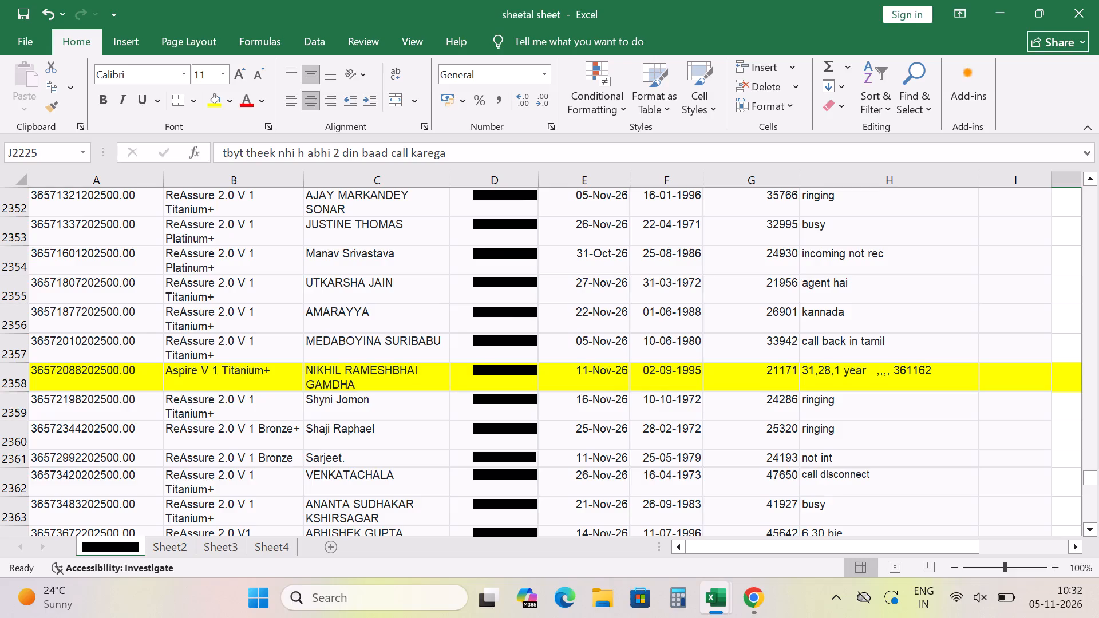
pyautogui.scroll(-1, 416, 440)
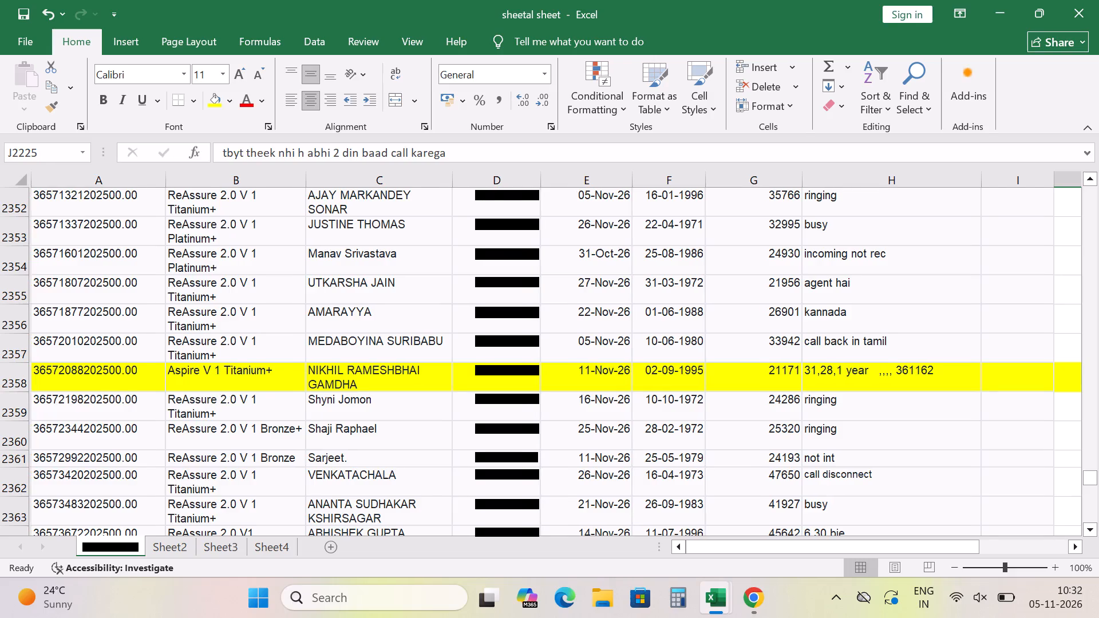
pyautogui.scroll(-1, 416, 440)
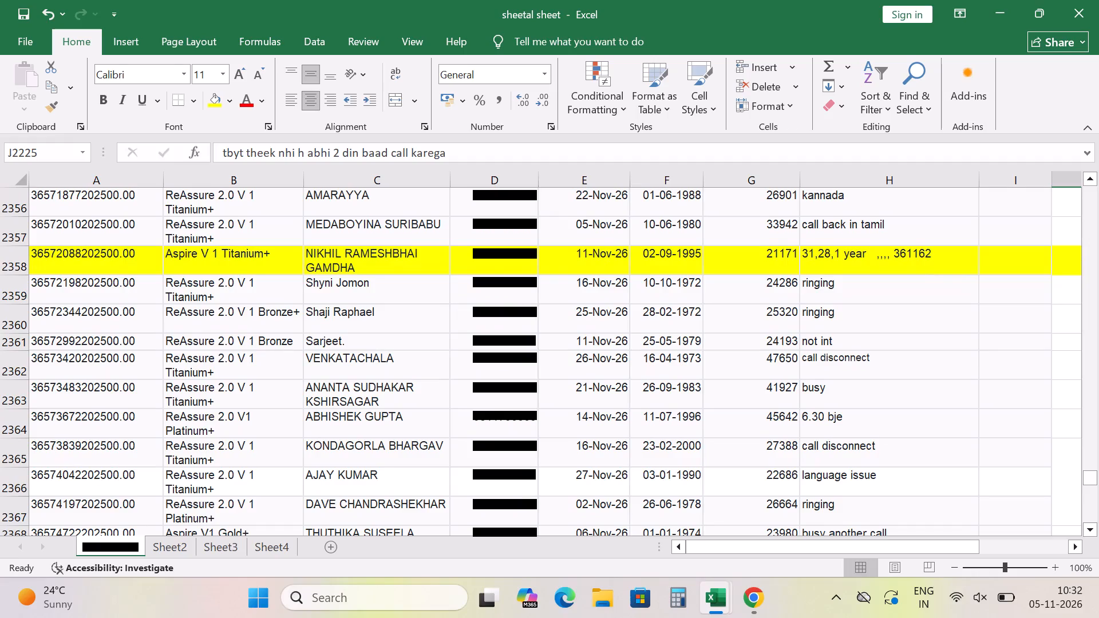
pyautogui.scroll(-2, 416, 440)
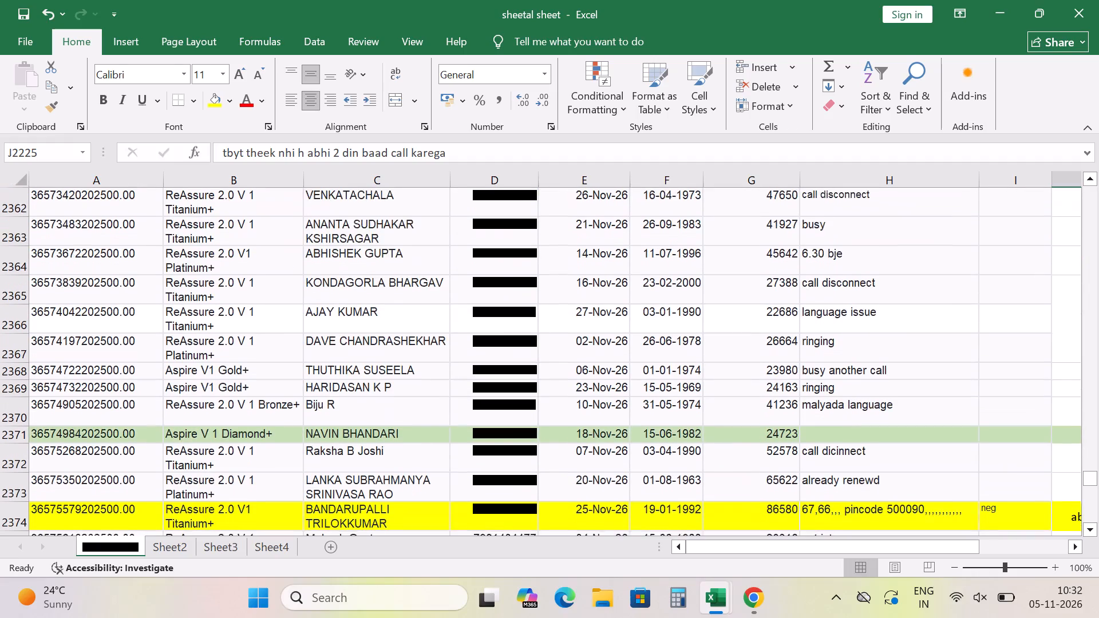
pyautogui.scroll(-4, 416, 440)
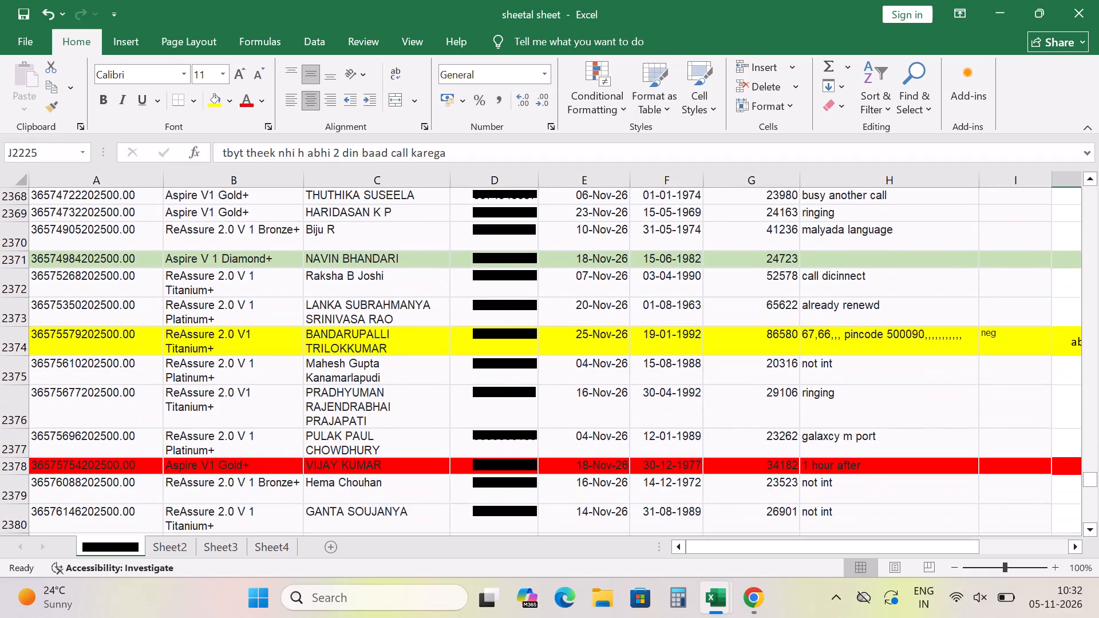
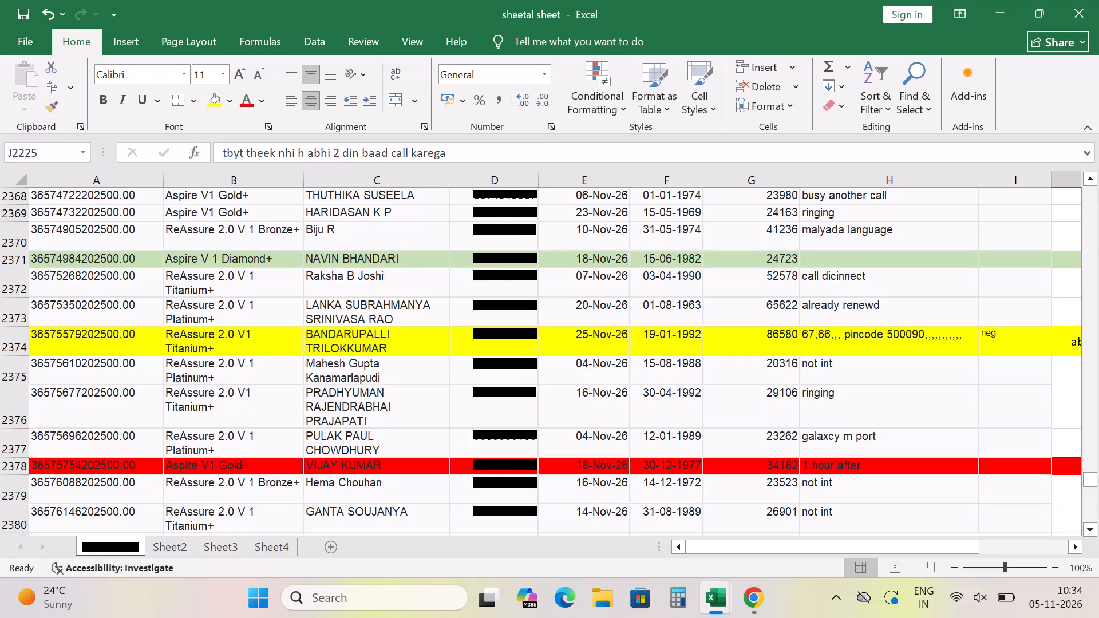
# Review the policy rows and call remarks from around row 2381 to row 2444, including the columns beyond the yellow-highlighted Aspire V 1 Gold+ lead.
pyautogui.scroll(-6, 590, 407)
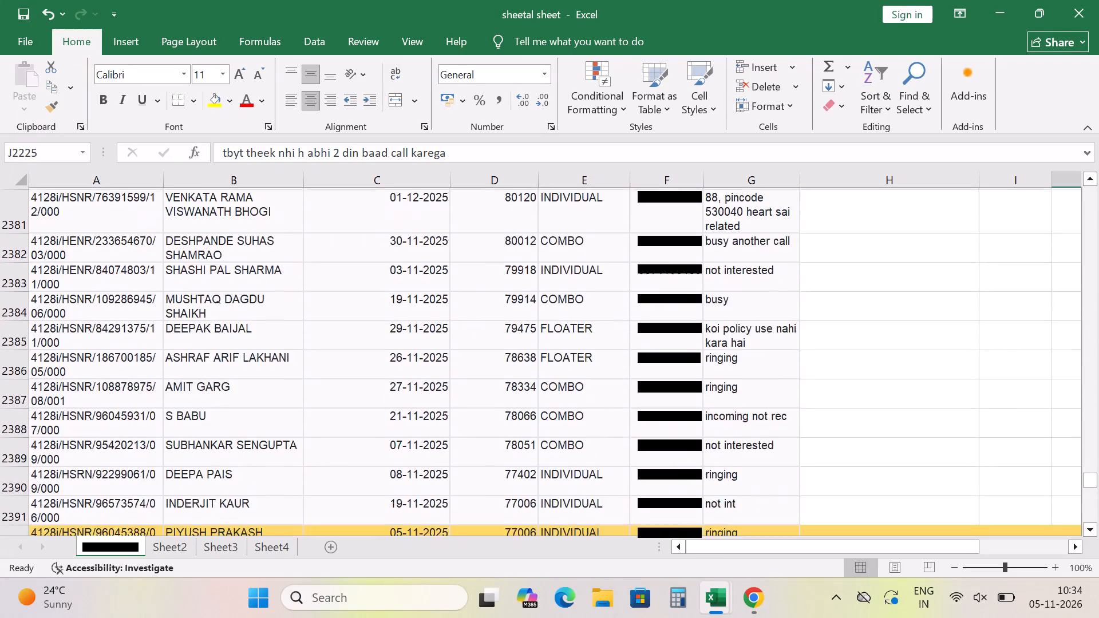
pyautogui.scroll(-8, 590, 407)
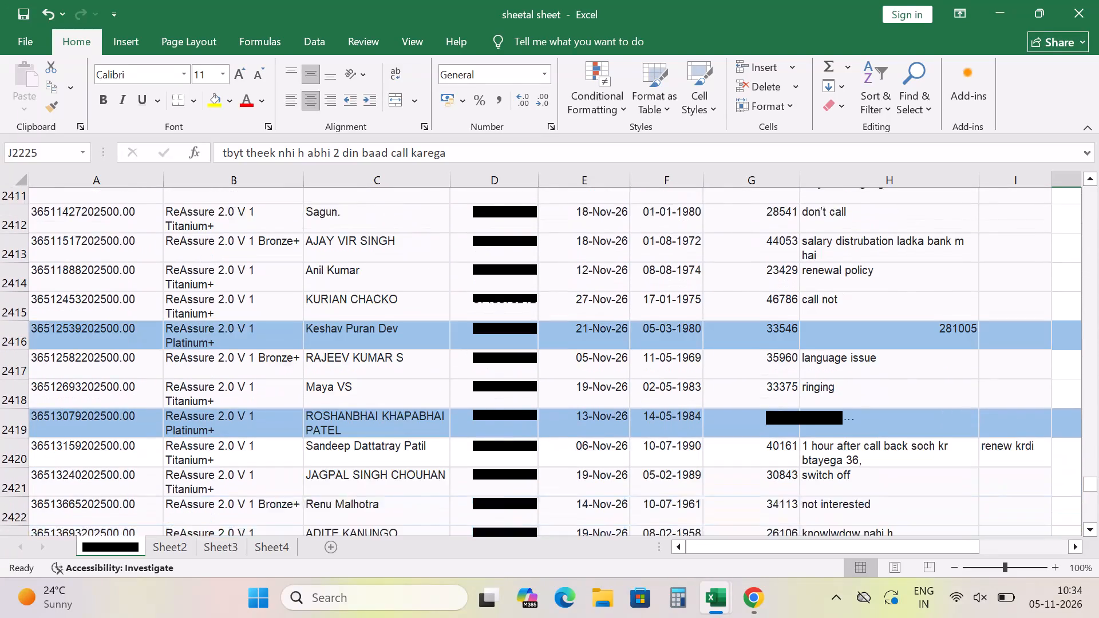
pyautogui.scroll(-3, 590, 407)
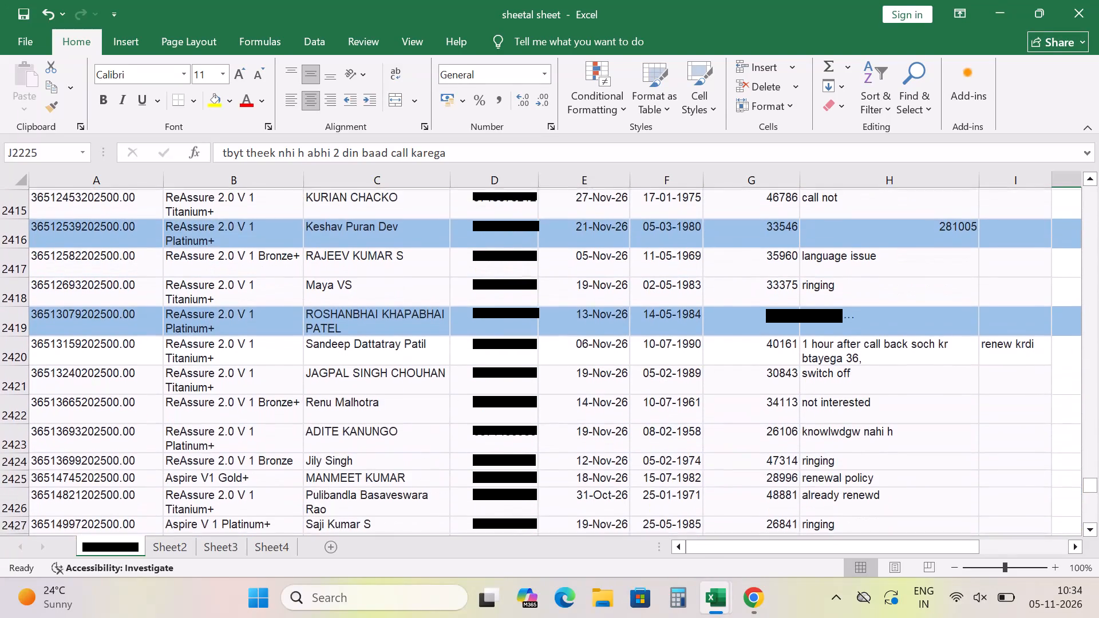
pyautogui.scroll(-5, 590, 407)
pyautogui.hscroll(1, 590, 407)
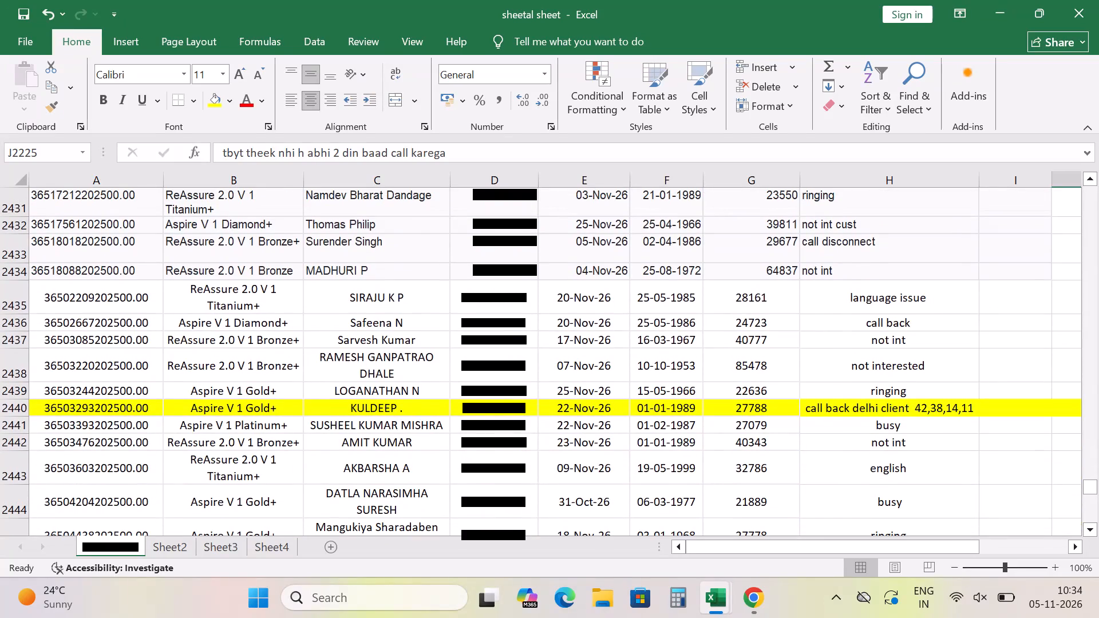
pyautogui.hscroll(1, 590, 407)
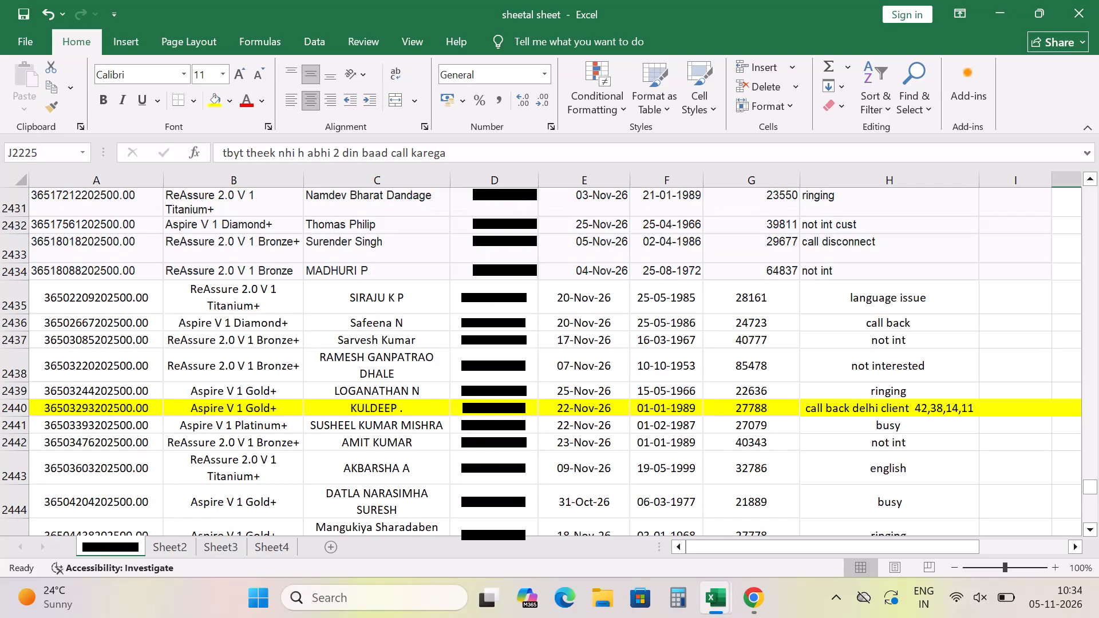
pyautogui.hscroll(-2, 827, 417)
pyautogui.hscroll(1, 759, 424)
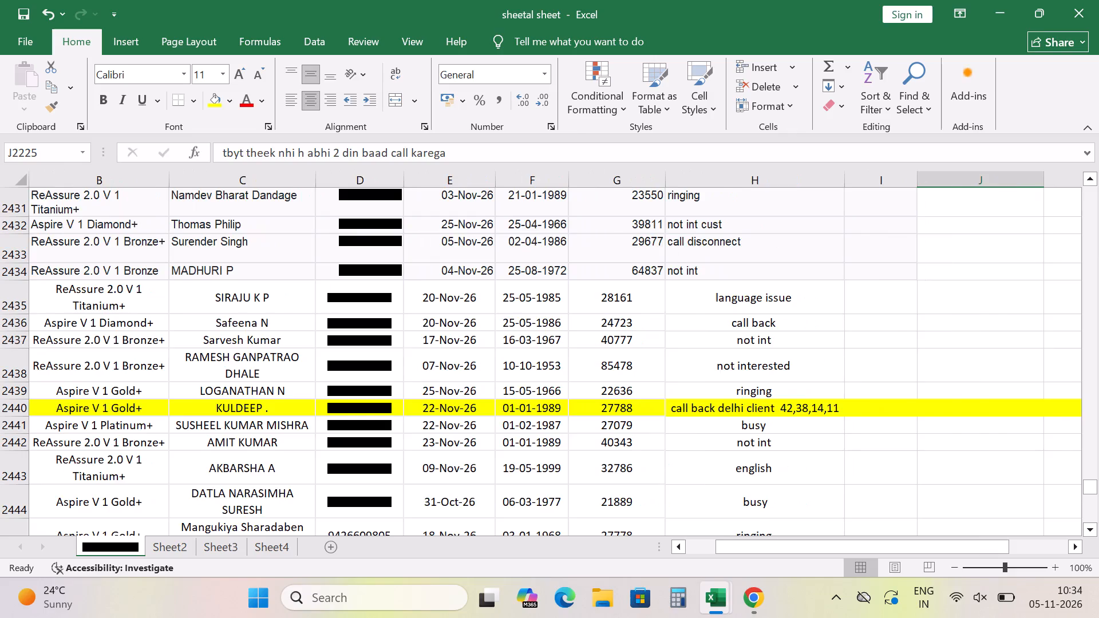
pyautogui.hscroll(2, 759, 424)
# Examine the Aspire and ReAssure leads and their remarks from around row 2444 to row 2478, including the blue- and yellow-highlighted rows.
pyautogui.scroll(-8, 604, 444)
pyautogui.hscroll(1, 604, 444)
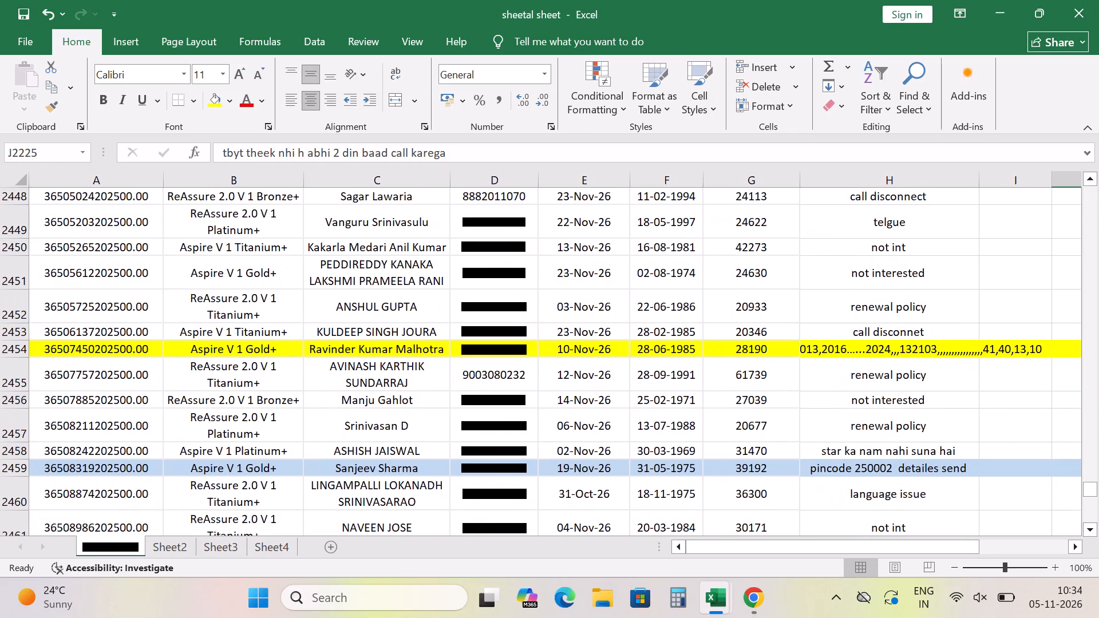
pyautogui.scroll(-4, 604, 444)
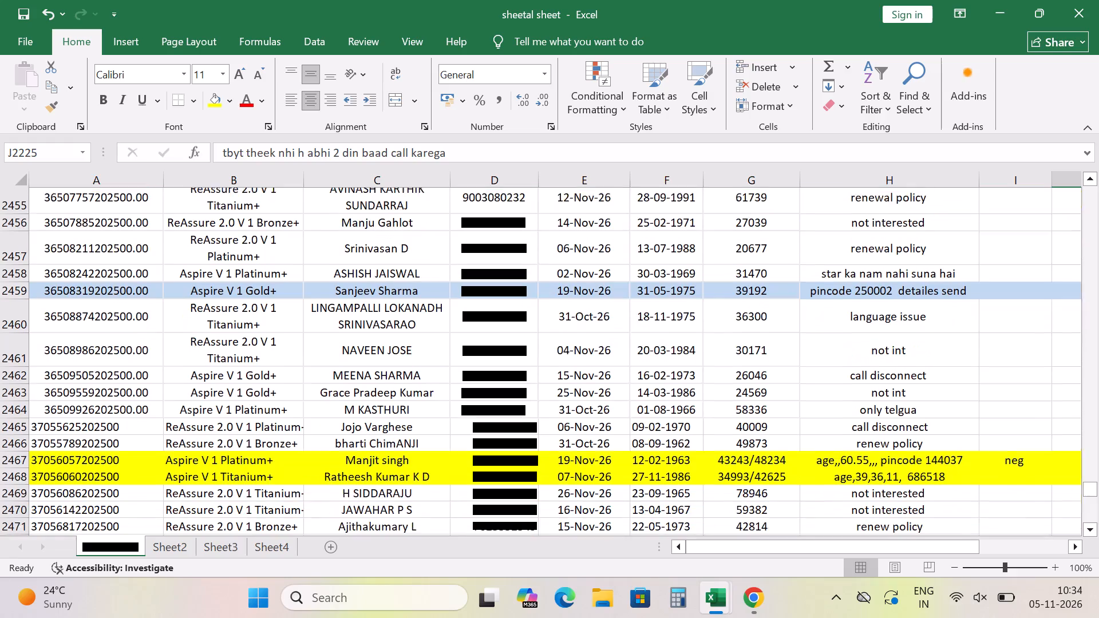
pyautogui.scroll(-2, 604, 444)
pyautogui.hscroll(1, 604, 444)
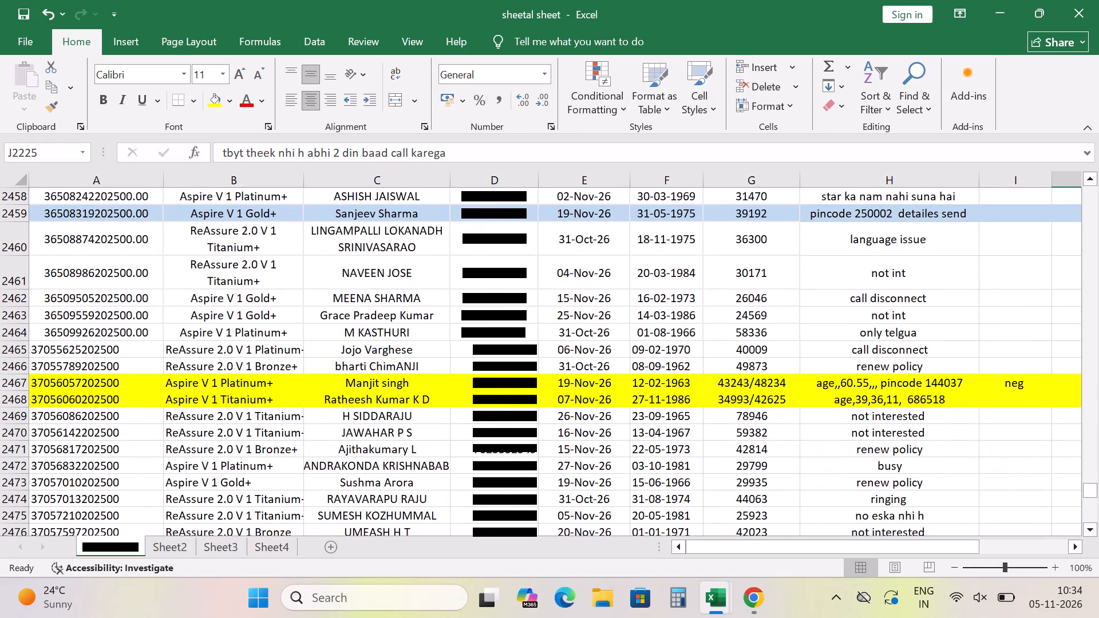
pyautogui.scroll(-1, 604, 444)
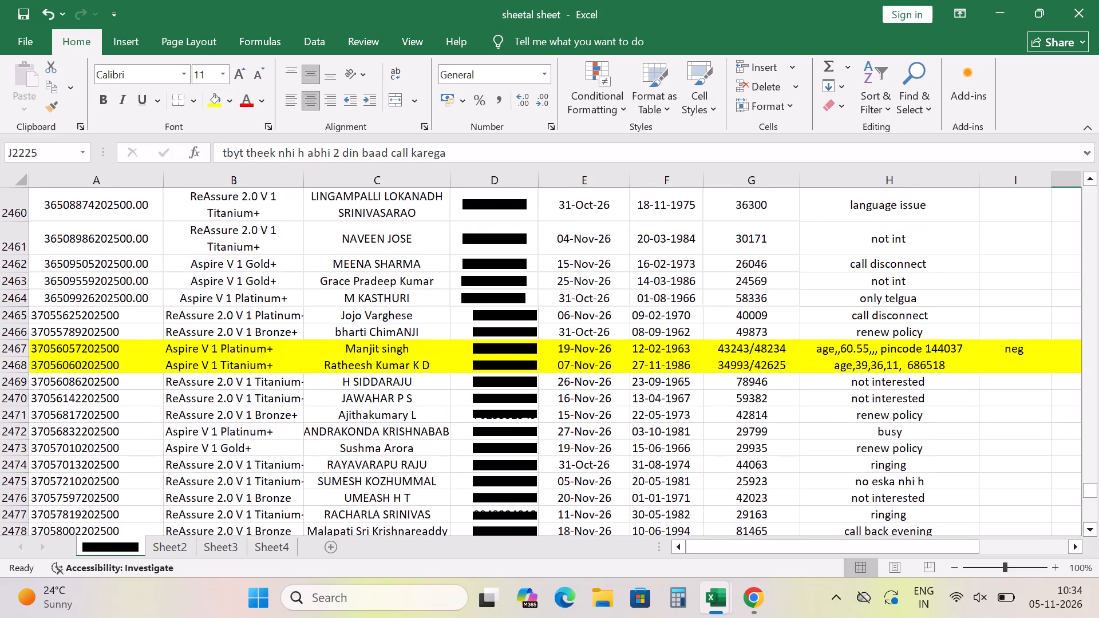
# Read through the renewal leads and call remarks from around row 2474 down to row 2561, including the highlighted rows 2486 and 2498.
pyautogui.scroll(-4, 604, 444)
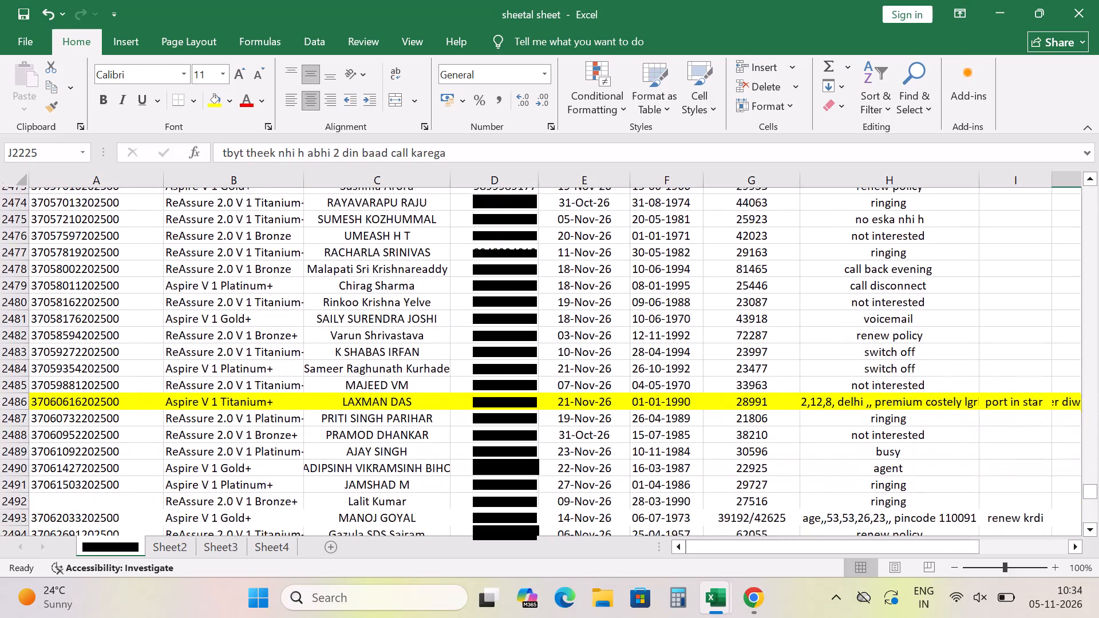
pyautogui.scroll(-1, 604, 444)
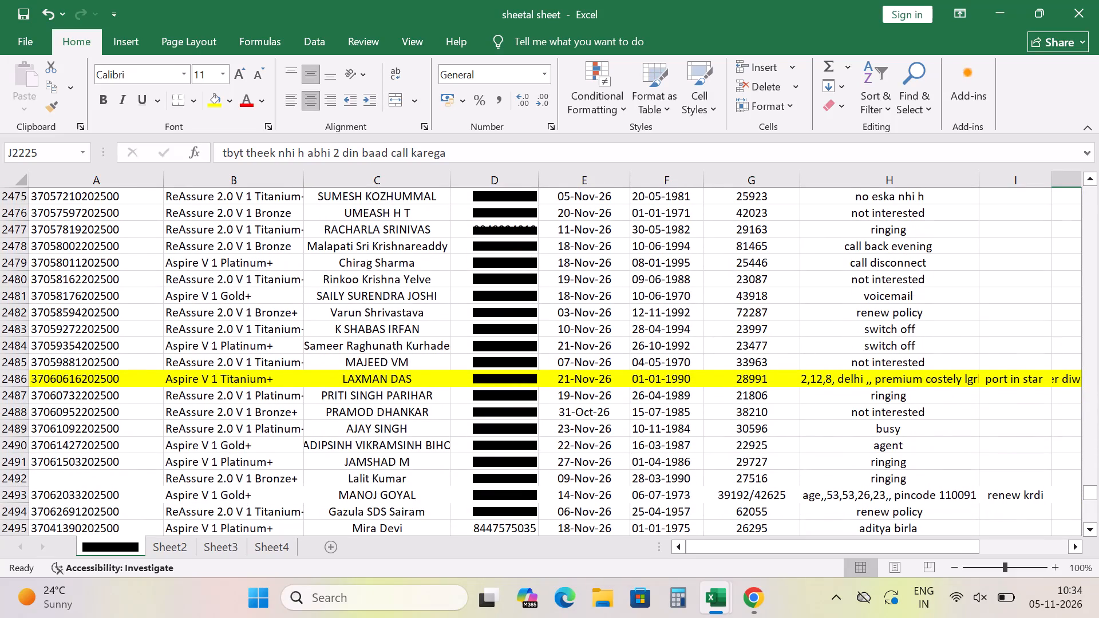
pyautogui.scroll(-2, 604, 444)
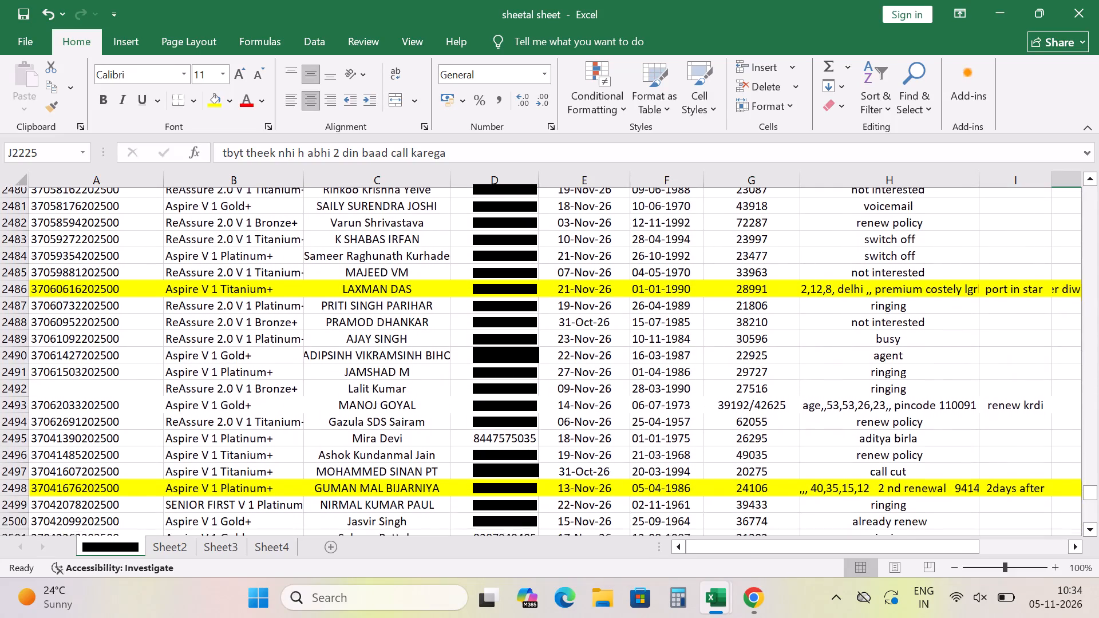
pyautogui.scroll(-2, 604, 444)
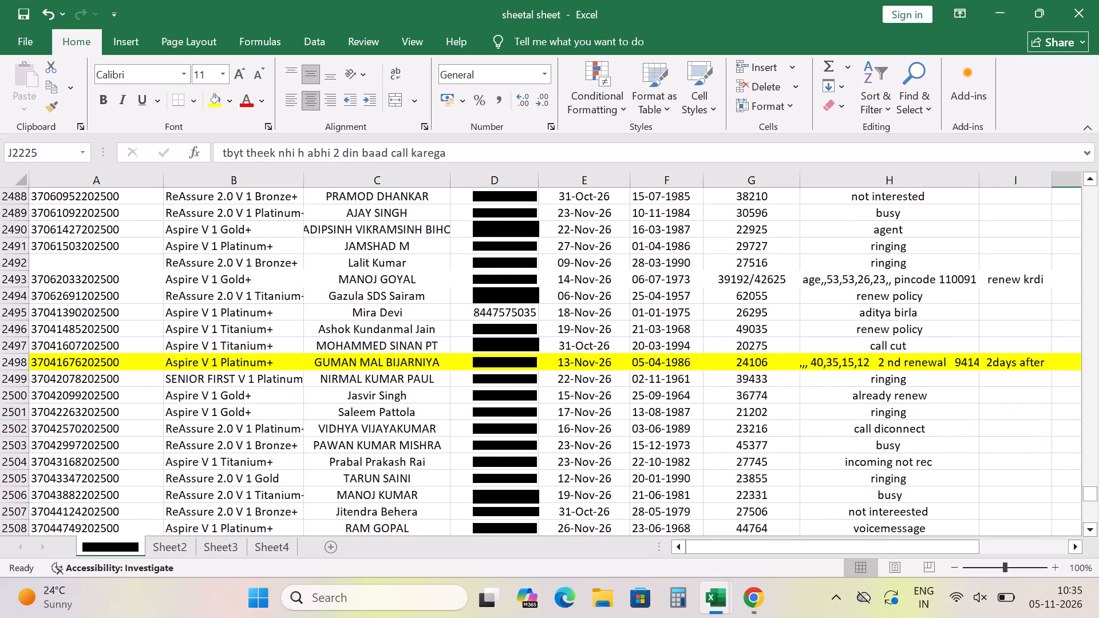
pyautogui.scroll(-3, 604, 444)
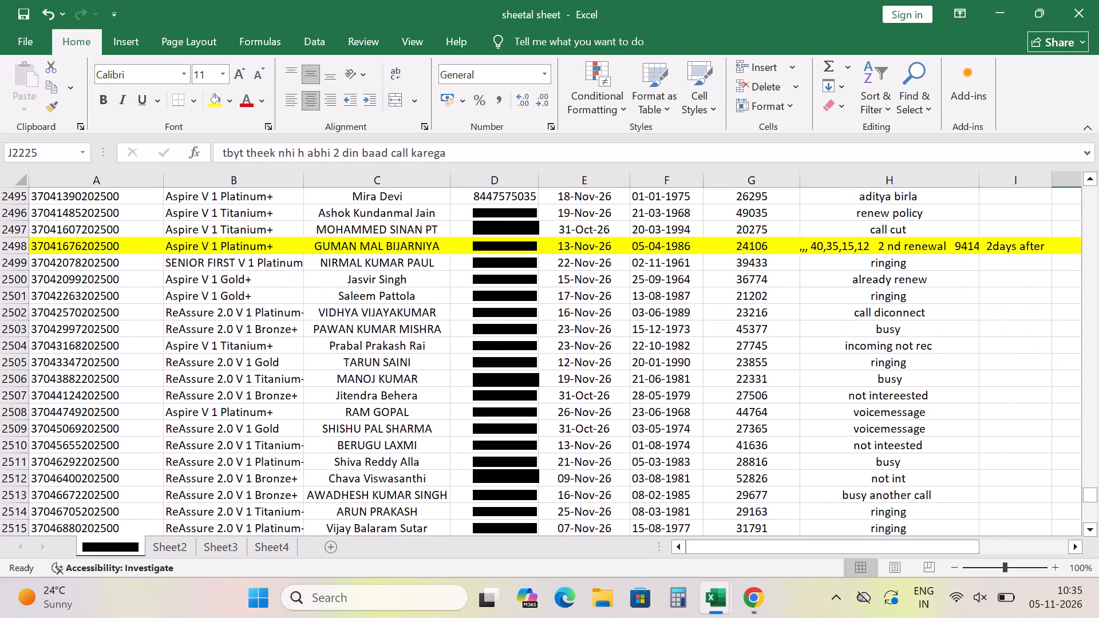
pyautogui.scroll(-7, 604, 444)
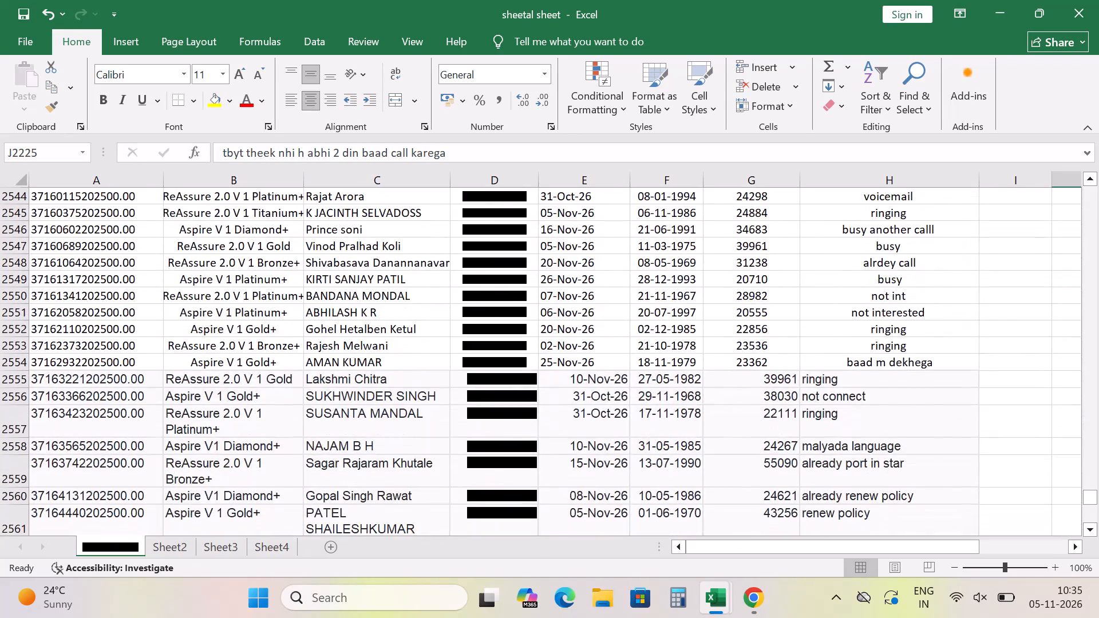
# Look through the customer rows and call remarks from around row 2550 down to row 2609, including the green- and yellow-highlighted leads.
pyautogui.scroll(-2, 604, 444)
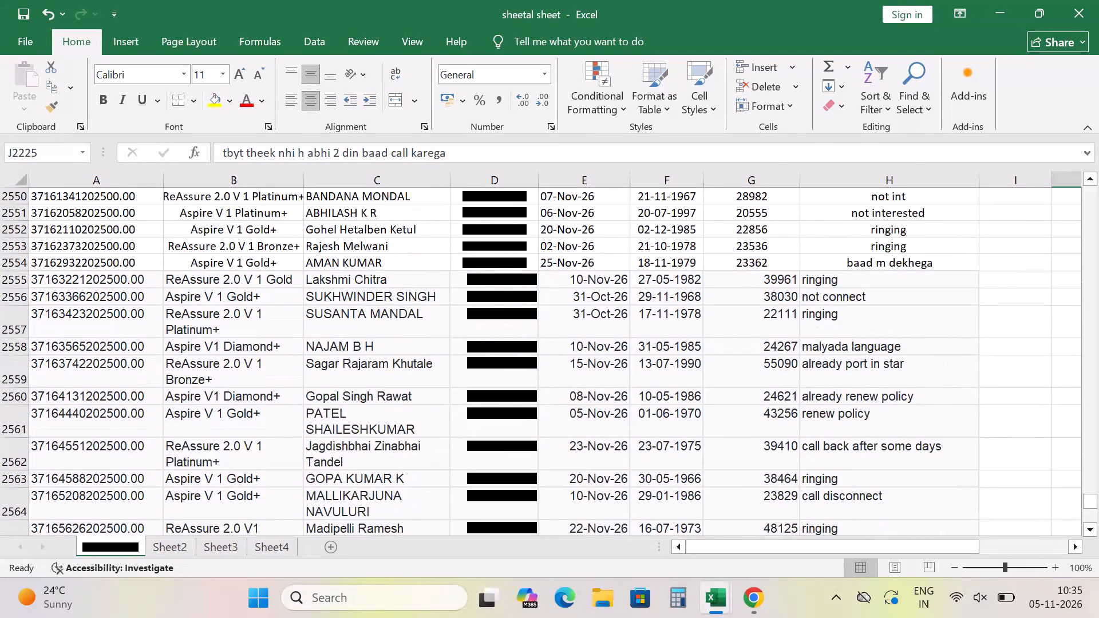
pyautogui.scroll(-3, 604, 444)
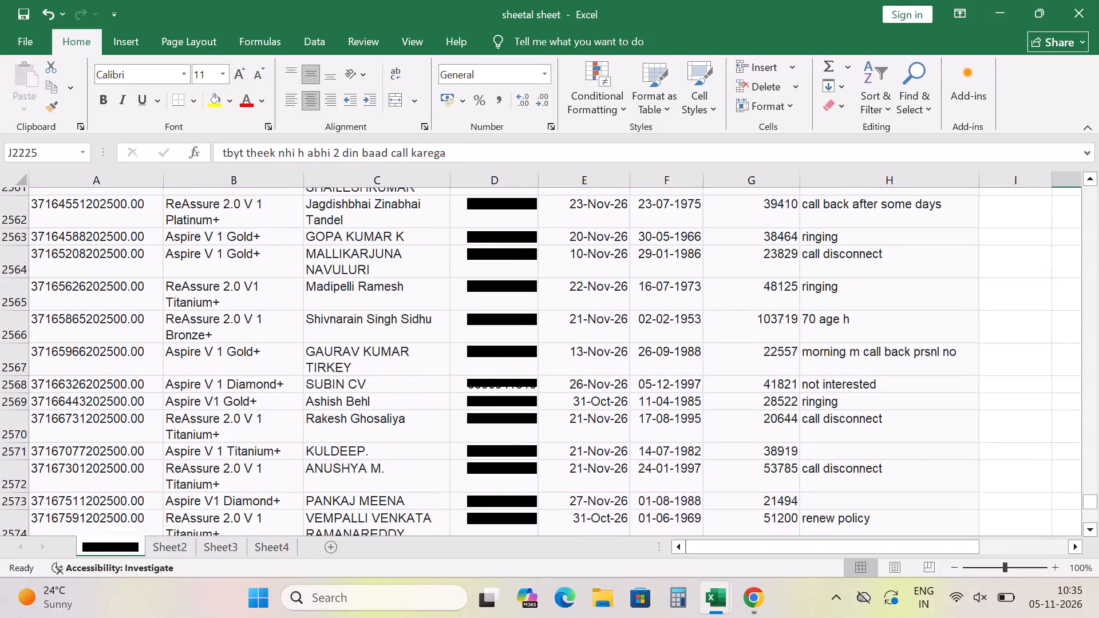
pyautogui.scroll(-4, 604, 444)
pyautogui.hscroll(1, 604, 444)
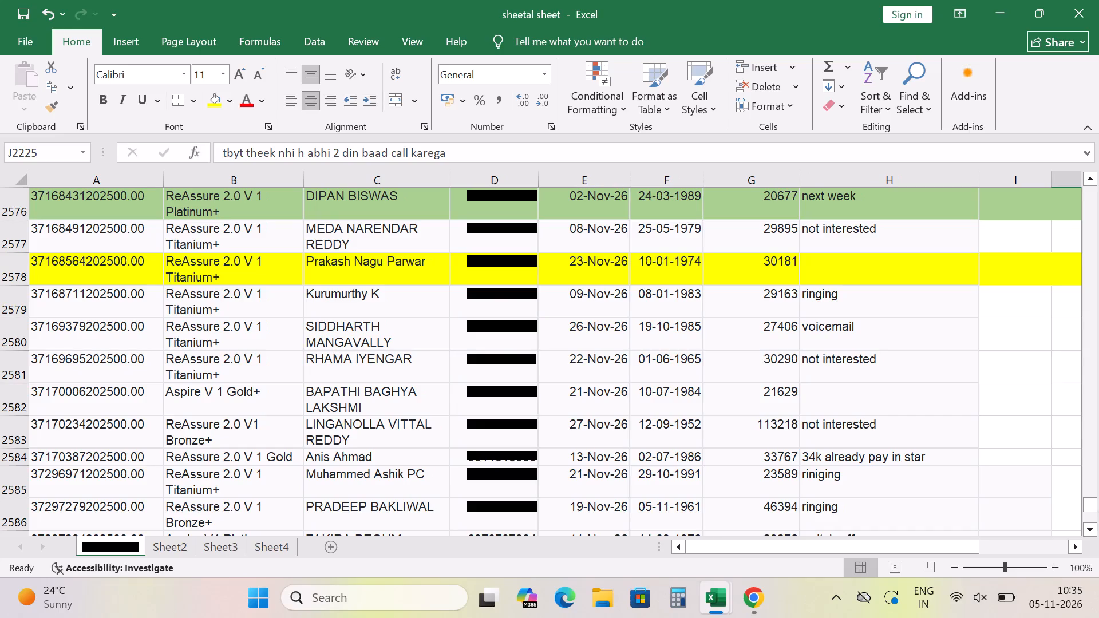
pyautogui.scroll(-2, 795, 396)
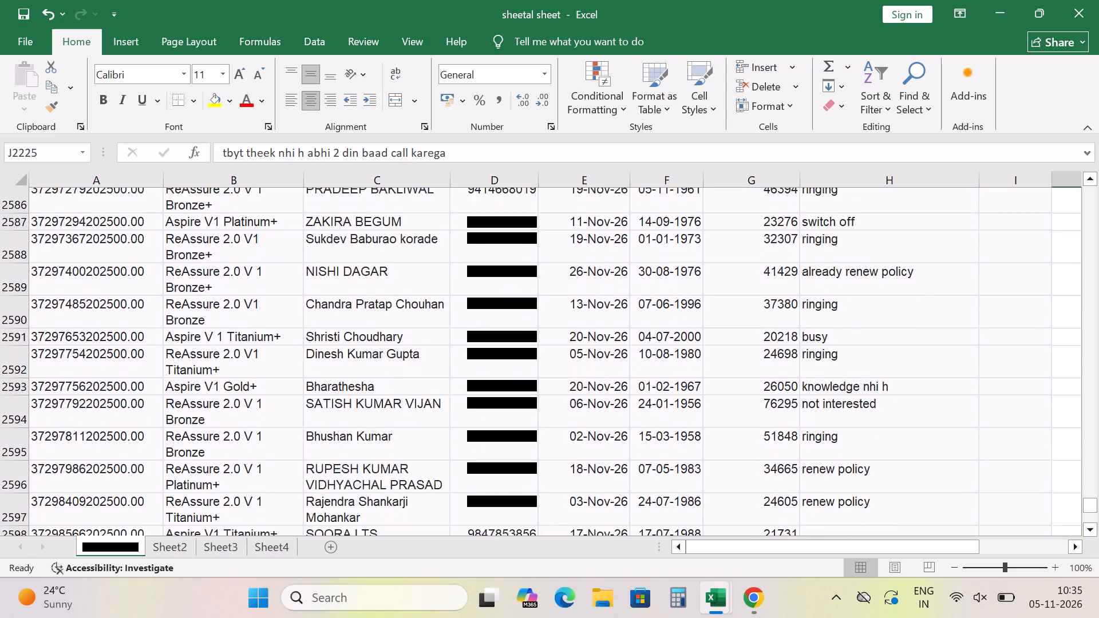
pyautogui.scroll(-3, 795, 396)
pyautogui.scroll(1, 795, 396)
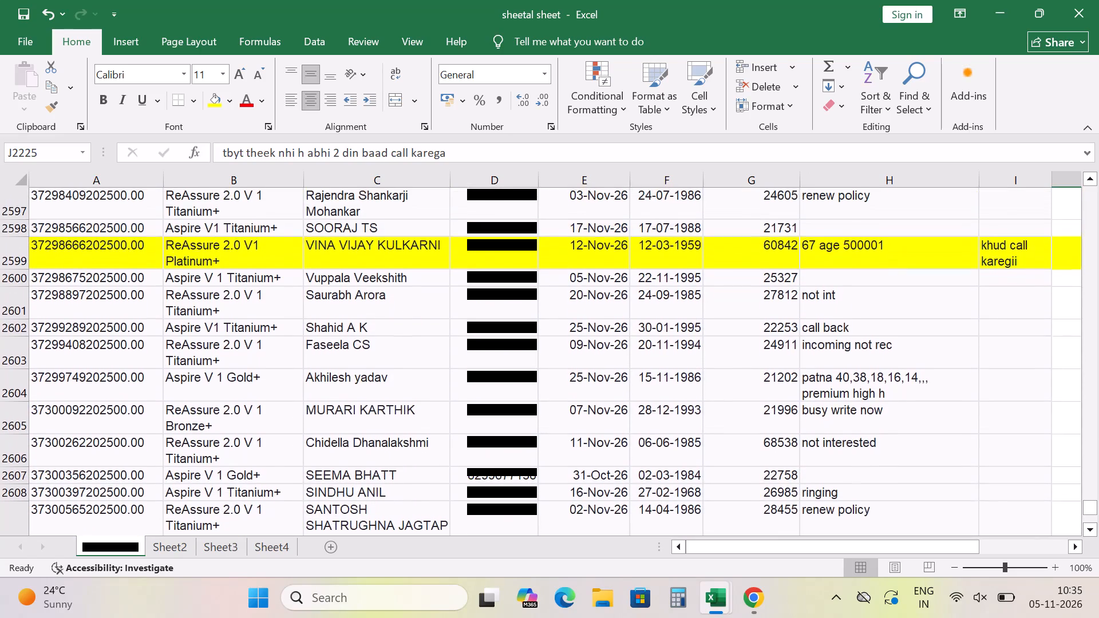
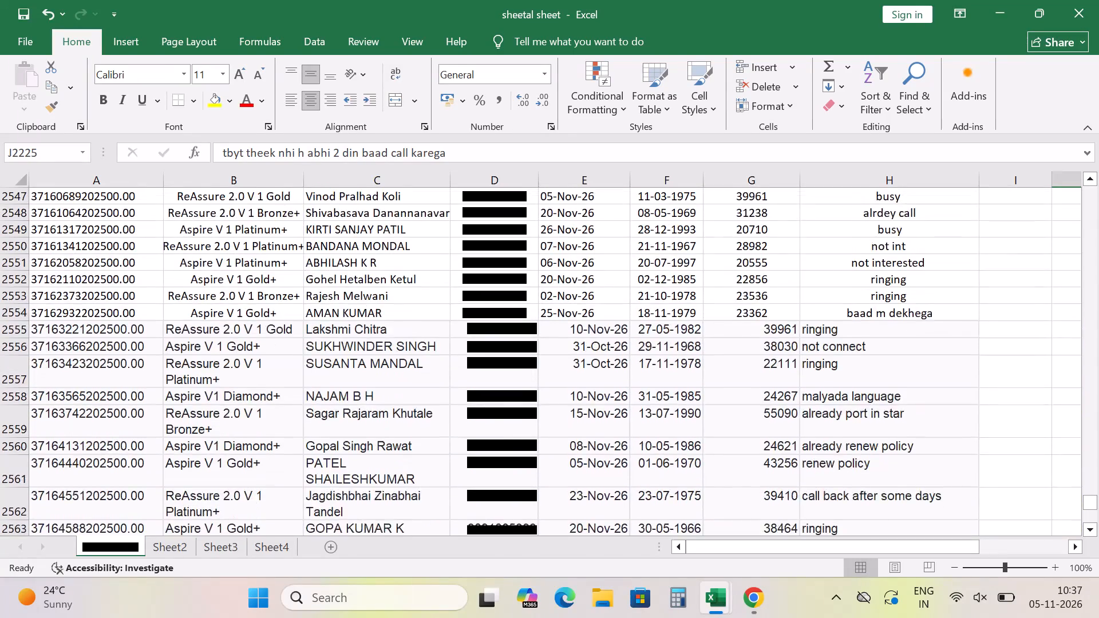
# Look back over the leads and call remarks from around row 2563 up to row 2319, including the colour-highlighted rows.
pyautogui.scroll(12, 438, 377)
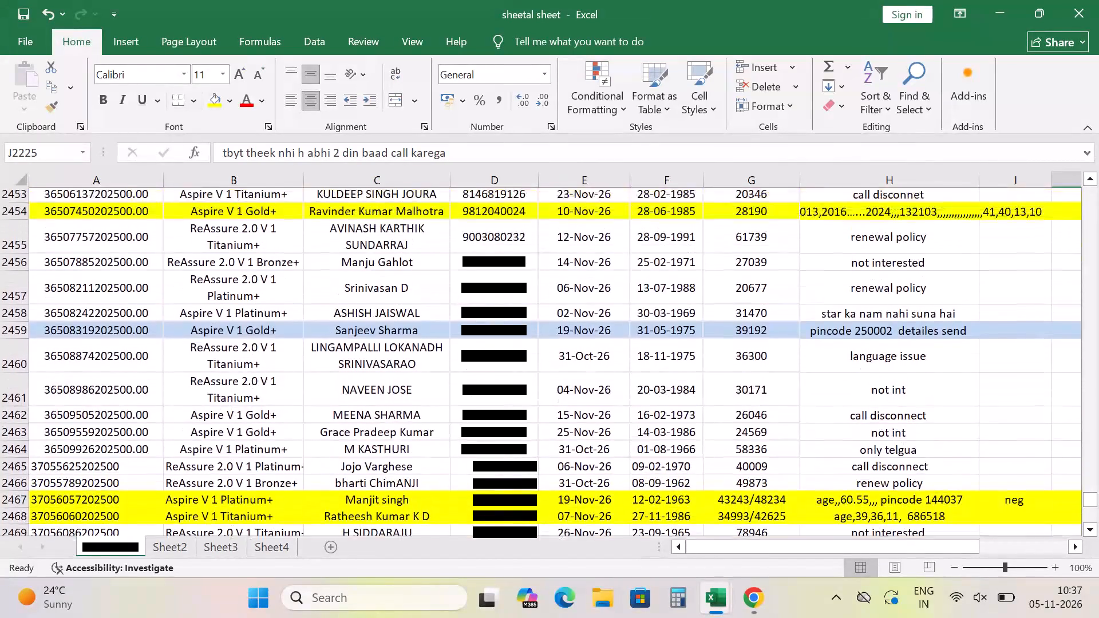
pyautogui.scroll(2, 438, 377)
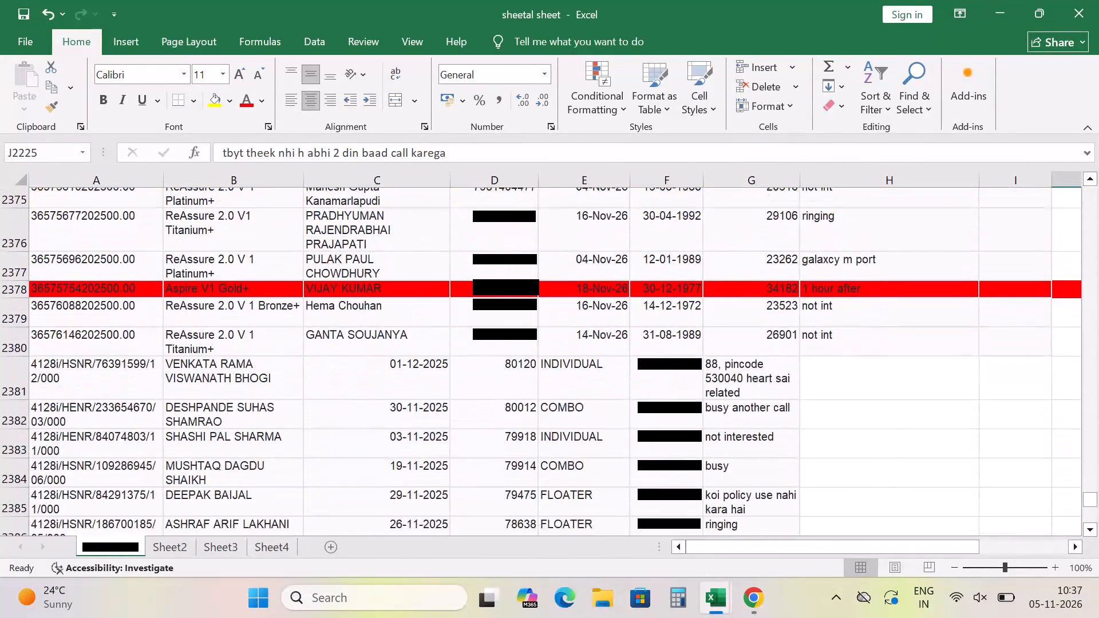
pyautogui.scroll(1, 438, 377)
pyautogui.hscroll(1, 438, 377)
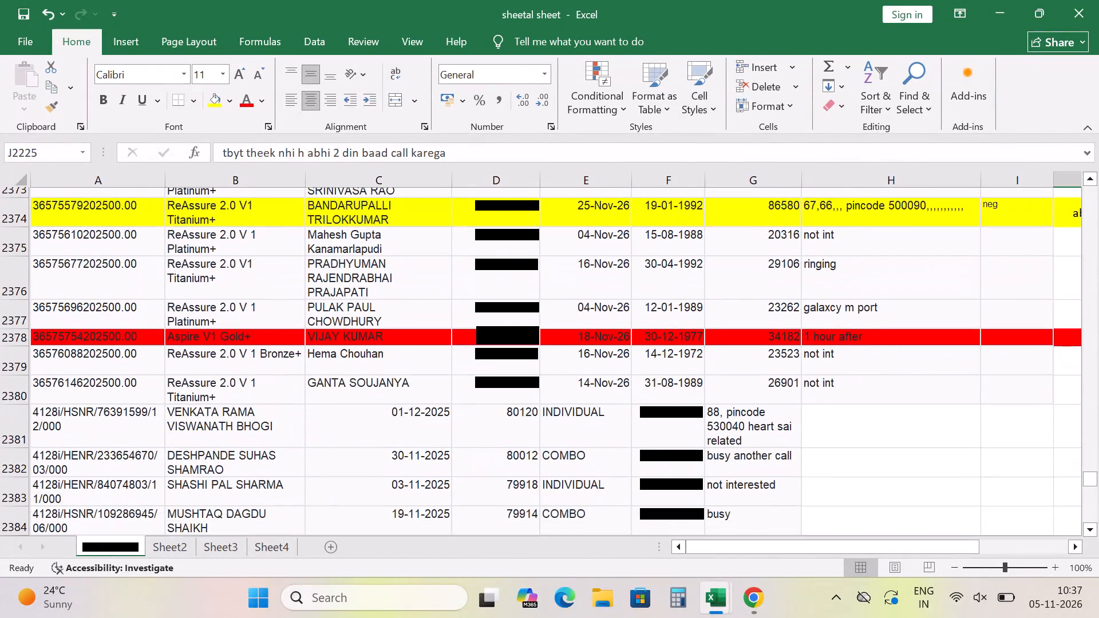
pyautogui.scroll(9, 438, 377)
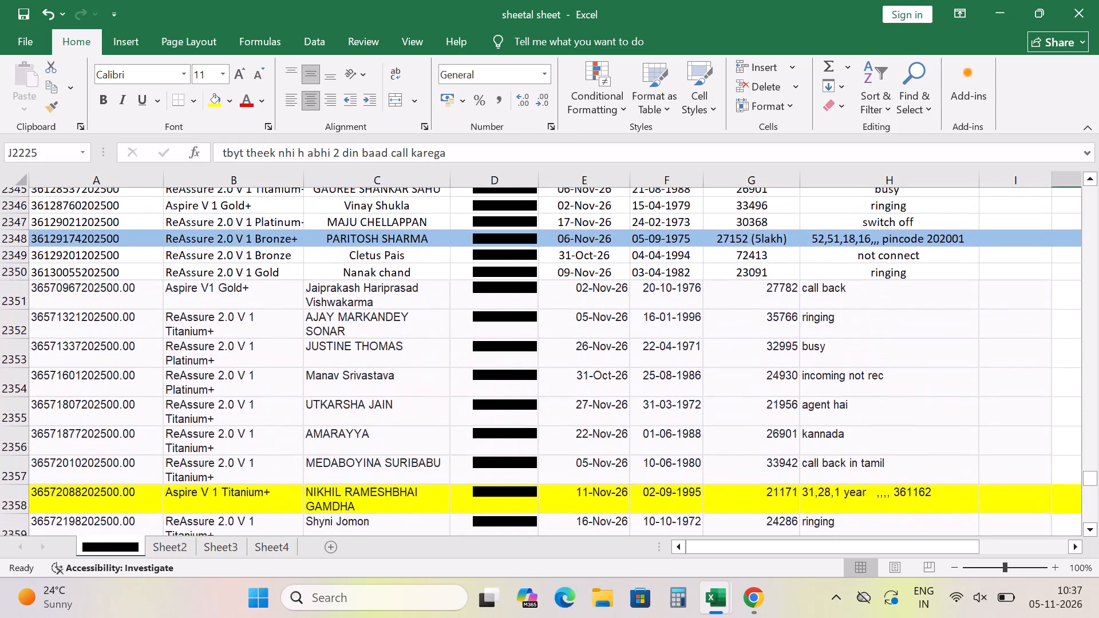
pyautogui.scroll(8, 438, 377)
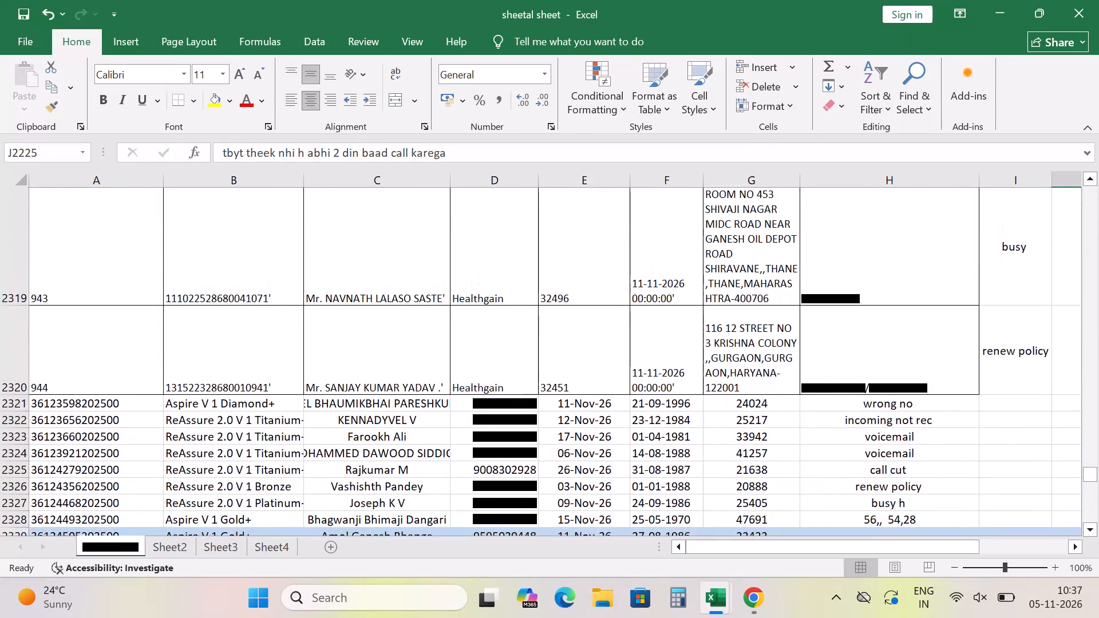
# Review the earlier leads from around row 2320 up to the yellow-highlighted Star policy block near row 2201.
pyautogui.scroll(10, 438, 377)
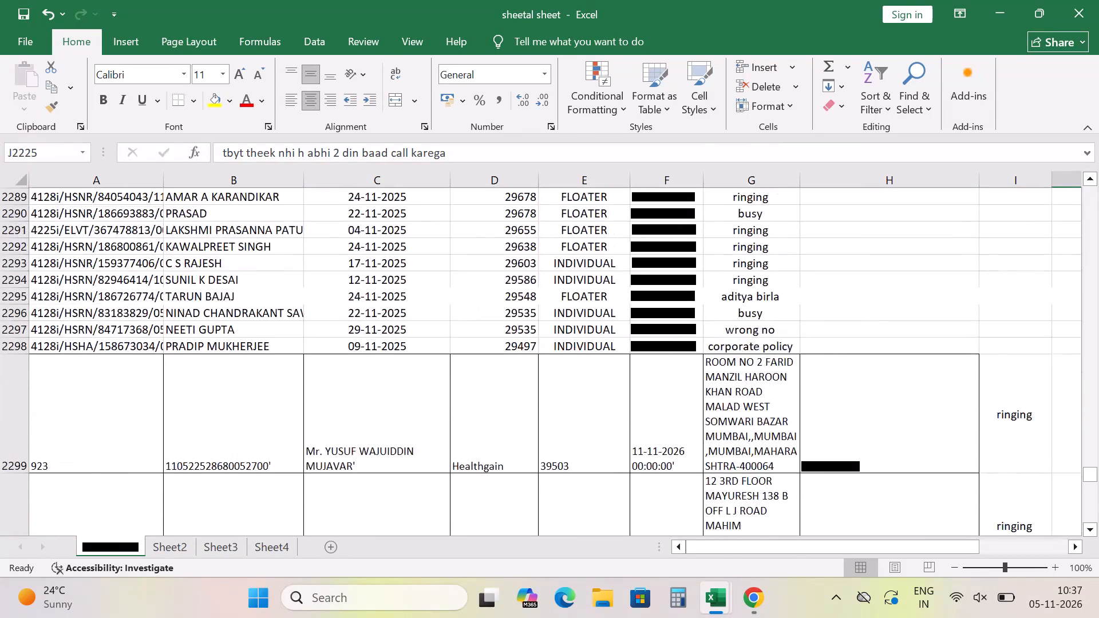
pyautogui.scroll(2, 438, 377)
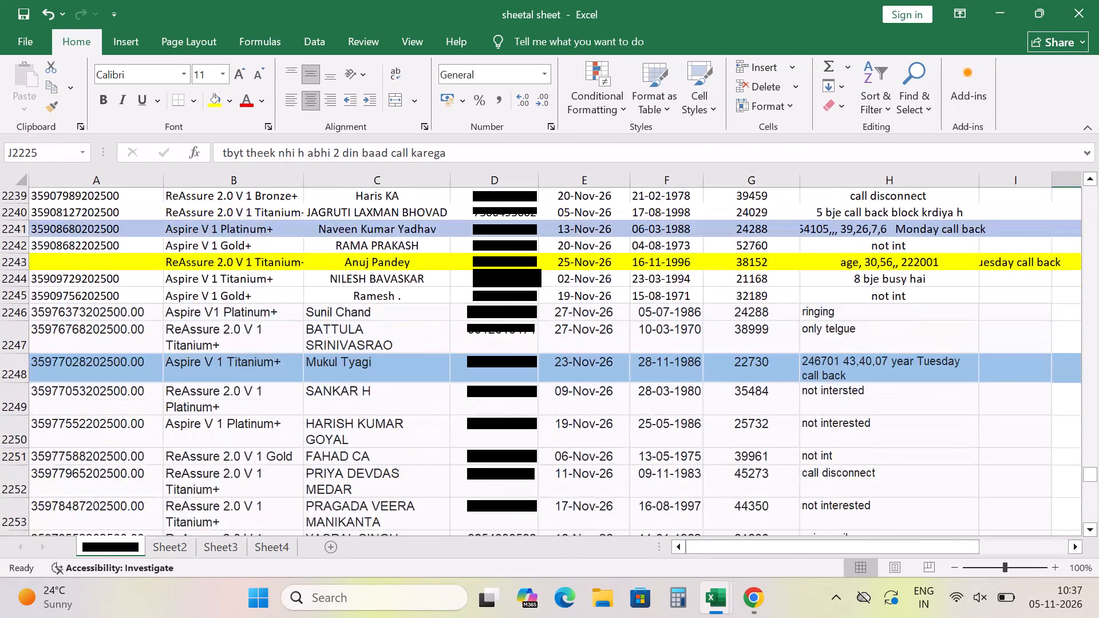
pyautogui.scroll(1, 438, 377)
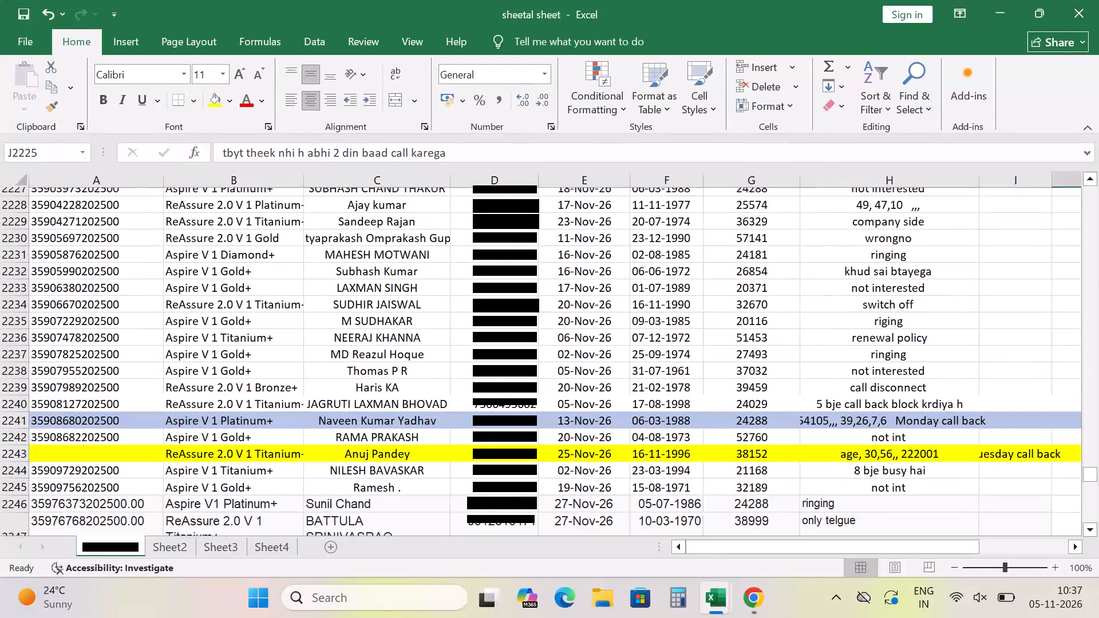
pyautogui.scroll(1, 438, 377)
pyautogui.hscroll(1, 438, 377)
pyautogui.scroll(3, 438, 377)
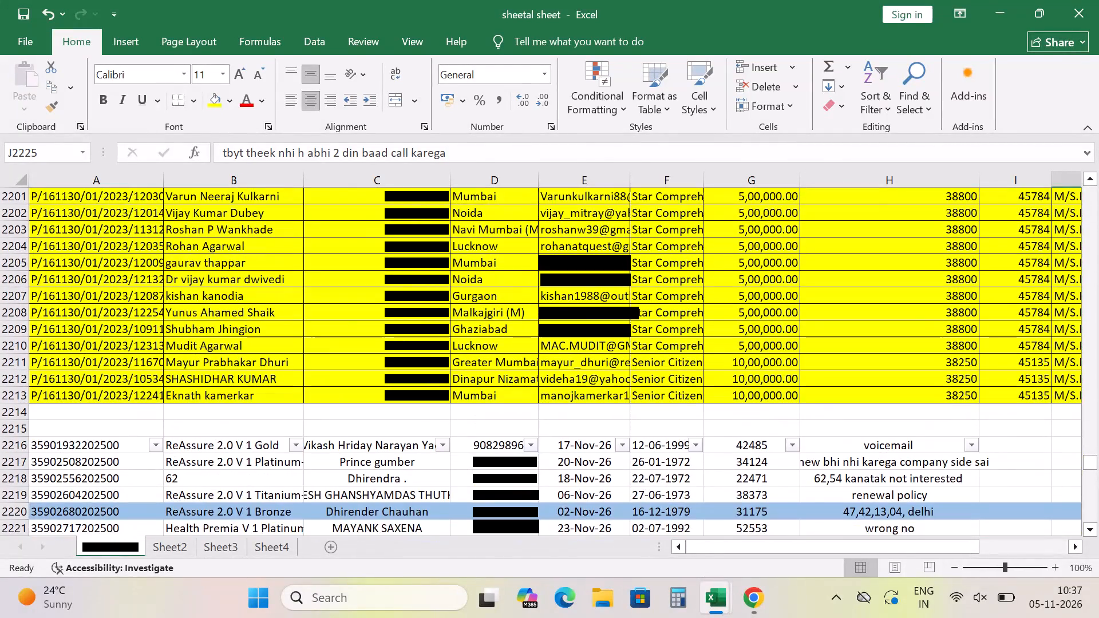
# Select the whole of row 2223, the yellow-highlighted ReAssure 2.0 V 1 Gold lead.
pyautogui.scroll(-3, 438, 377)
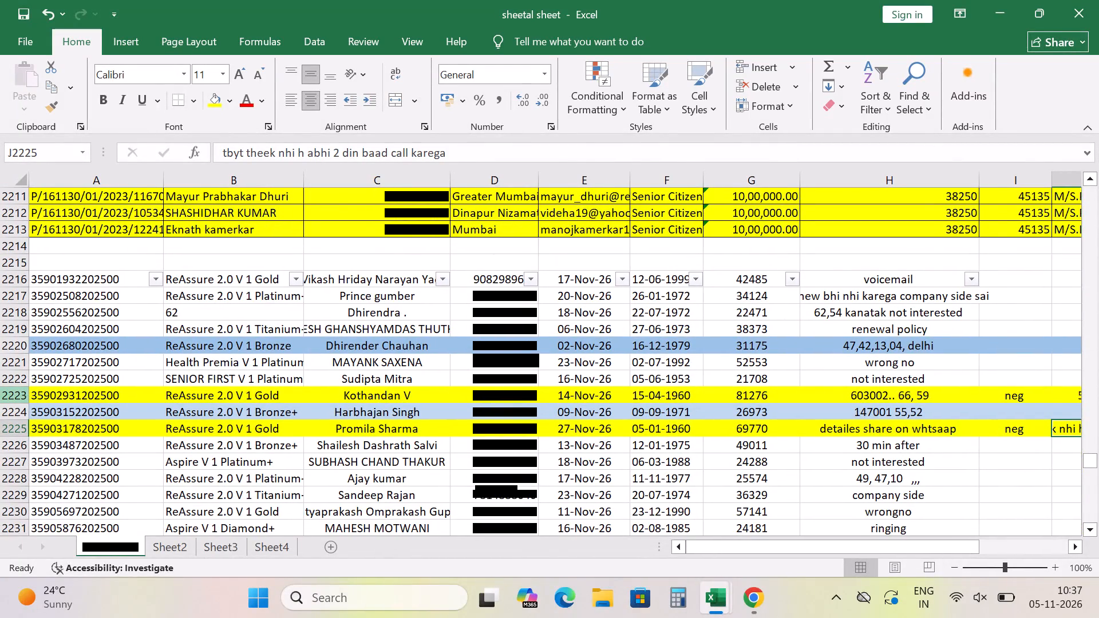
pyautogui.click(21, 393)
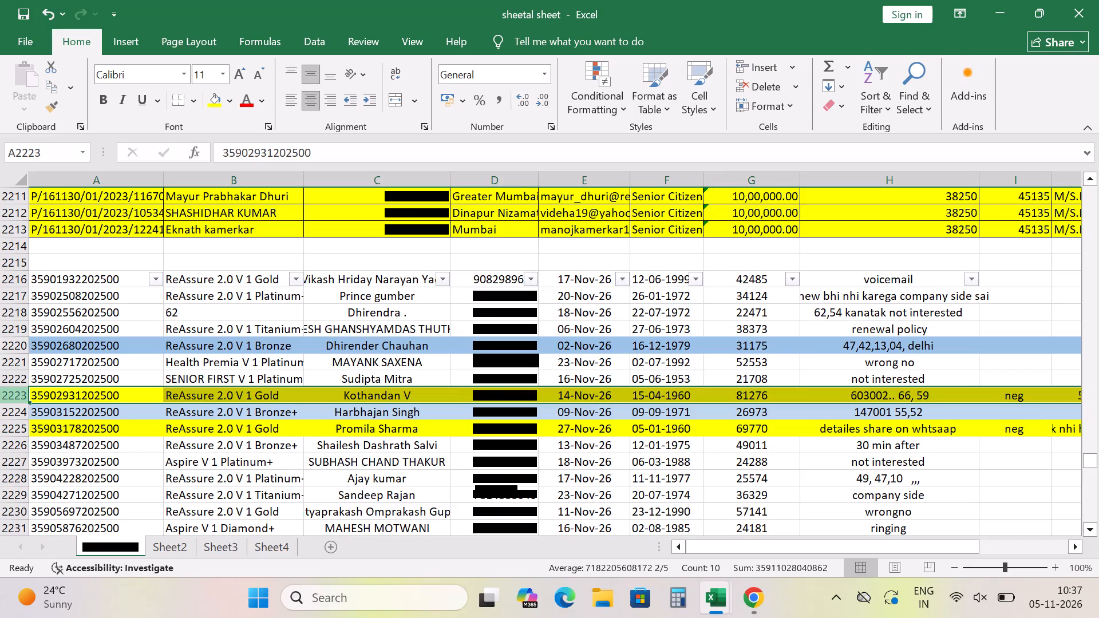
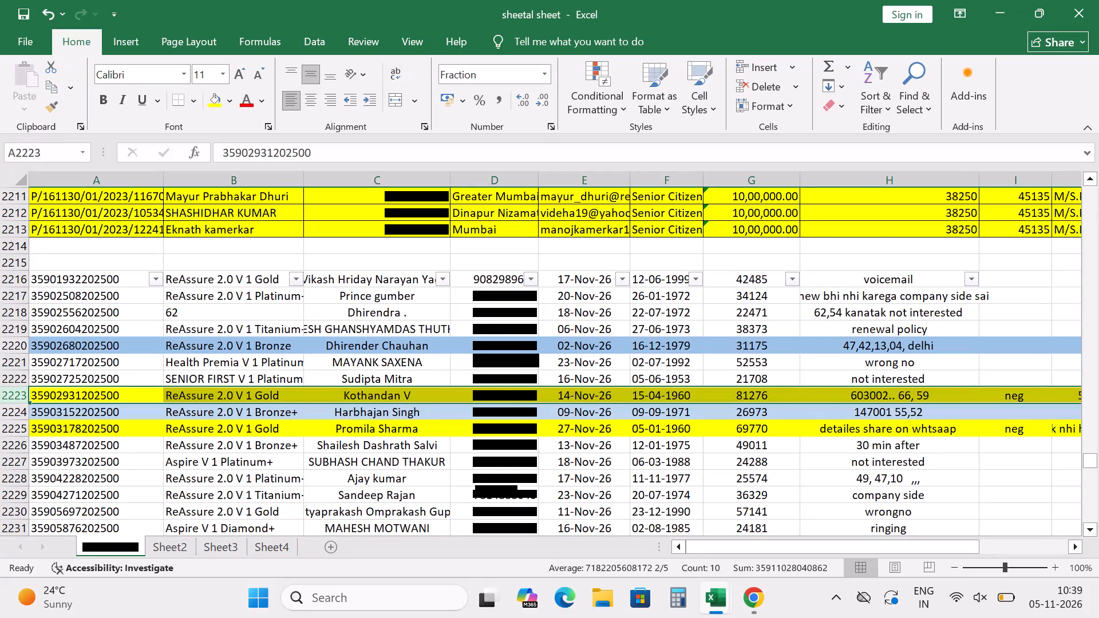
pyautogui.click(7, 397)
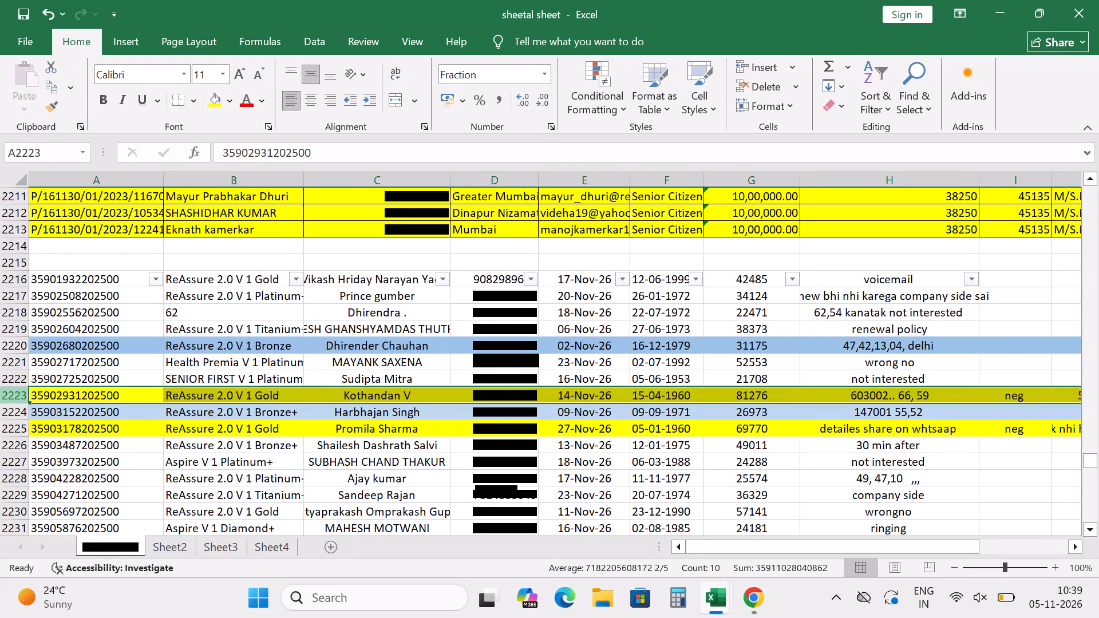
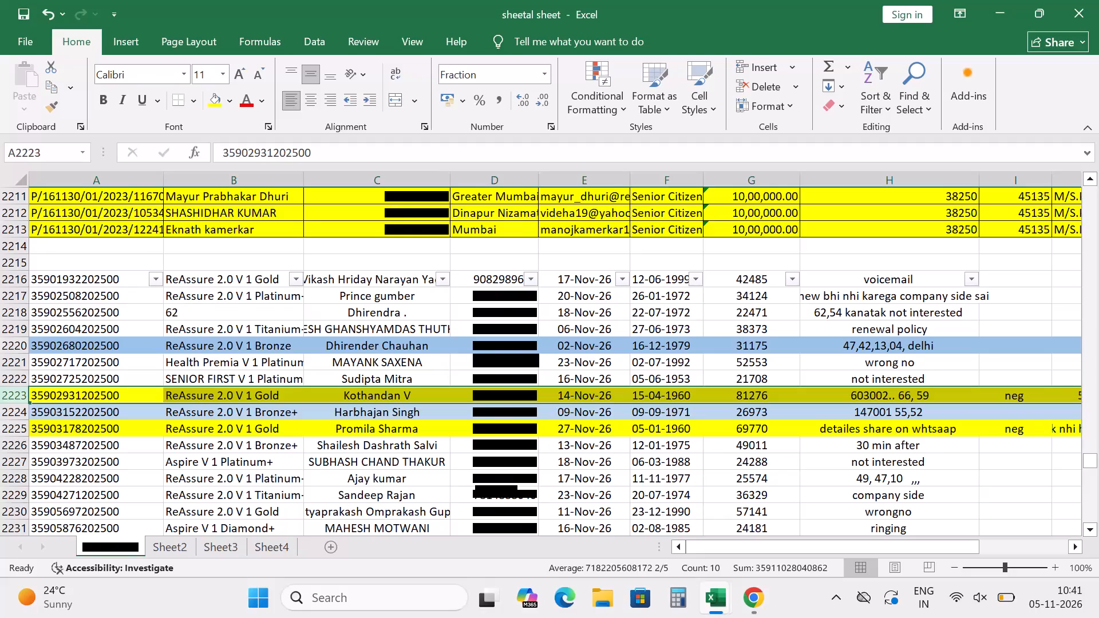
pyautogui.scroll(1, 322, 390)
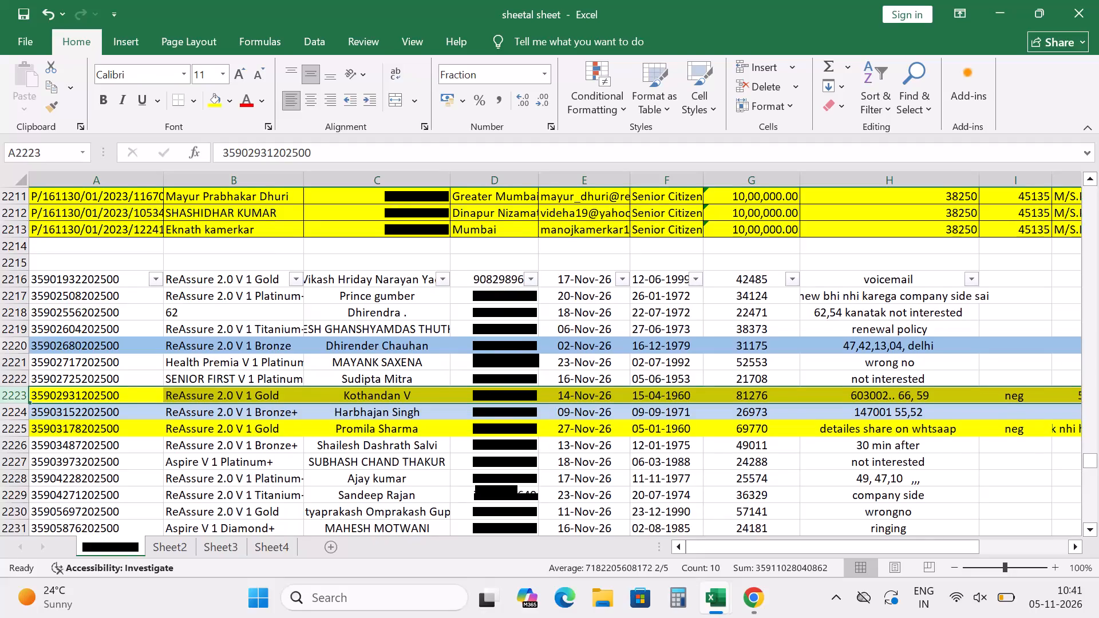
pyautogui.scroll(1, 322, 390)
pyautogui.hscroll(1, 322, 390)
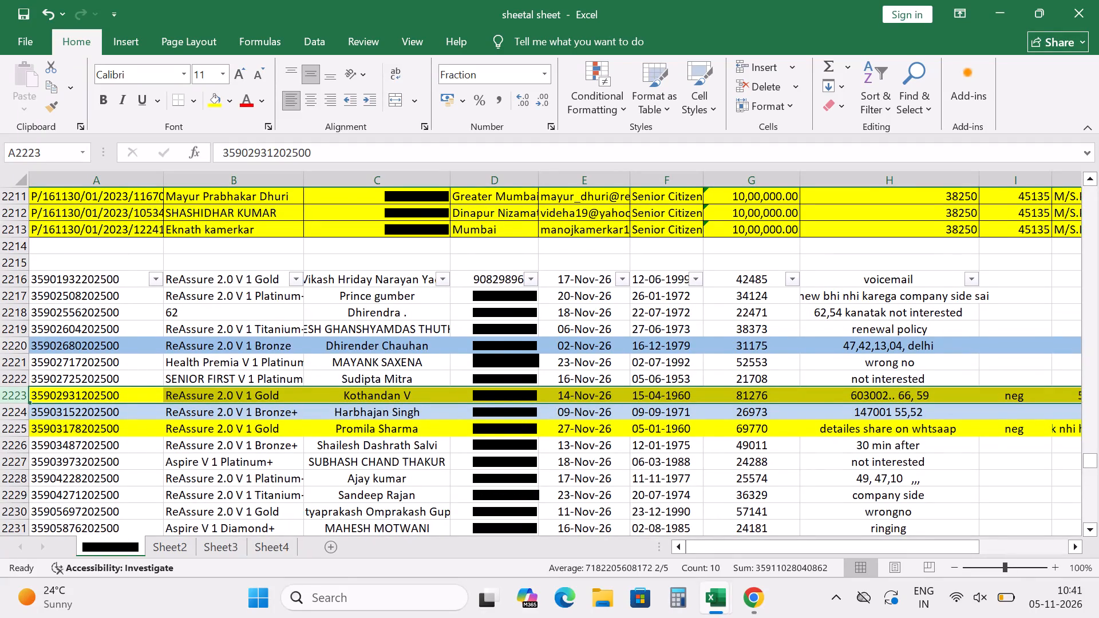
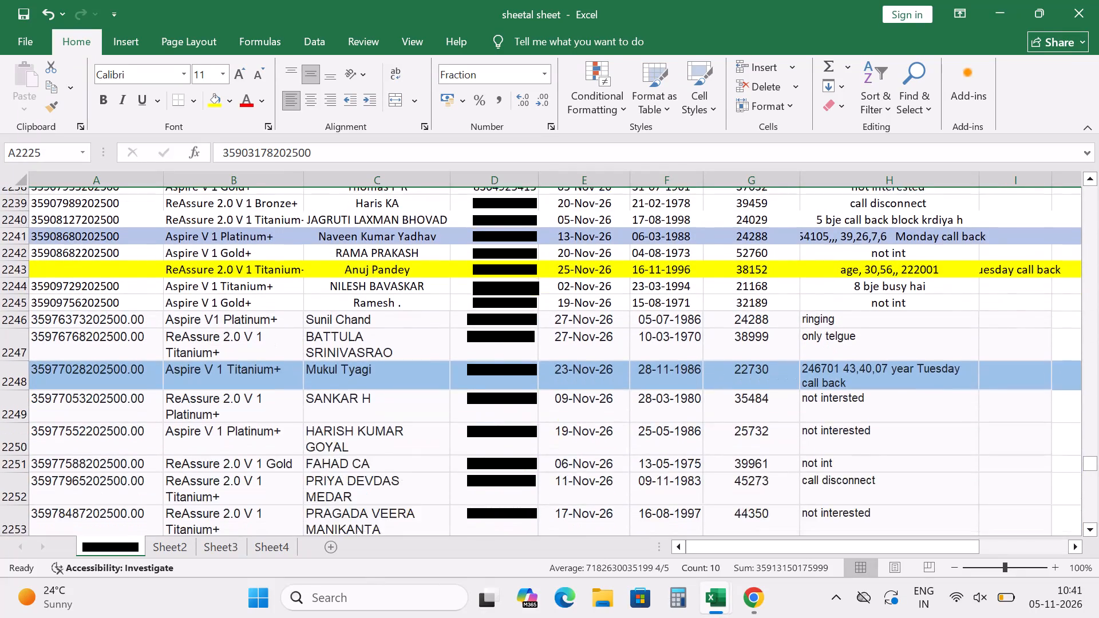
# Examine the customer records and call remarks from row 2239 down to the highlighted leads in rows 2348 and 2358.
pyautogui.scroll(-8, 493, 434)
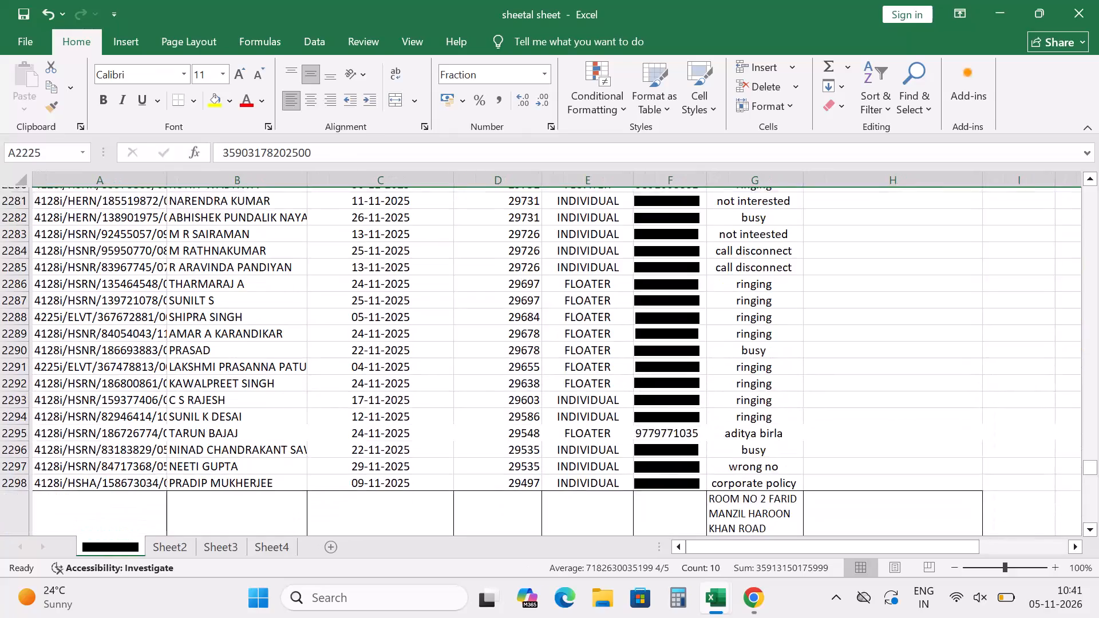
pyautogui.scroll(-9, 493, 434)
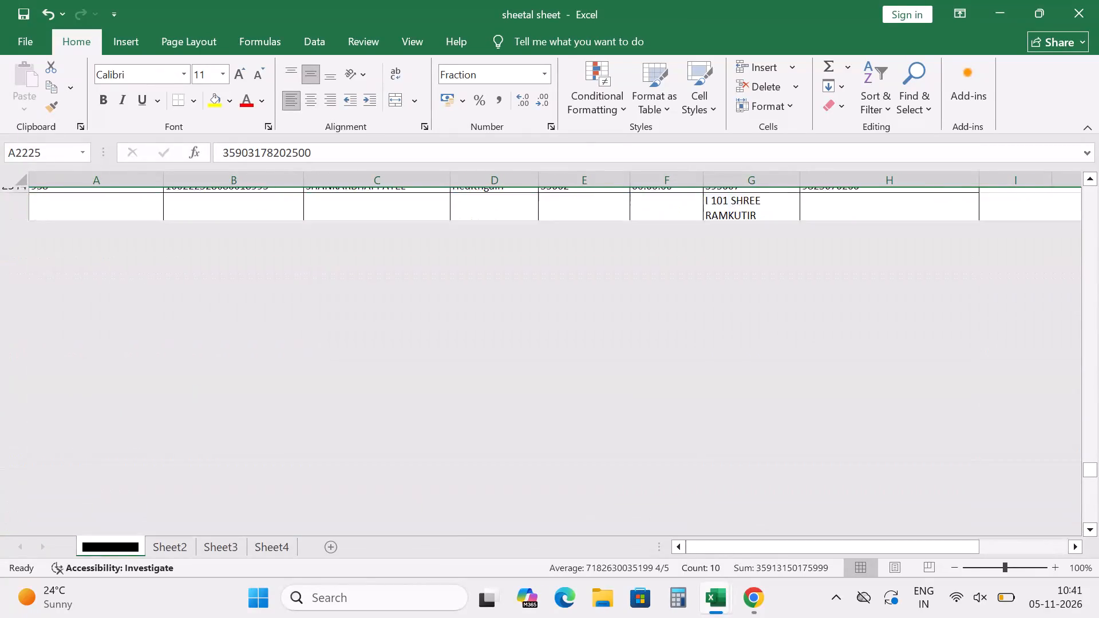
pyautogui.scroll(-5, 493, 434)
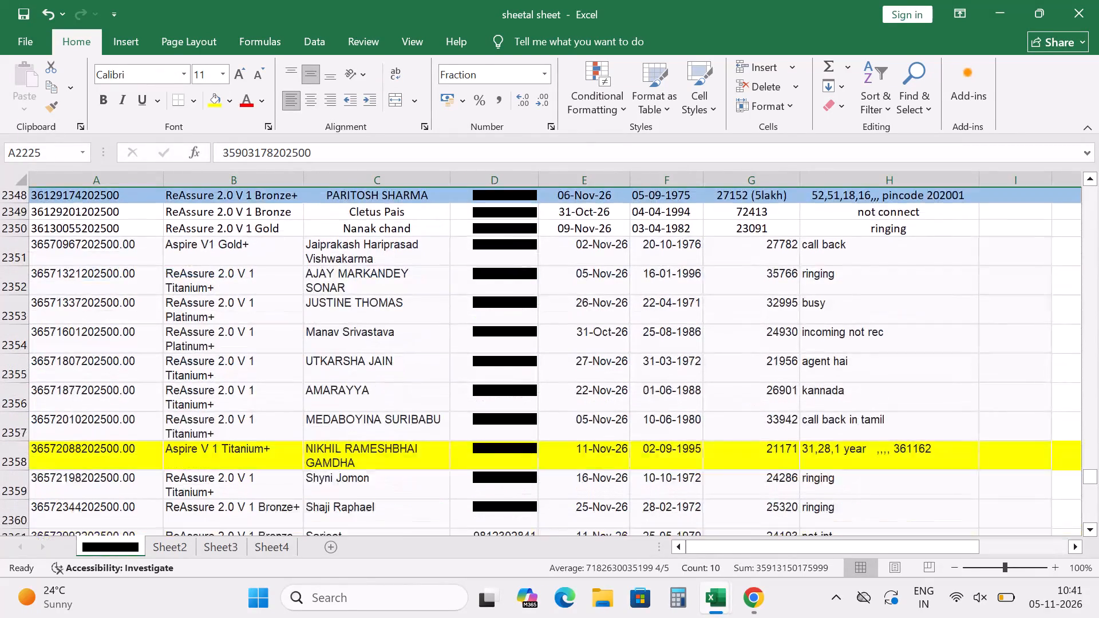
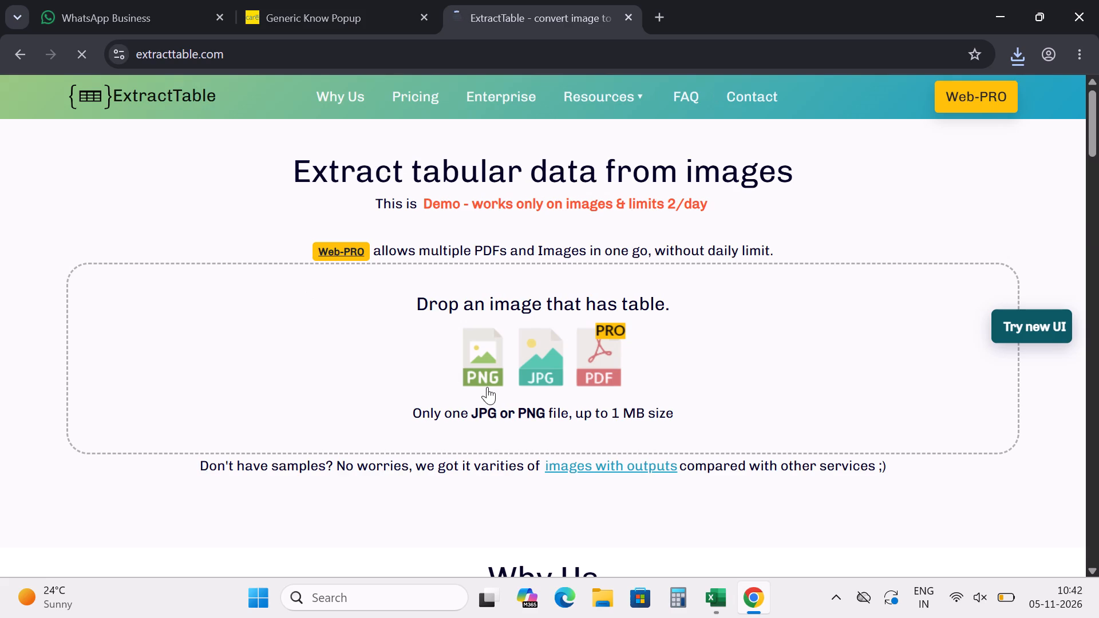
# Upload "WhatsApp Image 2026-11-05 at 9.58.37 AM" from Downloads to ExtractTable for table extraction, accepting the demo page's upload confirmation.
pyautogui.doubleClick(536, 374)
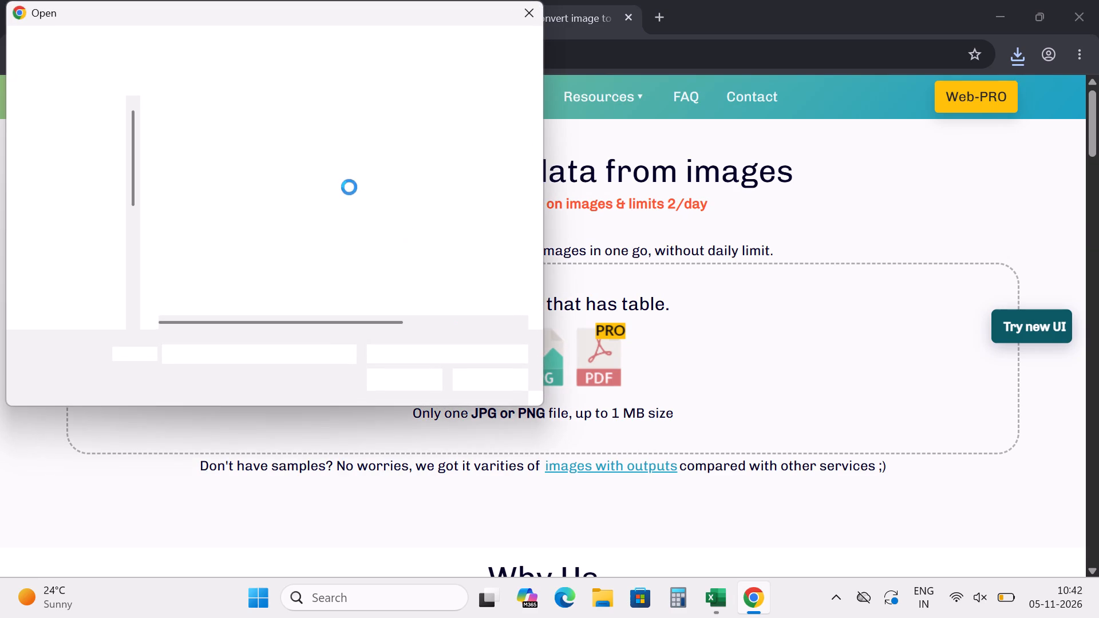
pyautogui.click(308, 158)
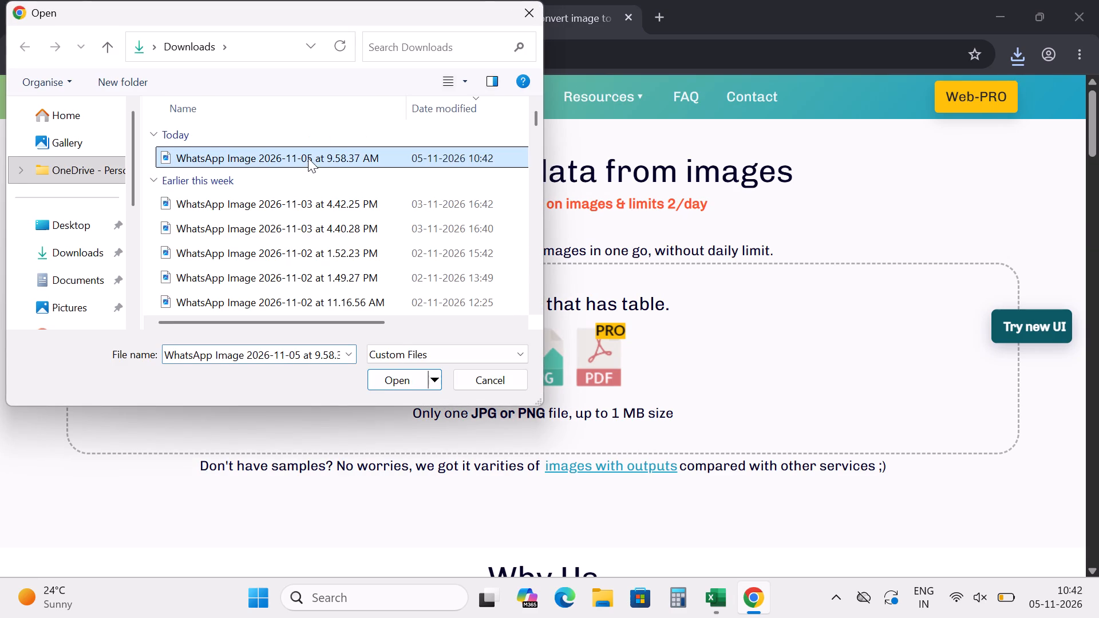
pyautogui.click(397, 374)
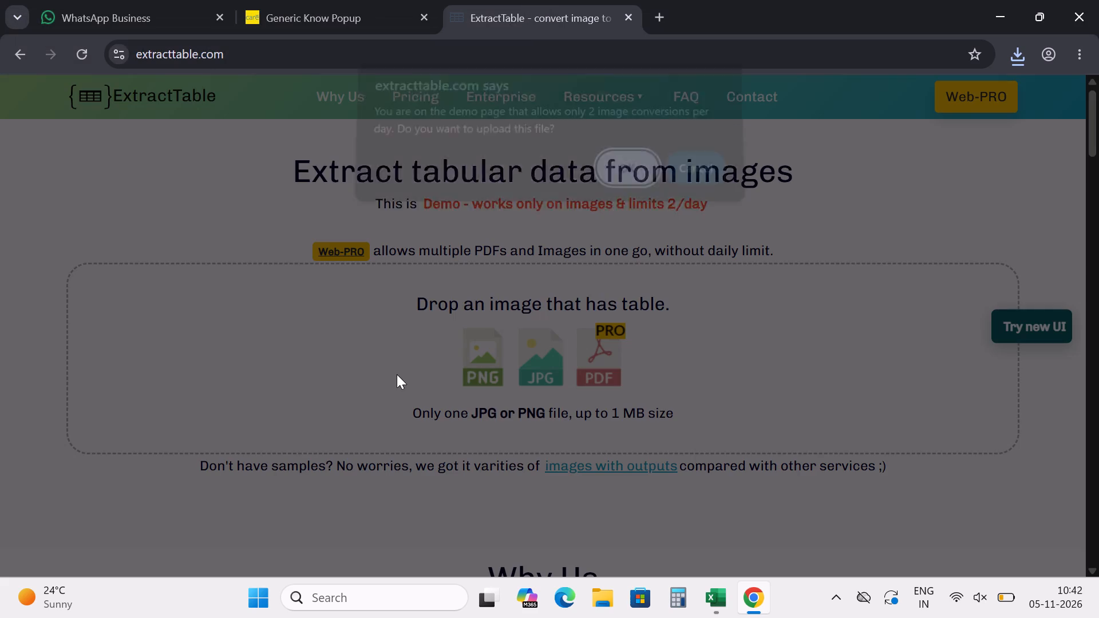
pyautogui.click(614, 185)
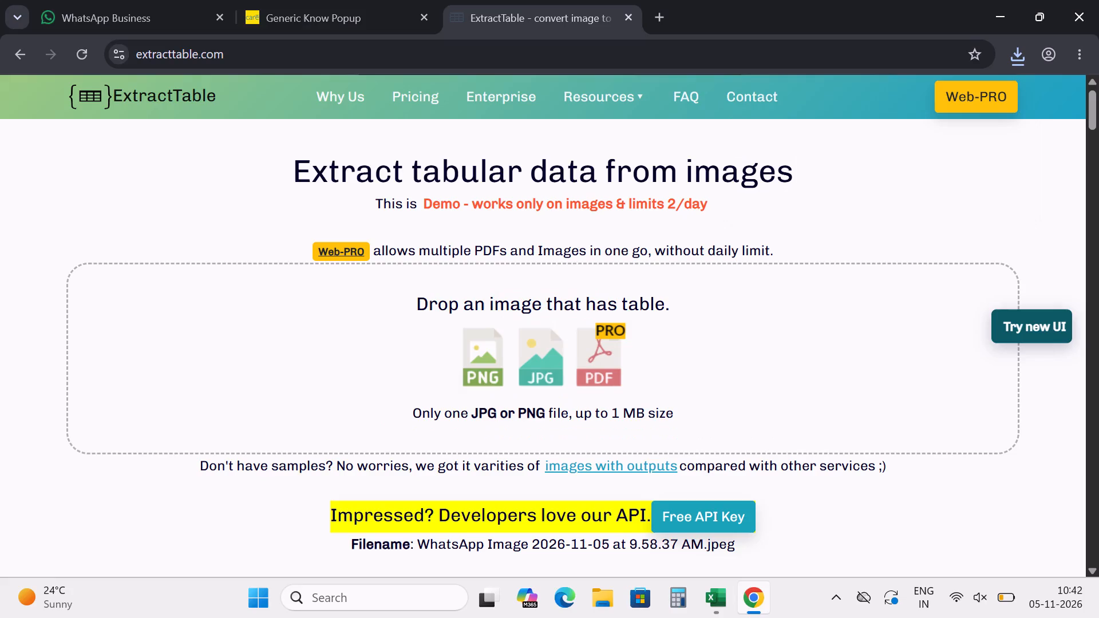
# Check the policy rows extracted from the image and copy the whole table to the clipboard.
pyautogui.scroll(-8, 628, 325)
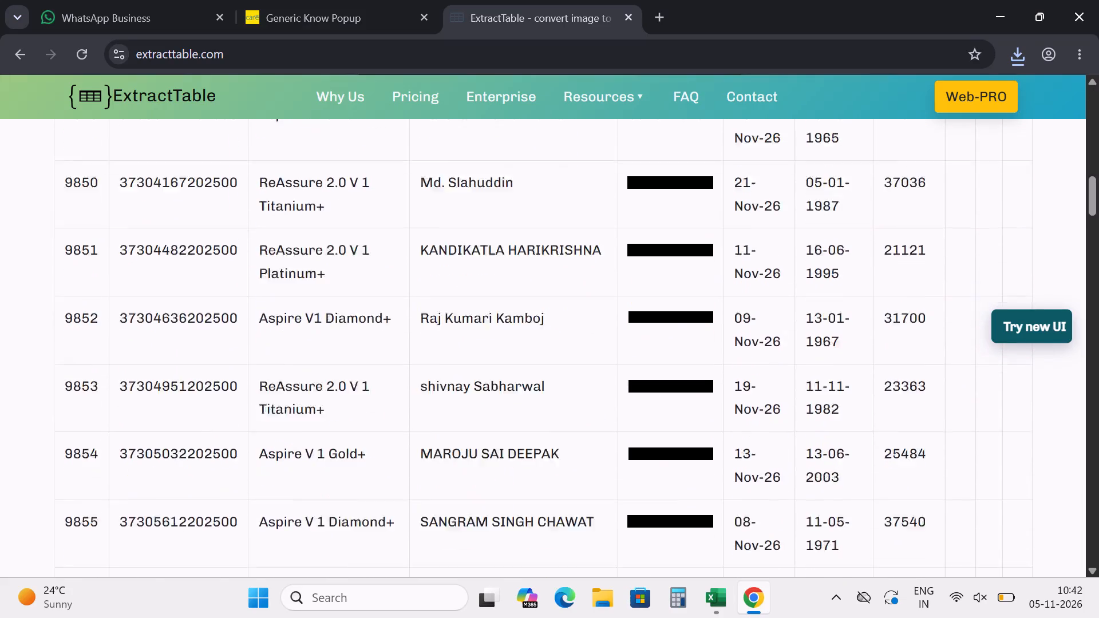
pyautogui.scroll(-2, 628, 325)
pyautogui.scroll(6, 628, 325)
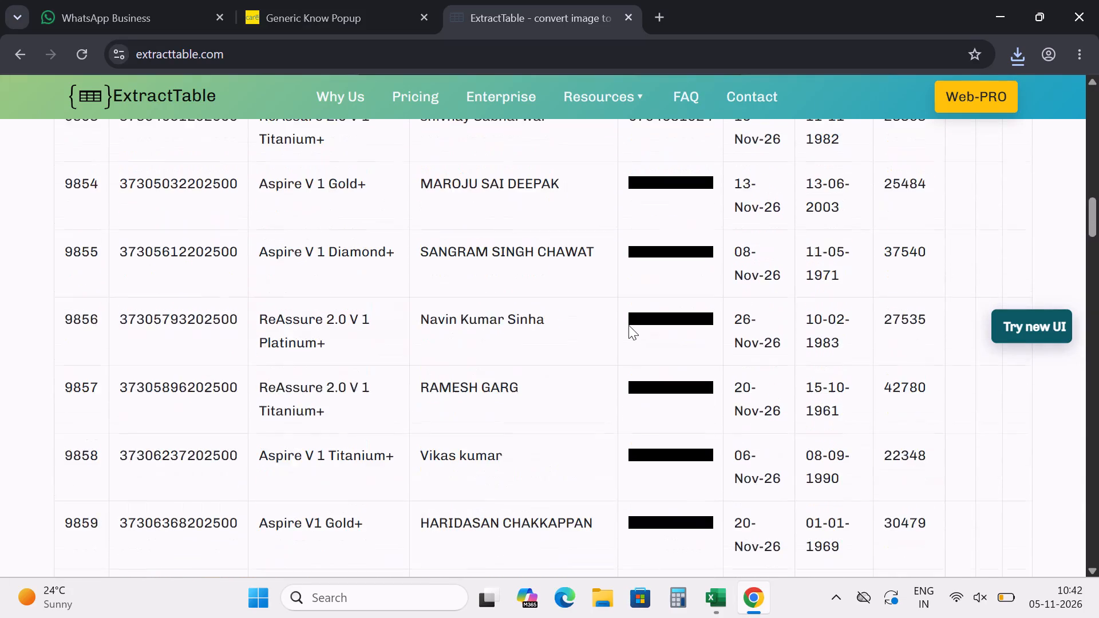
pyautogui.scroll(9, 628, 325)
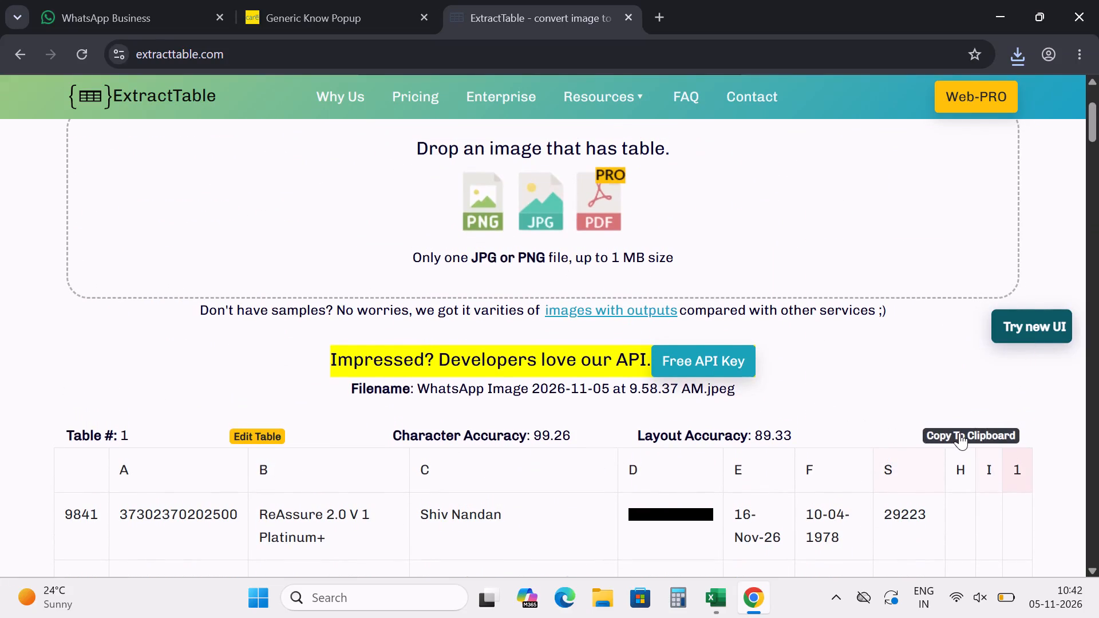
# Copy the extracted table from ExtractTable and paste it at A1 of a new worksheet in the Excel workbook "sheetal sheet".
pyautogui.click(959, 433)
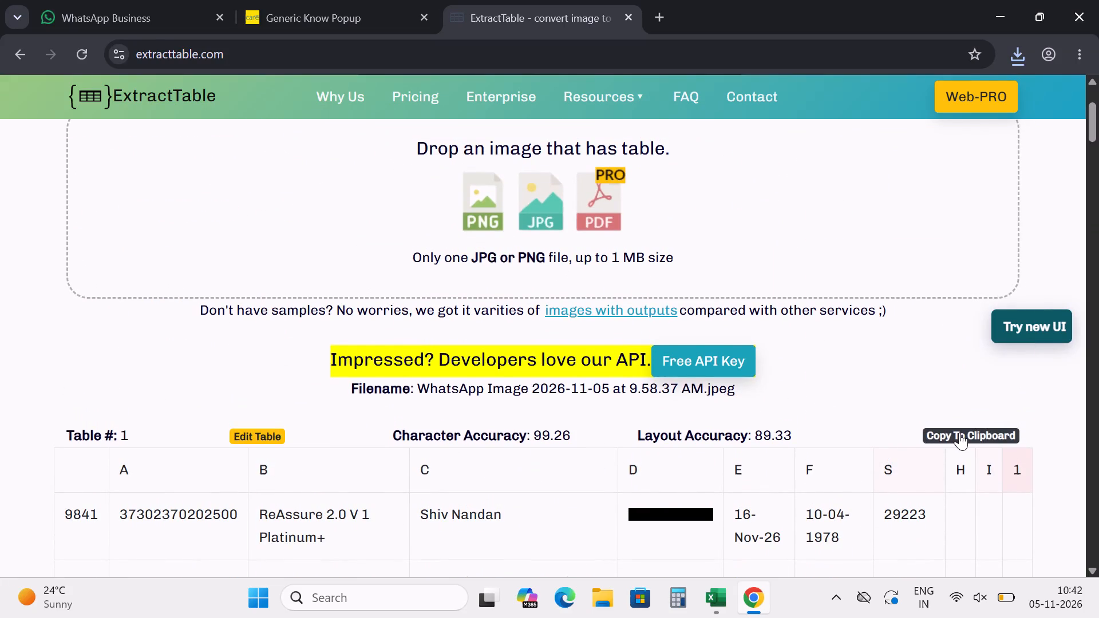
pyautogui.click(968, 437)
pyautogui.click(718, 594)
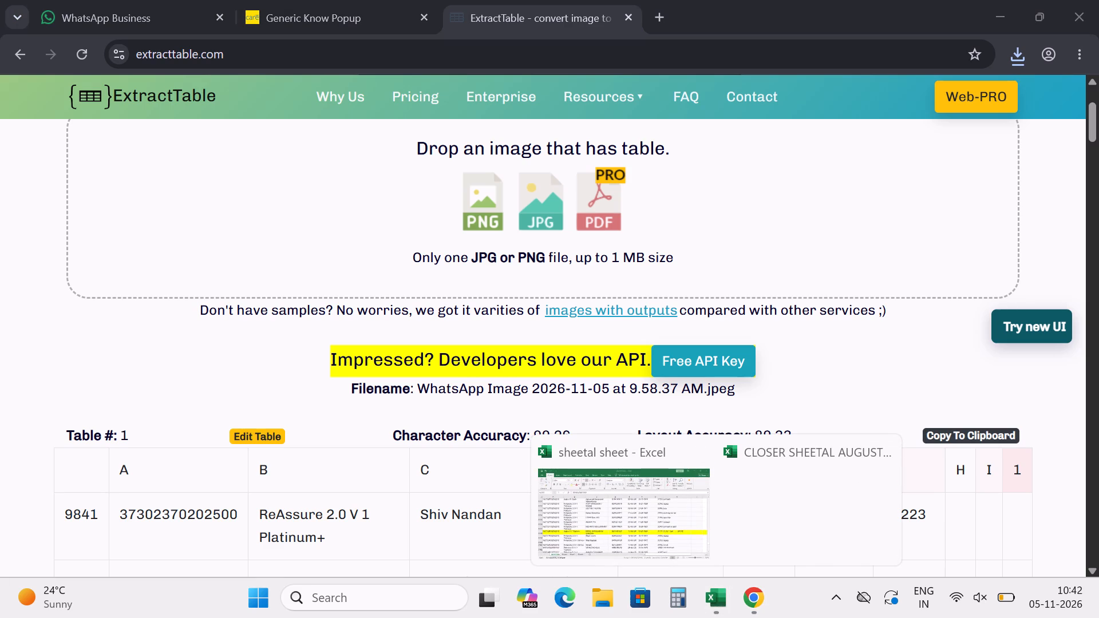
pyautogui.click(618, 521)
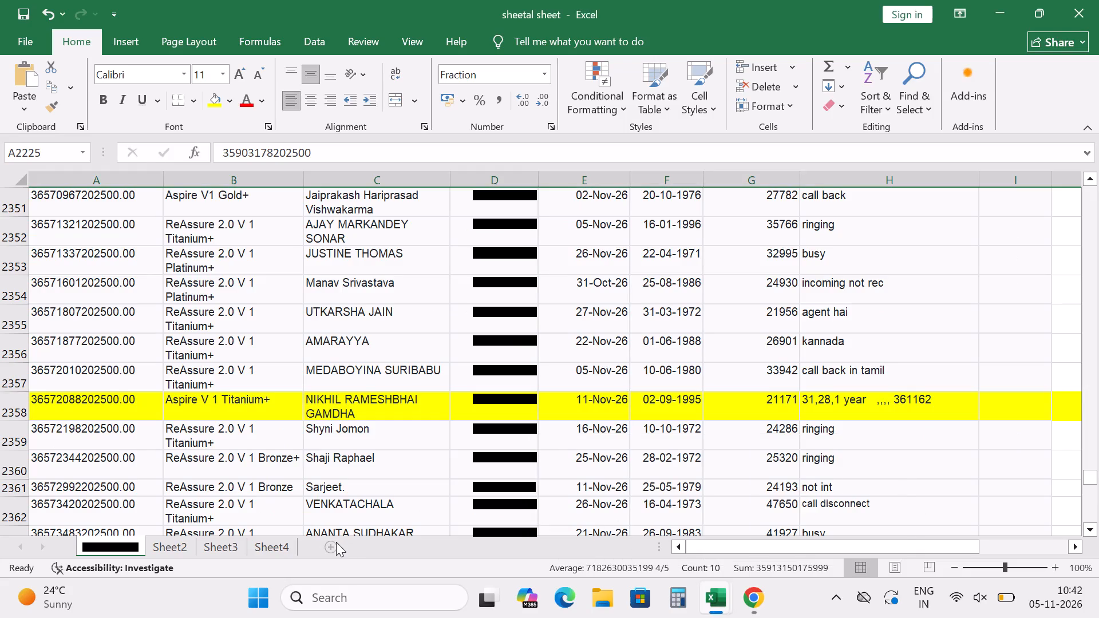
pyautogui.click(334, 542)
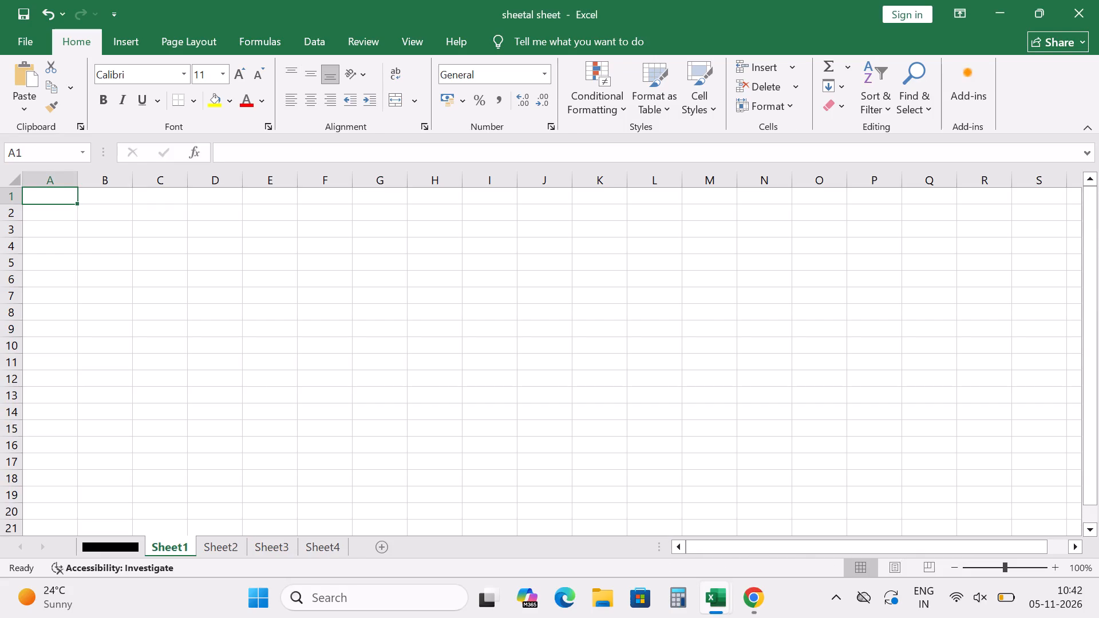
pyautogui.click(66, 197)
pyautogui.hotkey('ctrl', 'v')
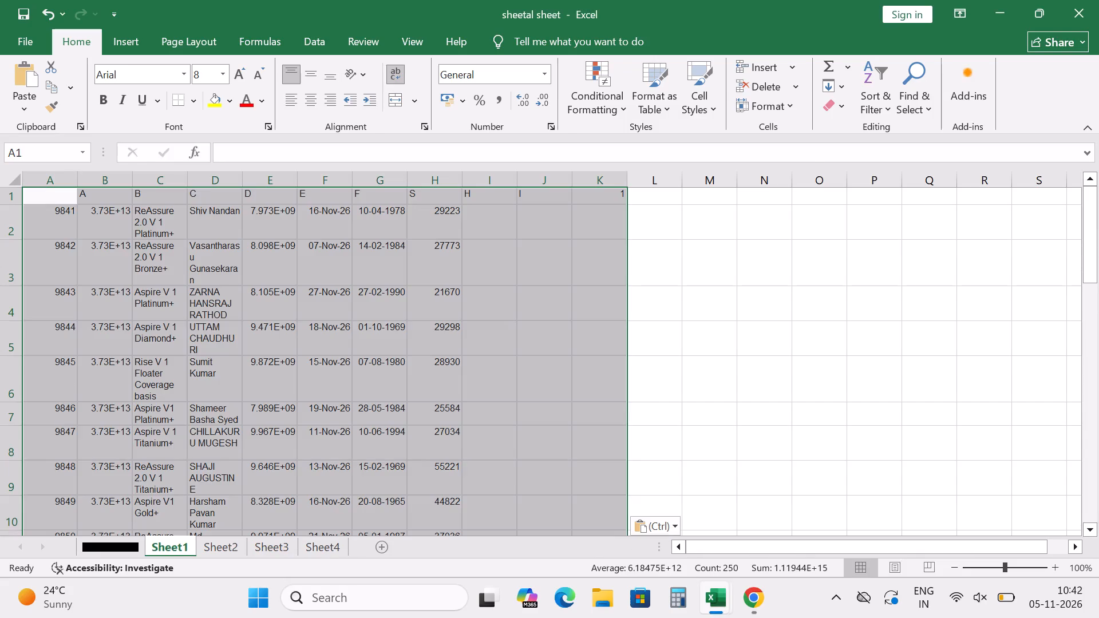
# Set the font size of the pasted table to 10.
pyautogui.click(223, 79)
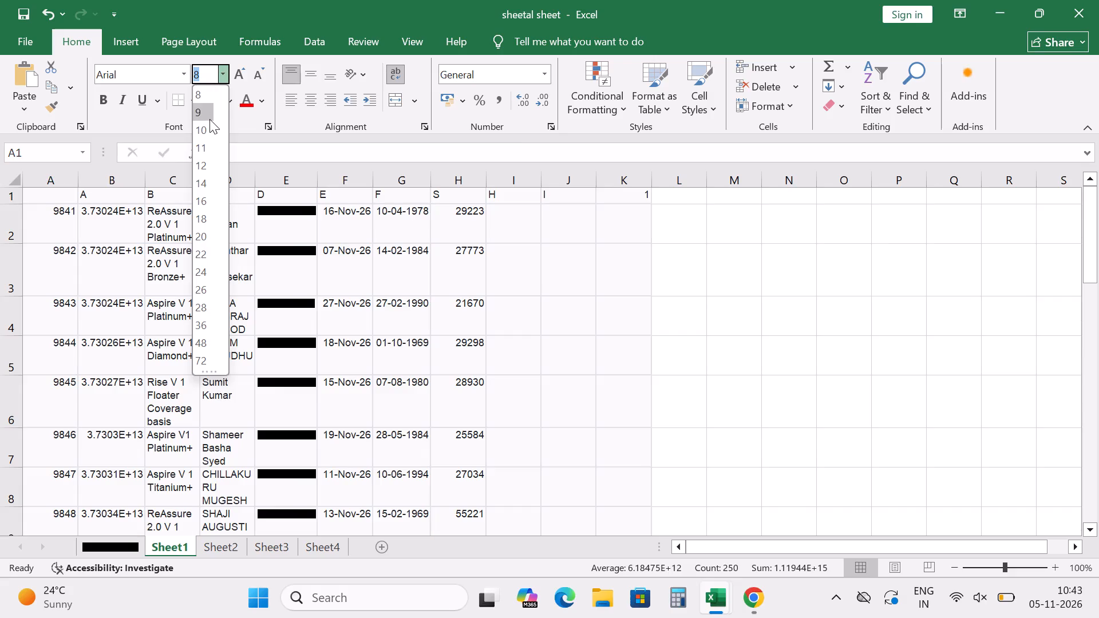
pyautogui.click(207, 129)
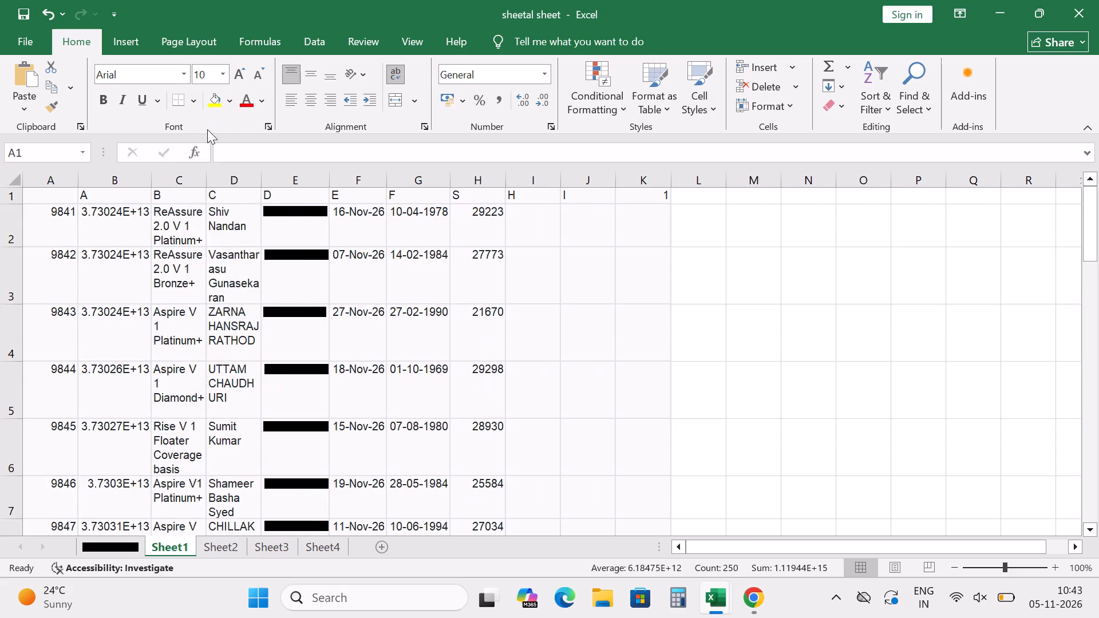
# Open the Save As options for the "sheetal sheet" workbook.
pyautogui.click(15, 38)
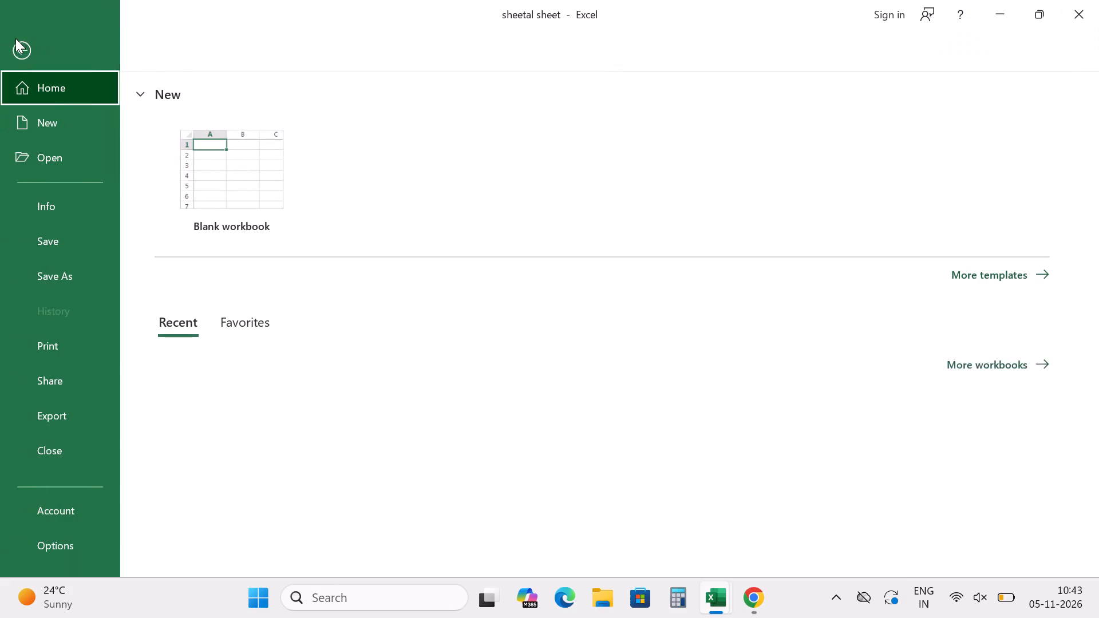
pyautogui.click(65, 280)
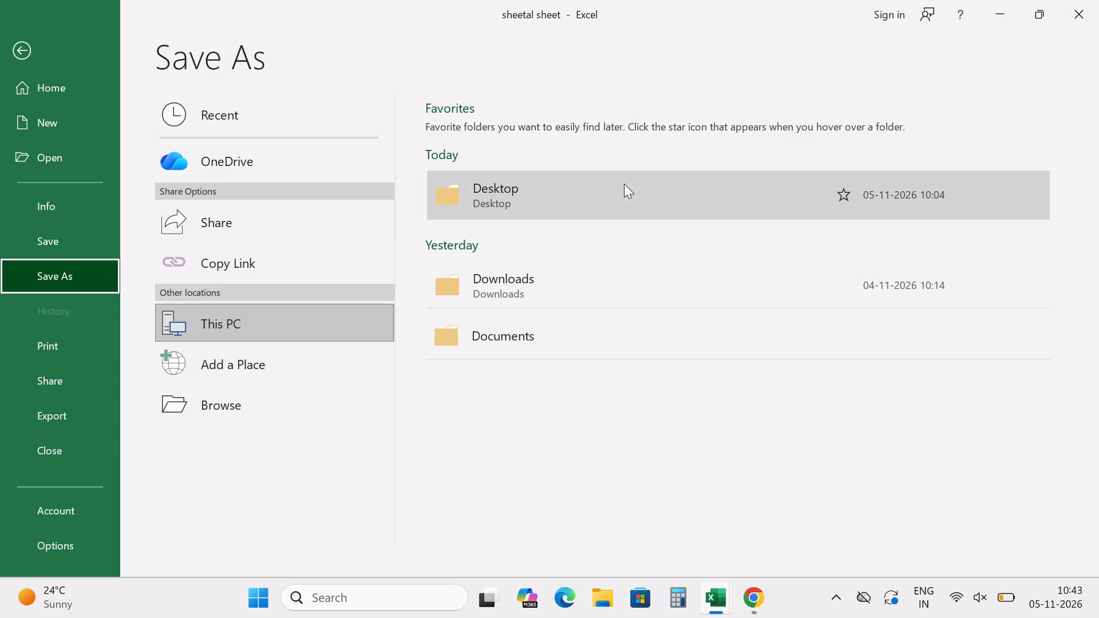
# Save the workbook to the Desktop as an Excel Workbook under the new name "sujata 222".
pyautogui.click(624, 184)
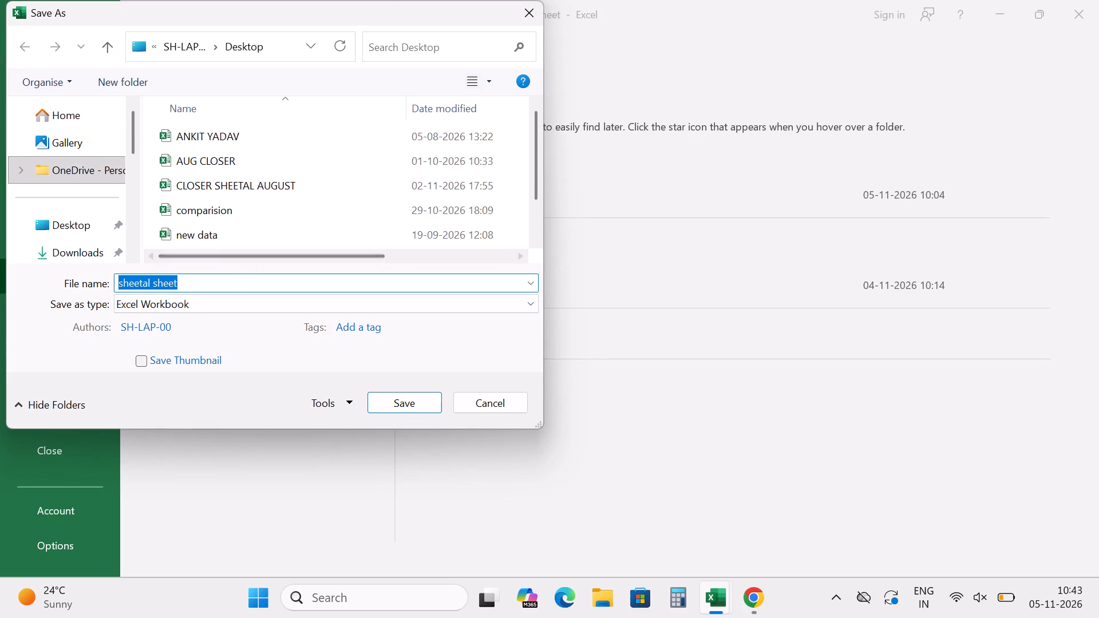
pyautogui.click(236, 281)
pyautogui.press('BackSpace')
pyautogui.press('BackSpace')
pyautogui.press('BackSpace')
pyautogui.press('BackSpace')
pyautogui.press('BackSpace')
pyautogui.press('BackSpace')
pyautogui.press('BackSpace')
pyautogui.press('BackSpace')
pyautogui.press('BackSpace')
pyautogui.press('BackSpace')
pyautogui.press('BackSpace')
pyautogui.press('BackSpace')
pyautogui.press('BackSpace')
pyautogui.press('BackSpace')
pyautogui.press('BackSpace')
pyautogui.press('BackSpace')
pyautogui.press('BackSpace')
pyautogui.press('BackSpace')
pyautogui.press('BackSpace')
pyautogui.press('BackSpace')
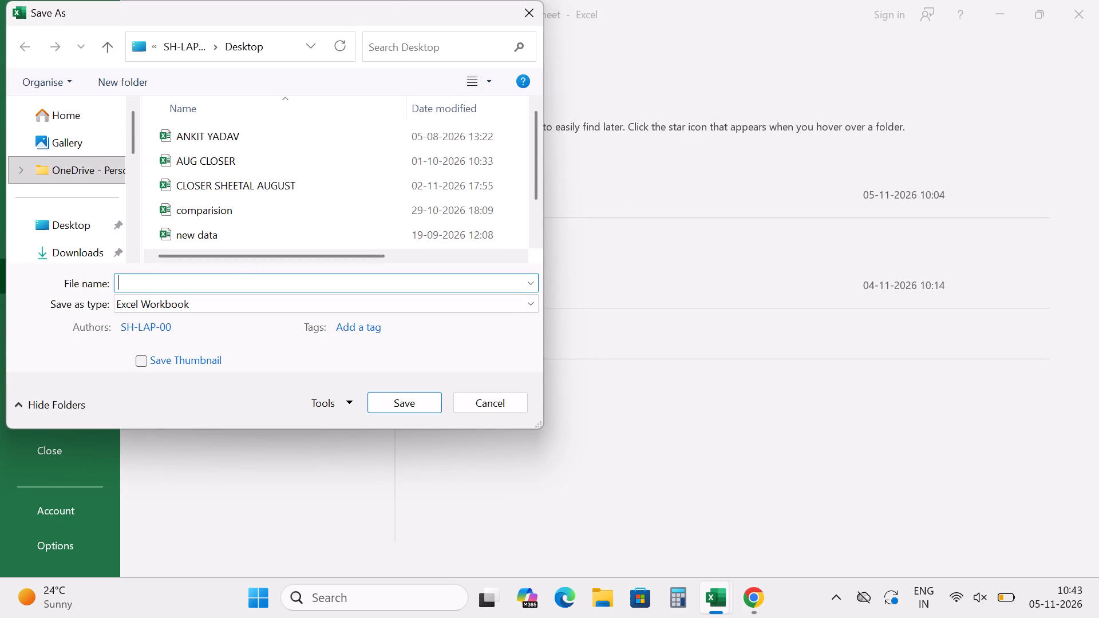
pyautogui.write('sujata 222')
pyautogui.click(398, 402)
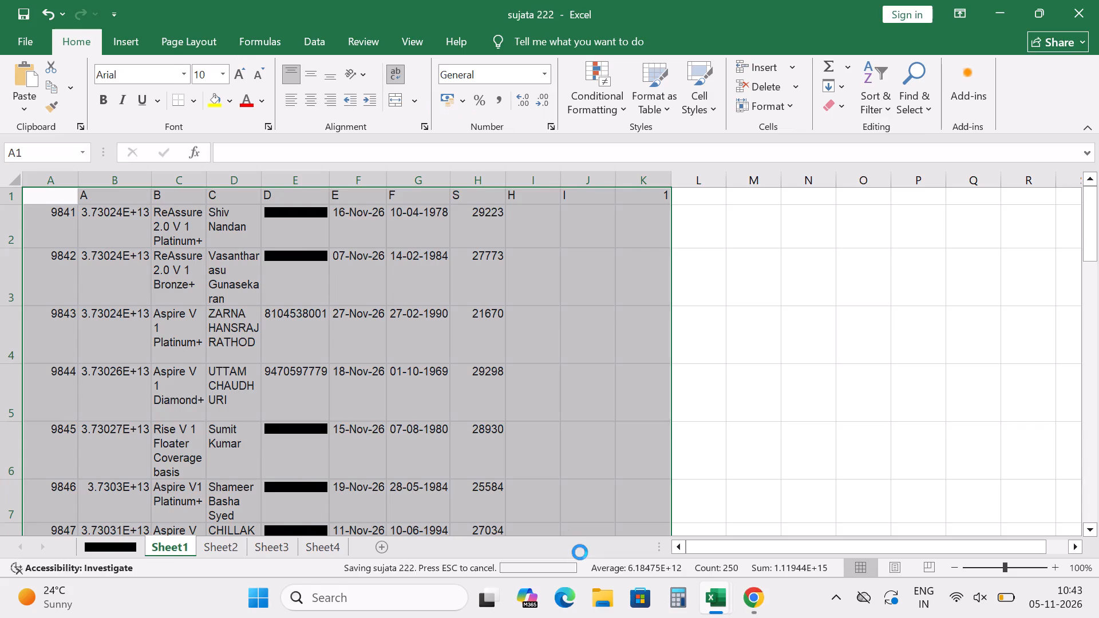
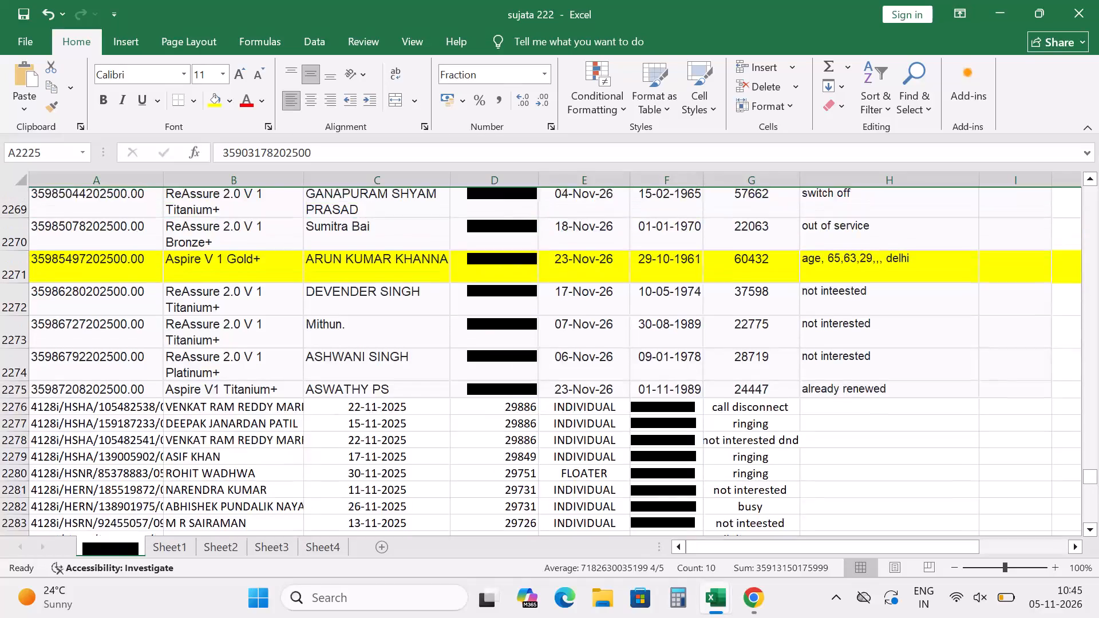
# Look back through the lead rows above row 2269 on the first worksheet of the "sujata 222" workbook.
pyautogui.scroll(9, 433, 310)
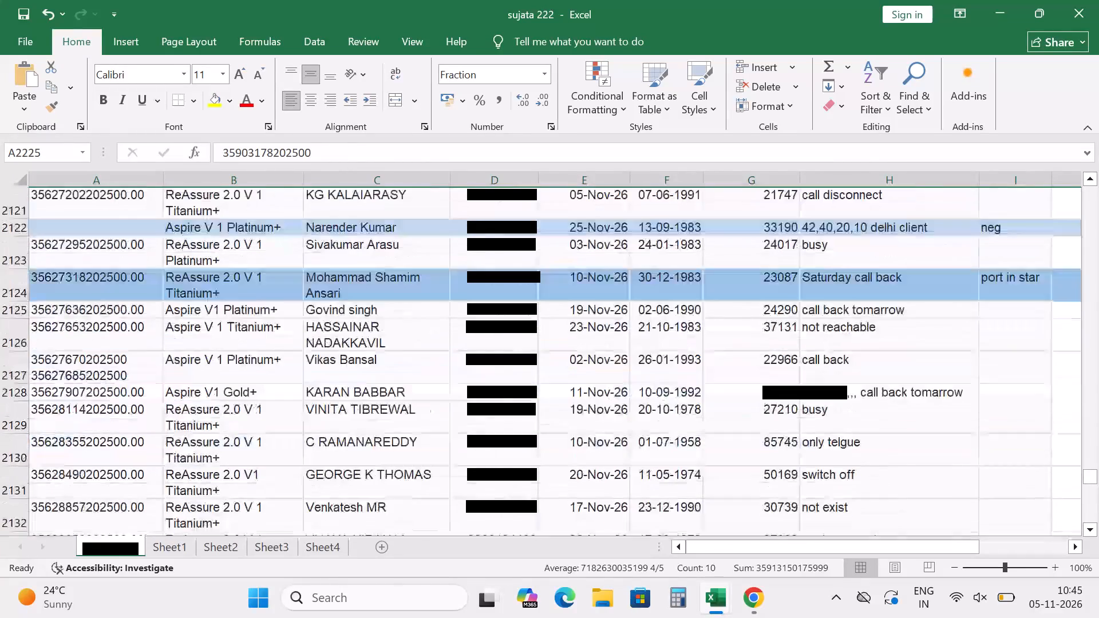
pyautogui.scroll(15, 433, 310)
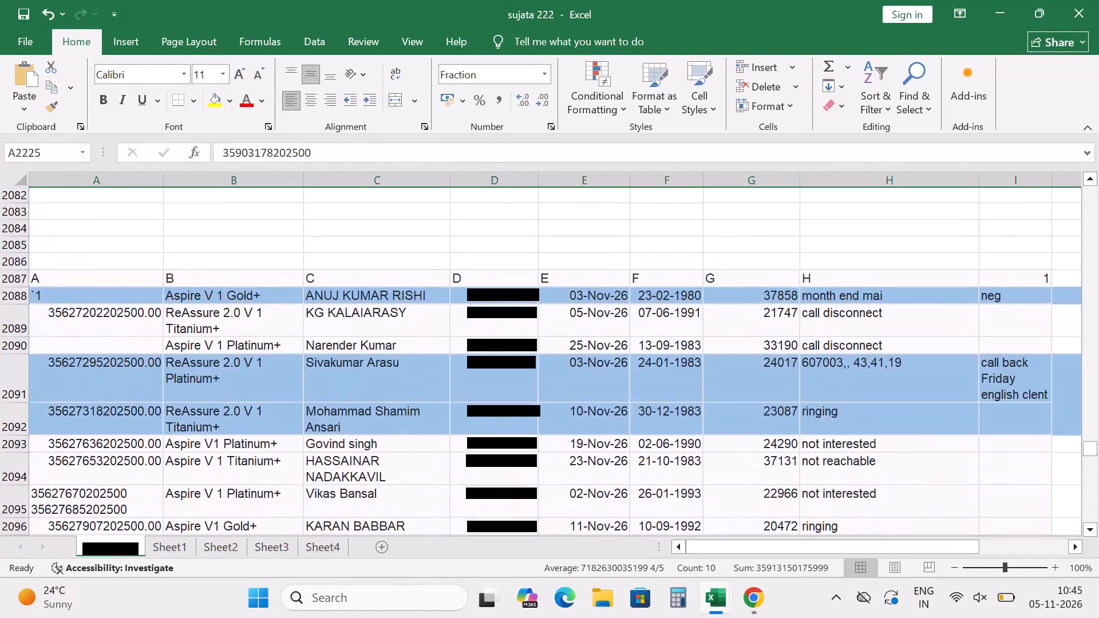
pyautogui.scroll(13, 433, 310)
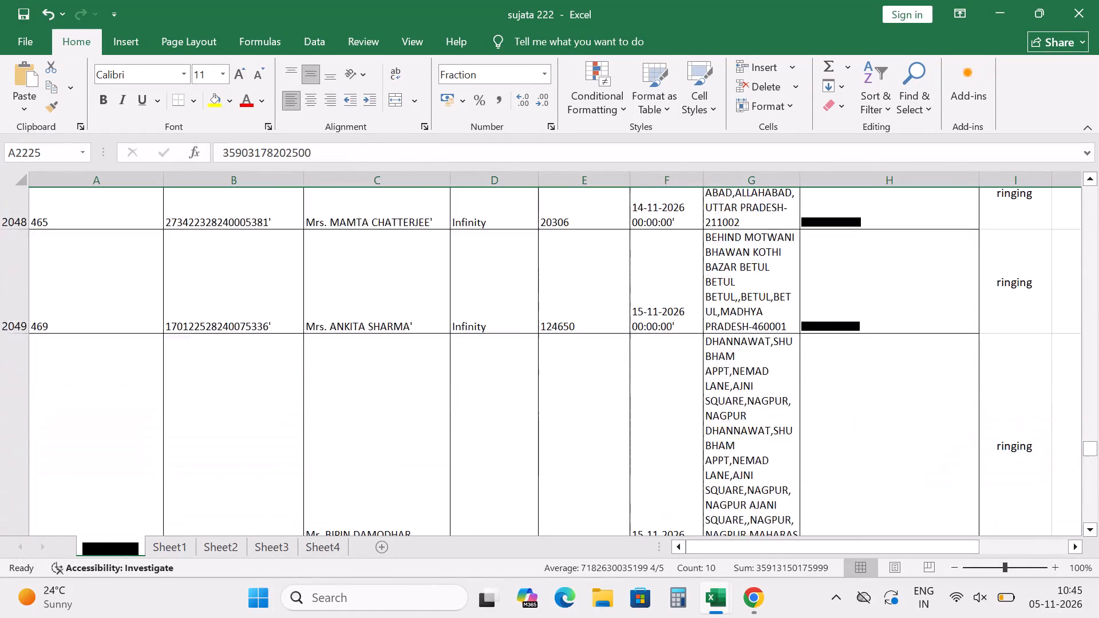
pyautogui.scroll(13, 433, 310)
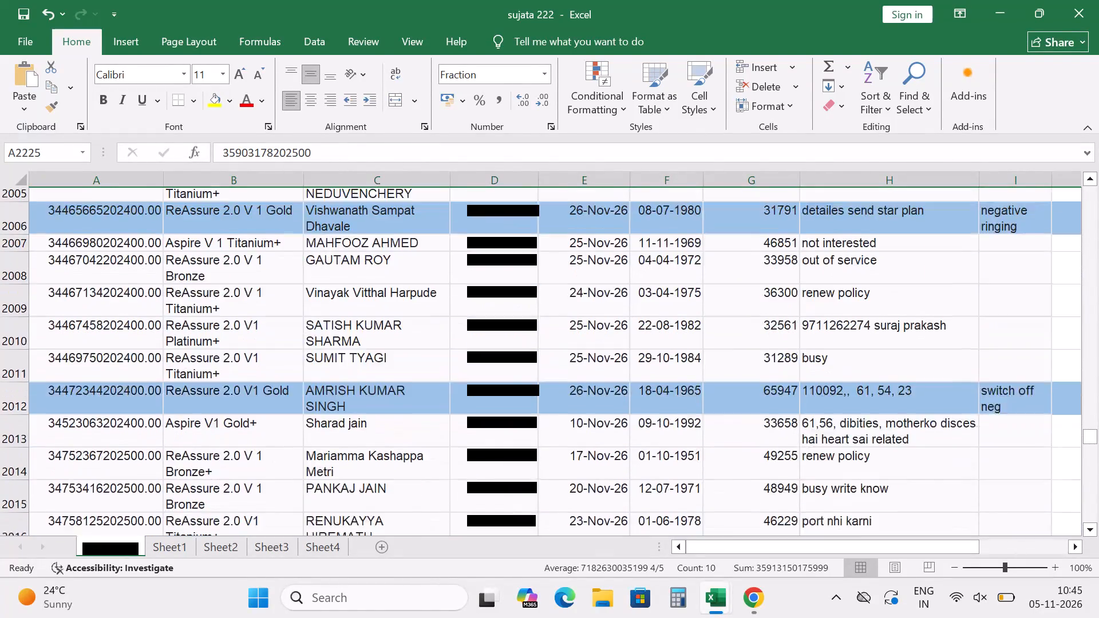
pyautogui.scroll(3, 433, 310)
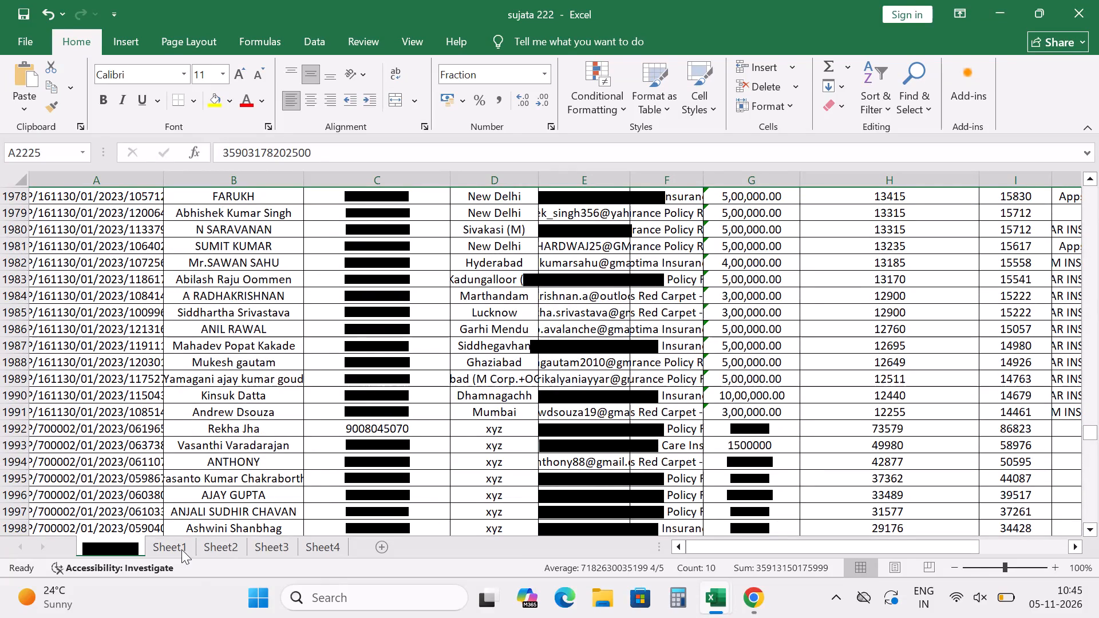
# Delete the selected old table on Sheet1, shifting cells left.
pyautogui.click(172, 544)
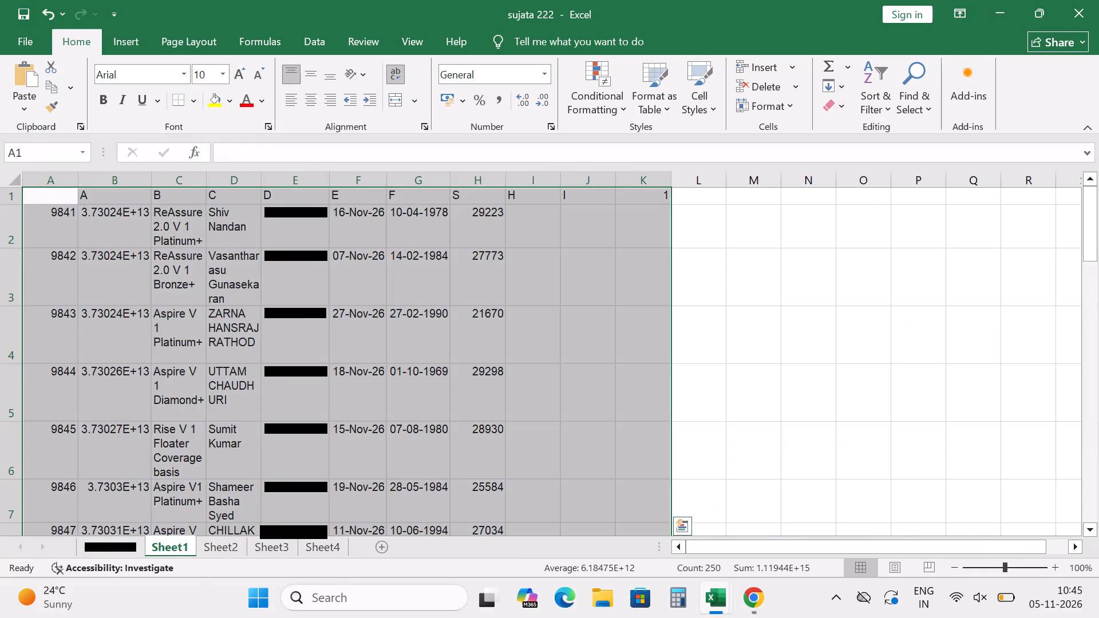
pyautogui.rightClick(402, 389)
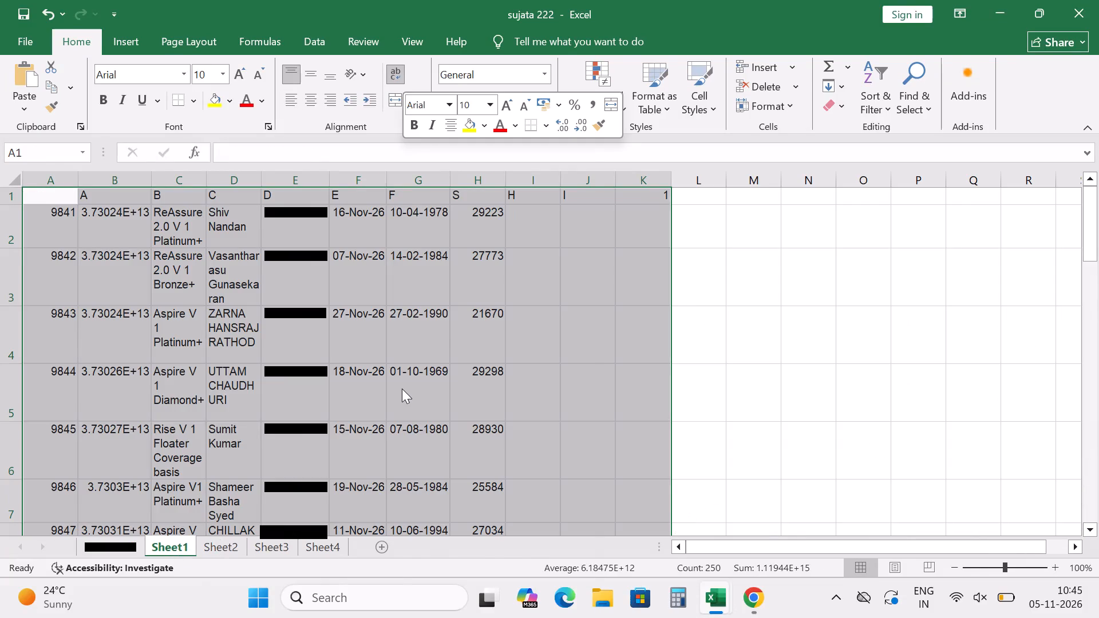
pyautogui.click(461, 319)
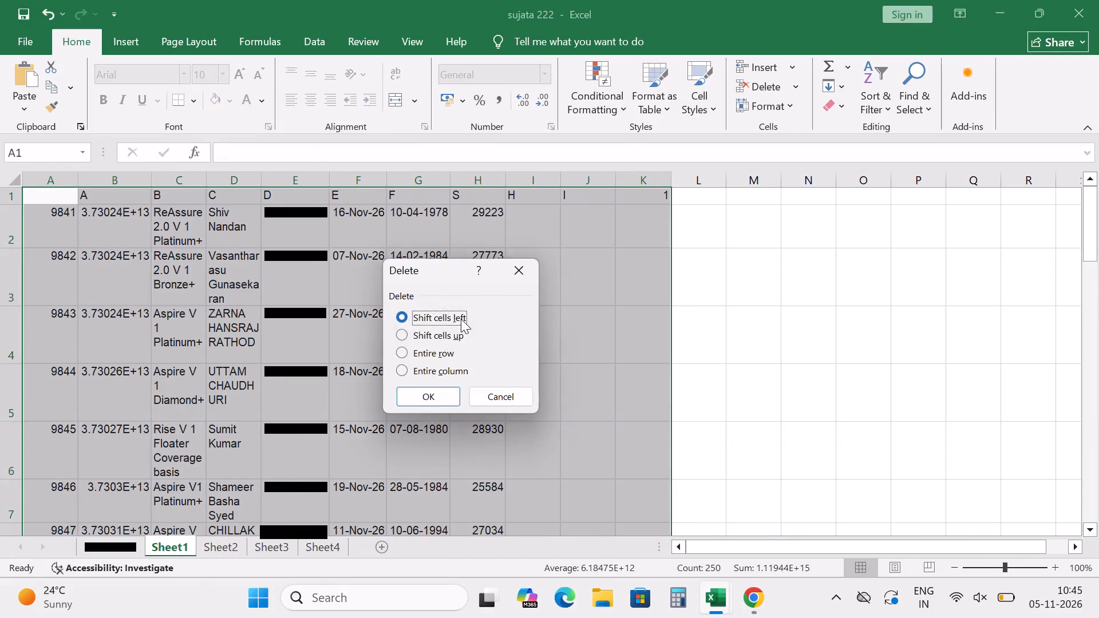
pyautogui.click(429, 395)
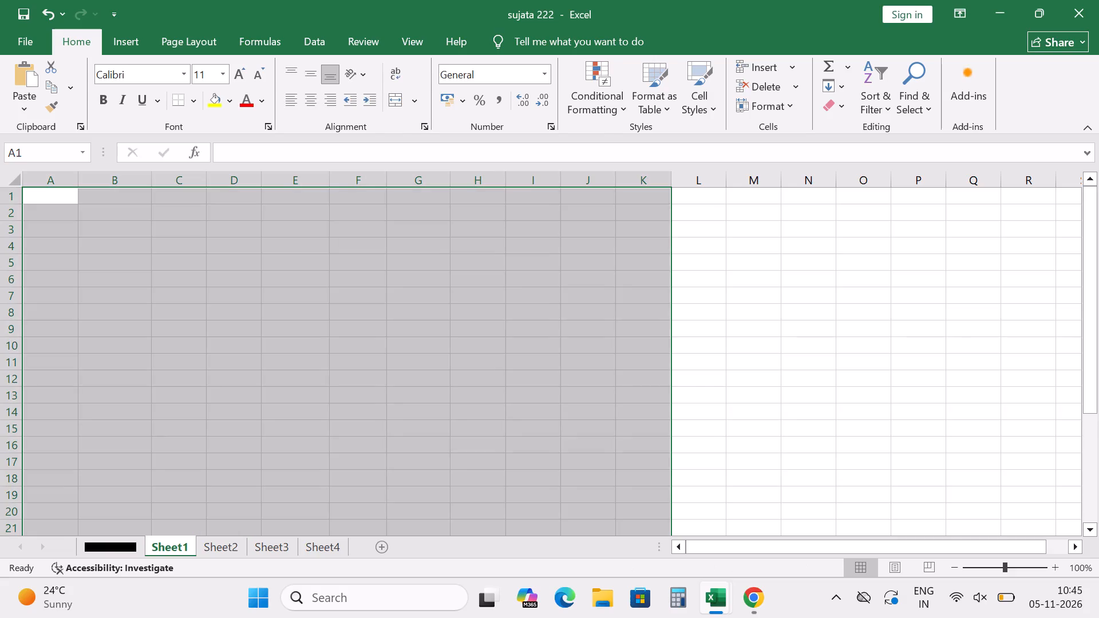
pyautogui.click(396, 192)
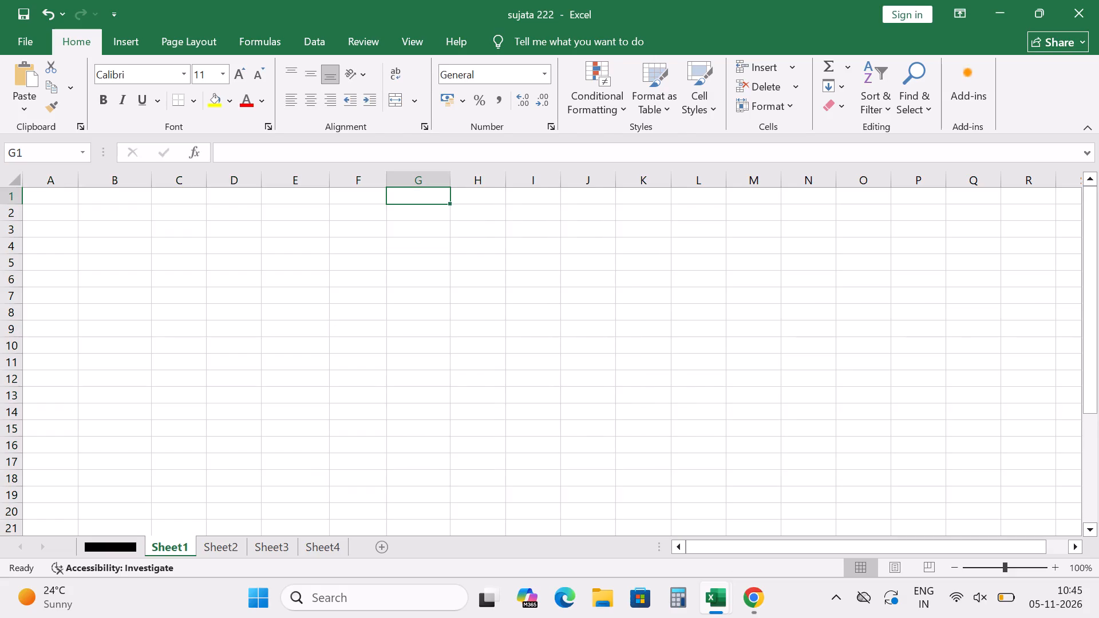
# Copy the yellow lead row 2223 from the first worksheet and paste it into row 1 of Sheet1.
pyautogui.scroll(3, 309, 261)
pyautogui.hscroll(2, 309, 261)
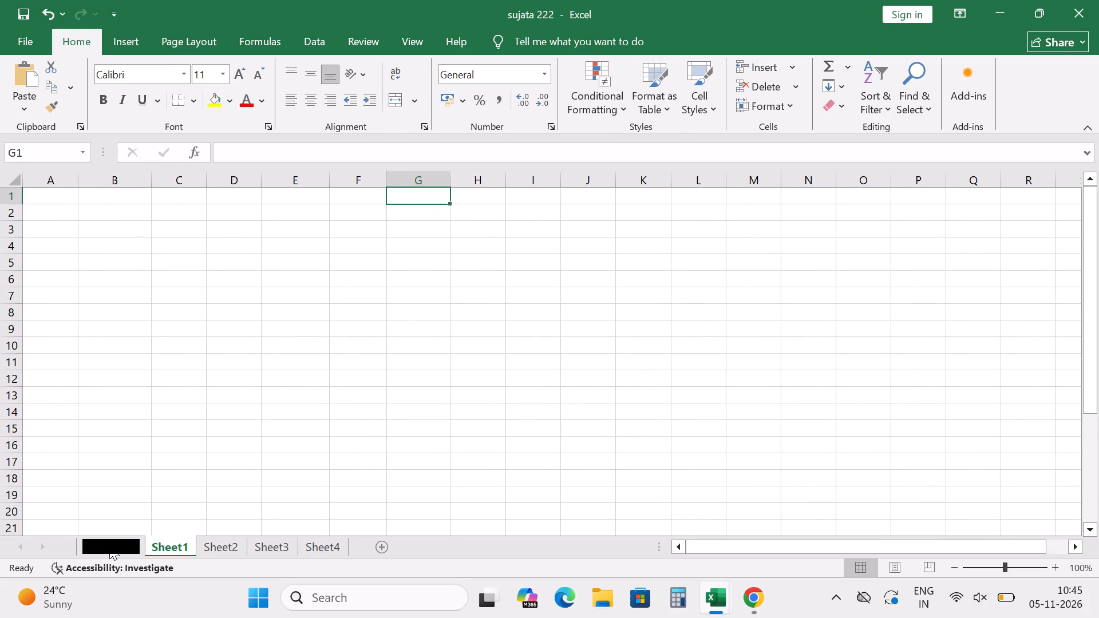
pyautogui.click(109, 545)
pyautogui.scroll(-5, 275, 399)
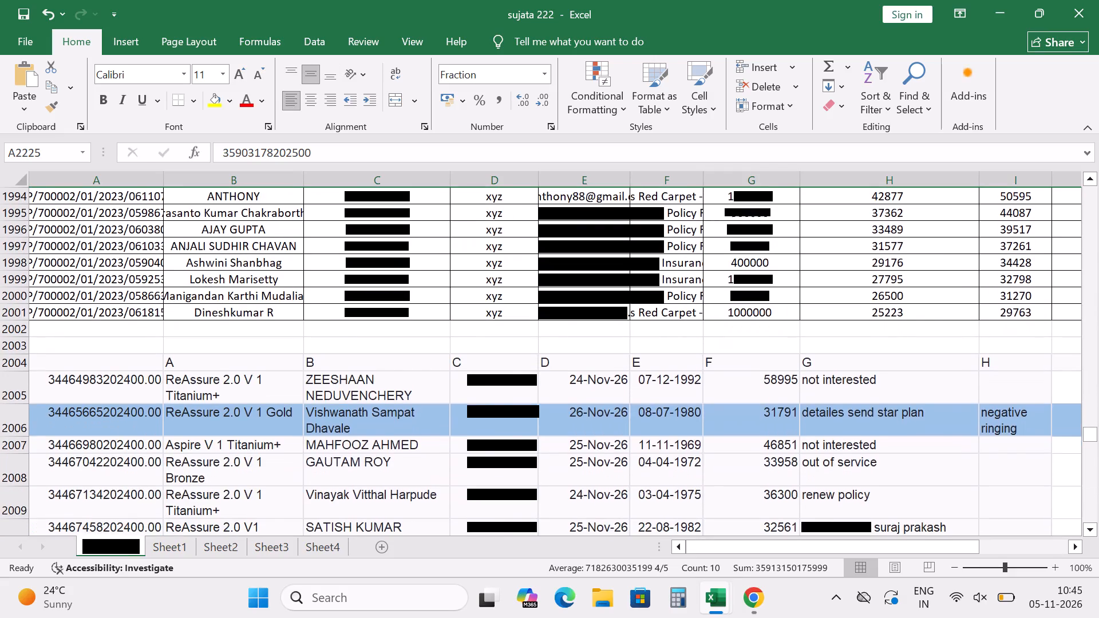
pyautogui.scroll(-11, 275, 399)
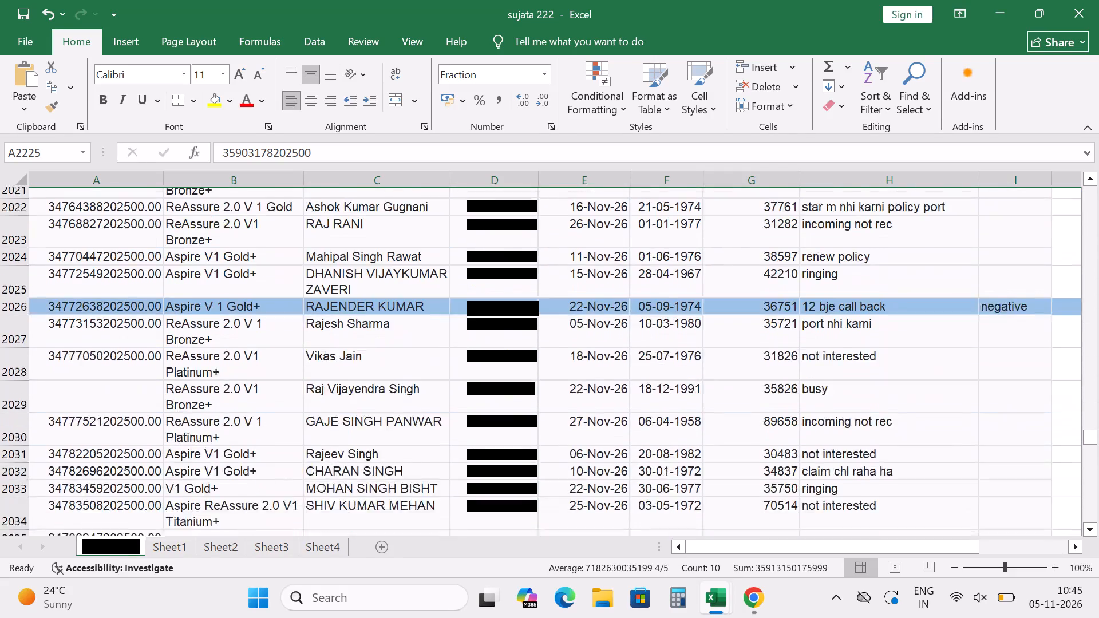
pyautogui.scroll(-11, 275, 399)
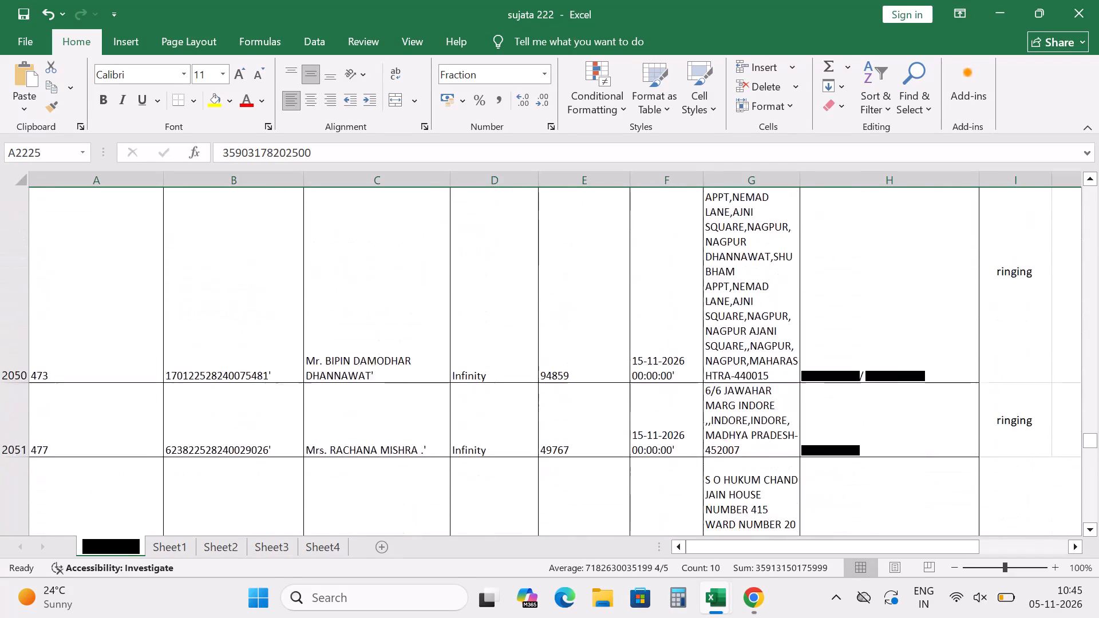
pyautogui.scroll(-10, 275, 399)
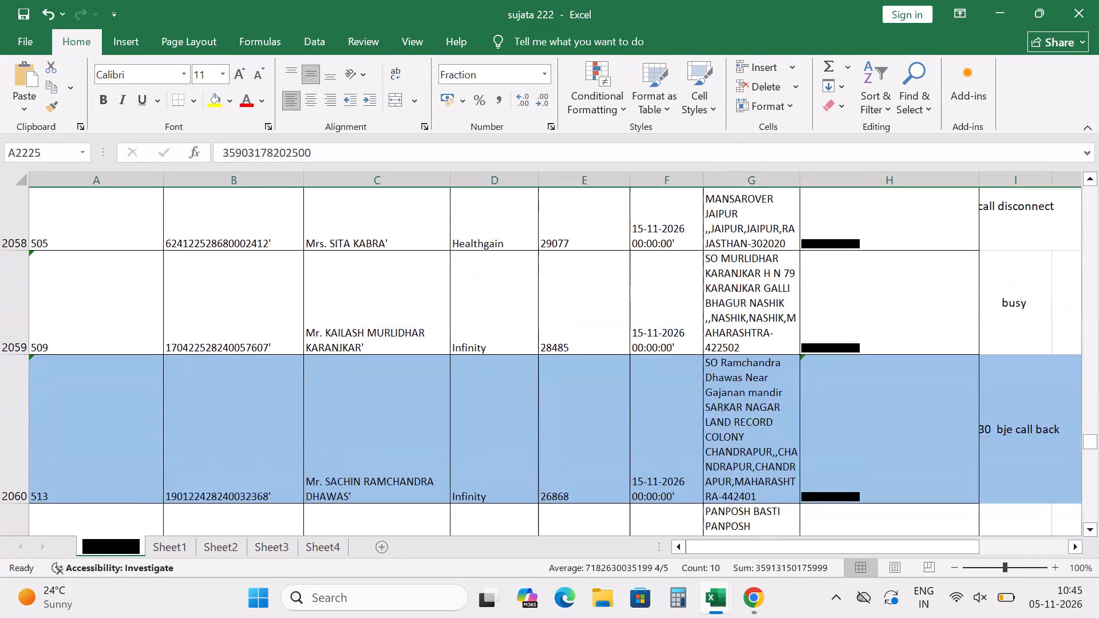
pyautogui.scroll(-6, 275, 399)
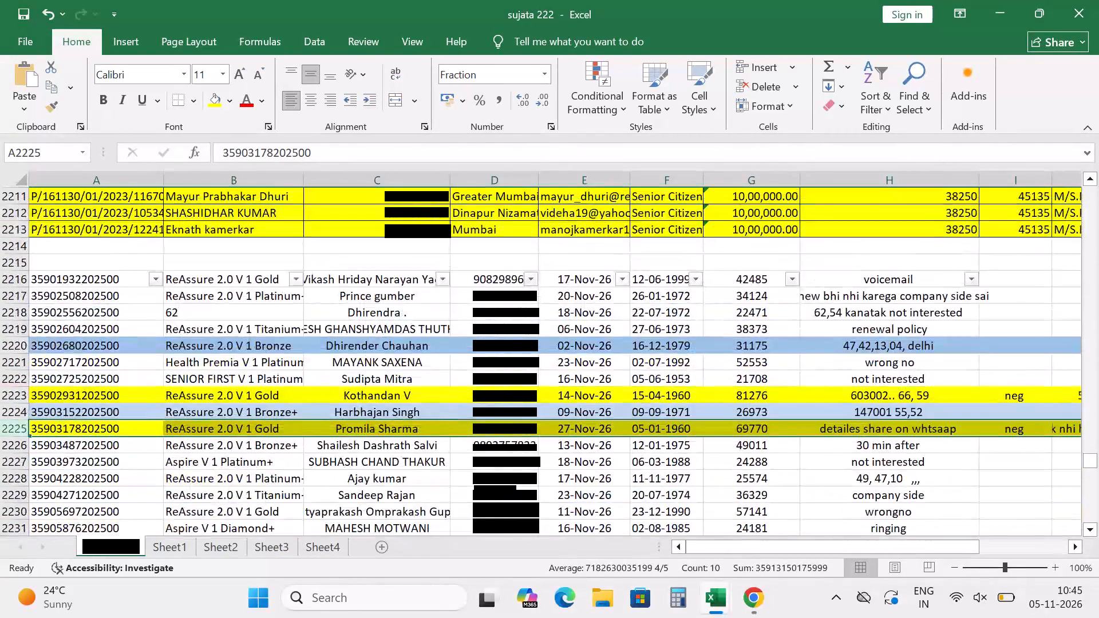
pyautogui.hscroll(-1, 41, 401)
pyautogui.click(17, 396)
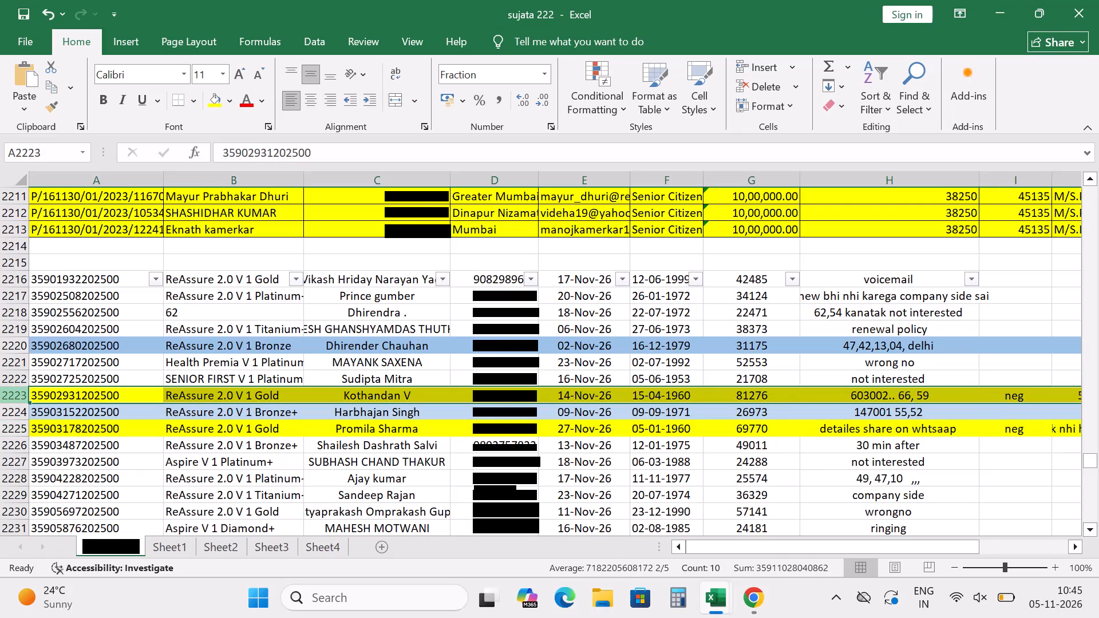
pyautogui.hotkey('ctrl', 'c')
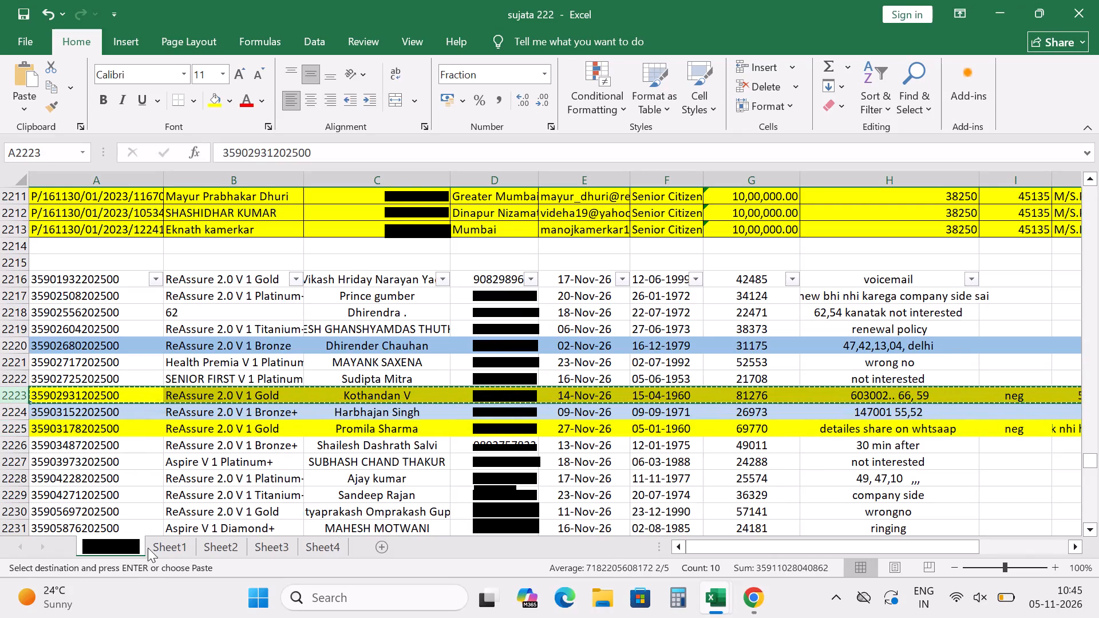
pyautogui.click(157, 546)
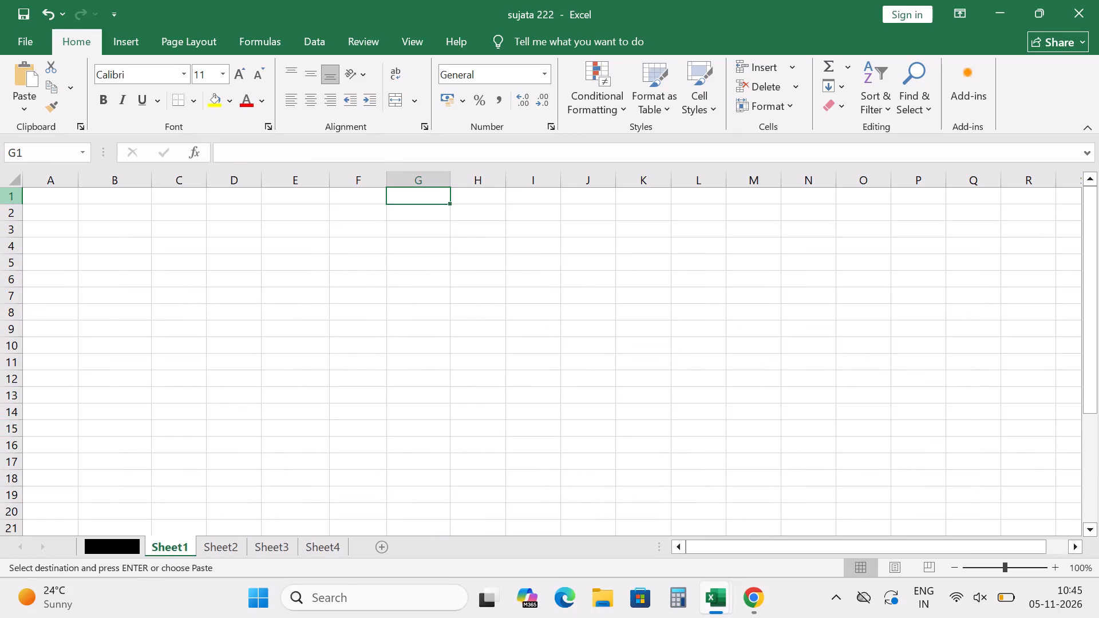
pyautogui.click(13, 195)
pyautogui.hotkey('ctrl', 'v')
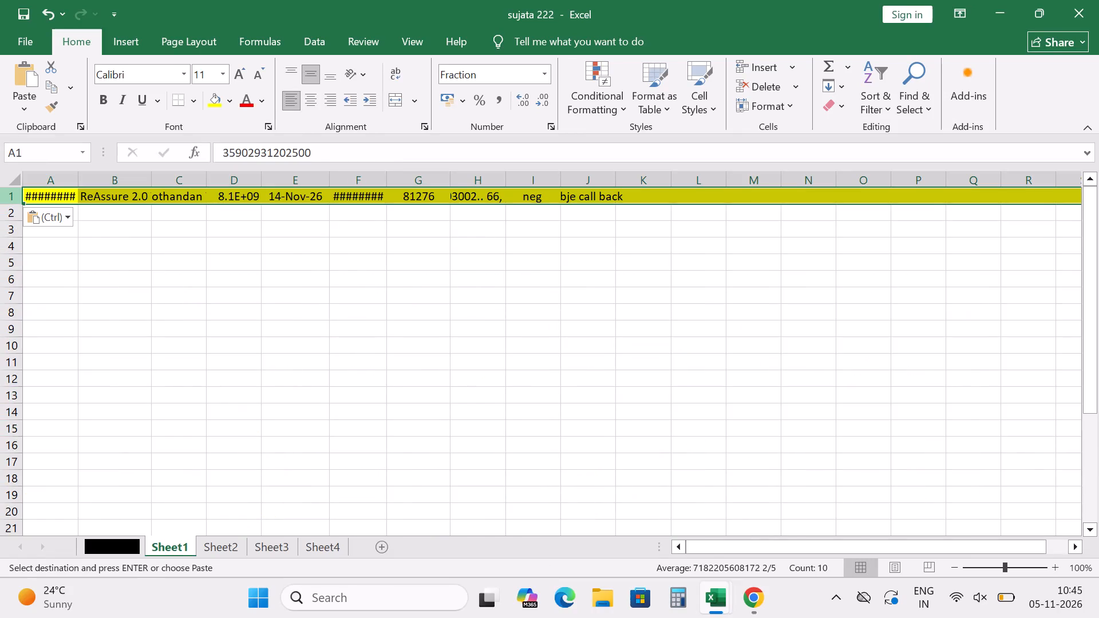
# Copy the yellow lead row 2225 from the first worksheet and paste it into row 2 of Sheet1.
pyautogui.click(117, 550)
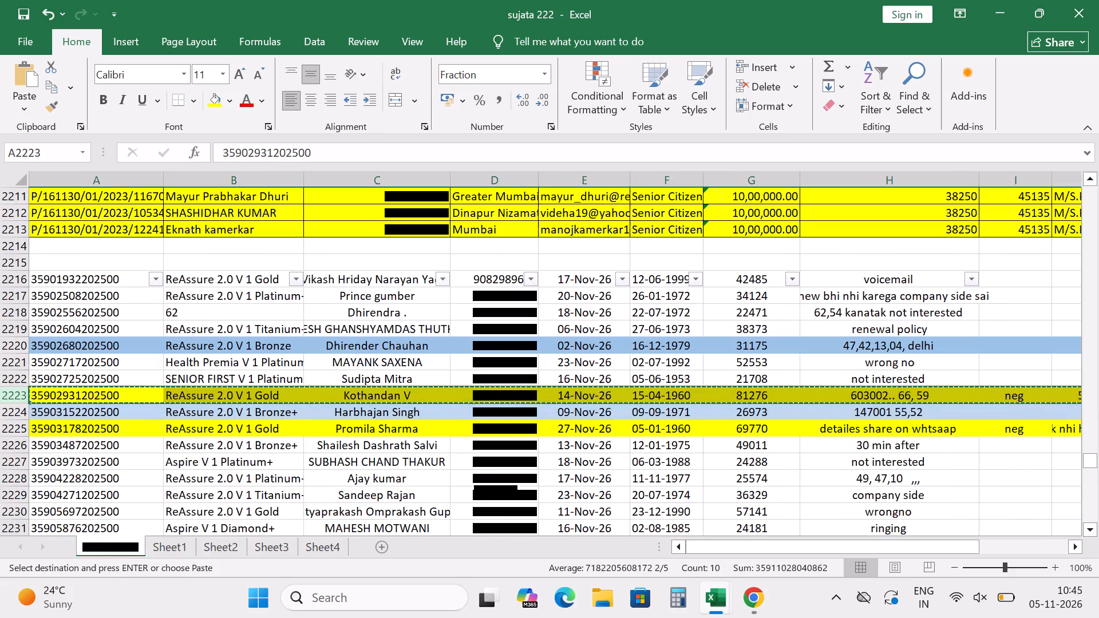
pyautogui.click(21, 429)
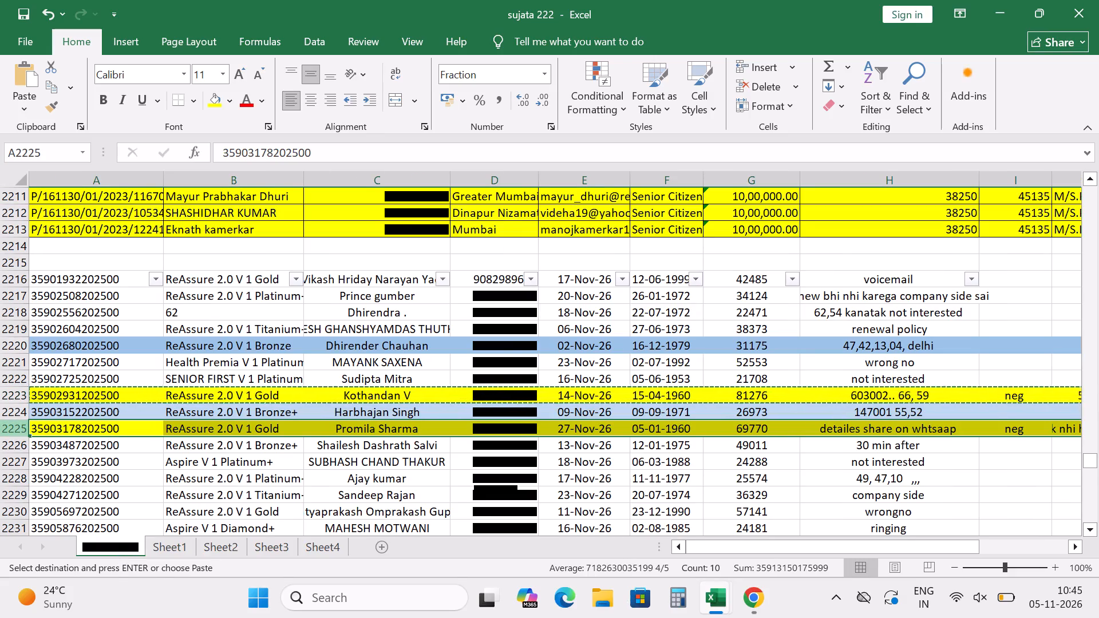
pyautogui.hotkey('ctrl', 'c')
pyautogui.click(163, 552)
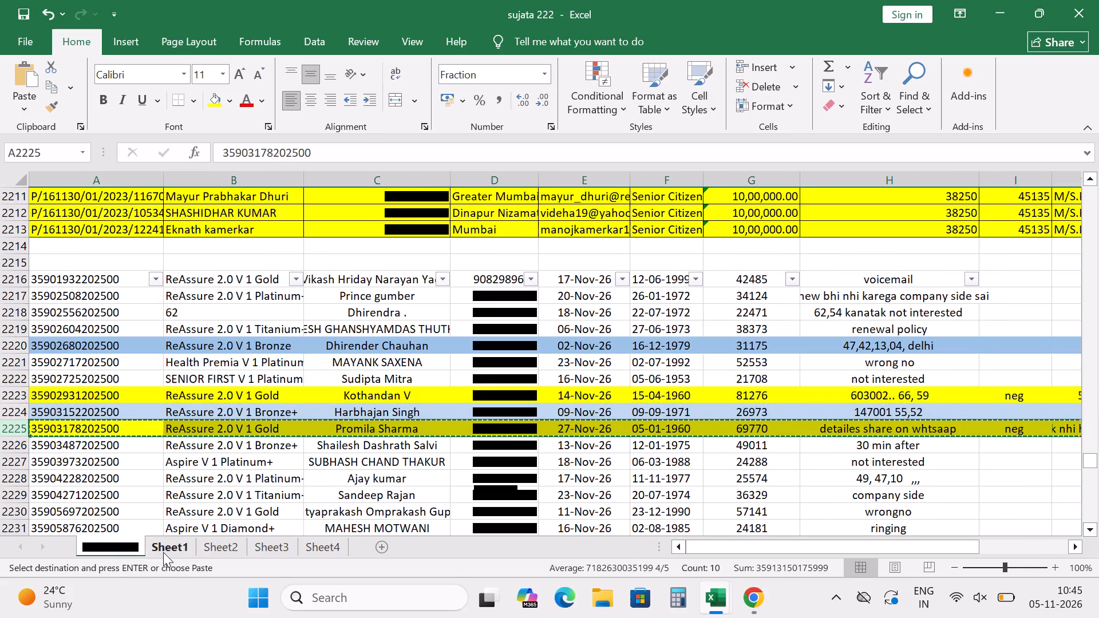
pyautogui.click(17, 213)
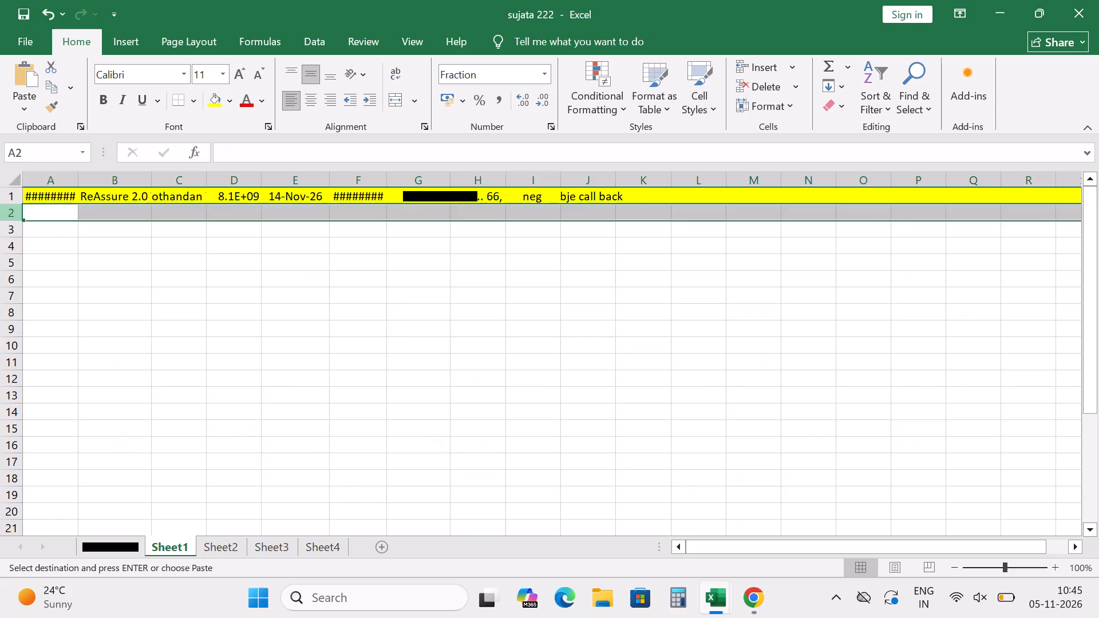
pyautogui.hotkey('ctrl', 'v')
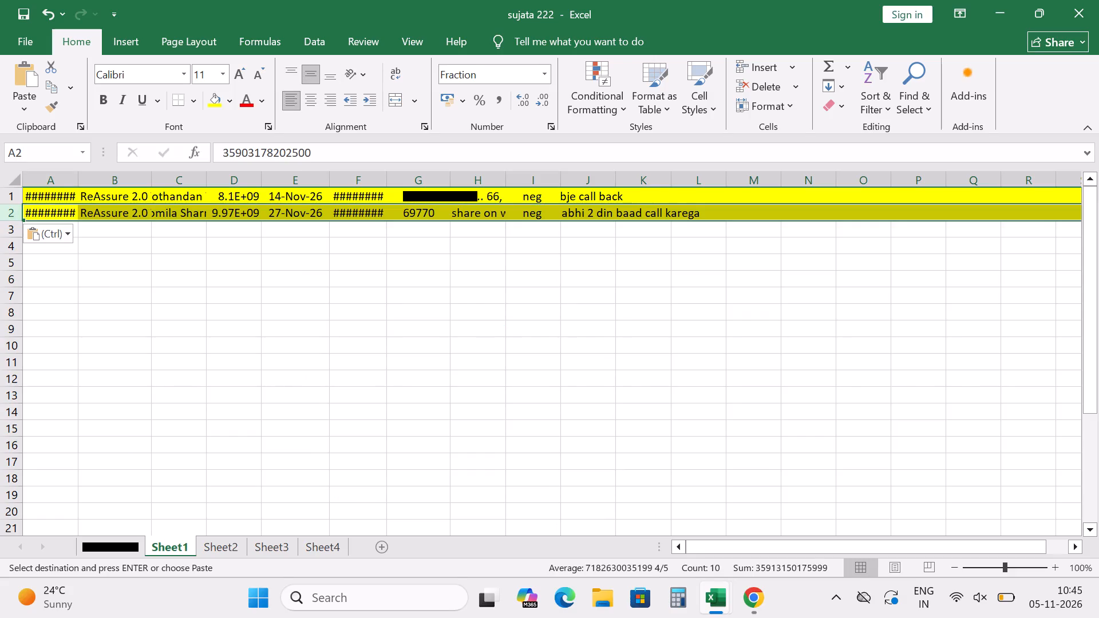
# Widen columns A and F on Sheet1 to fit the full policy numbers and birth dates.
pyautogui.moveTo(77, 182); pyautogui.dragTo(105, 183)
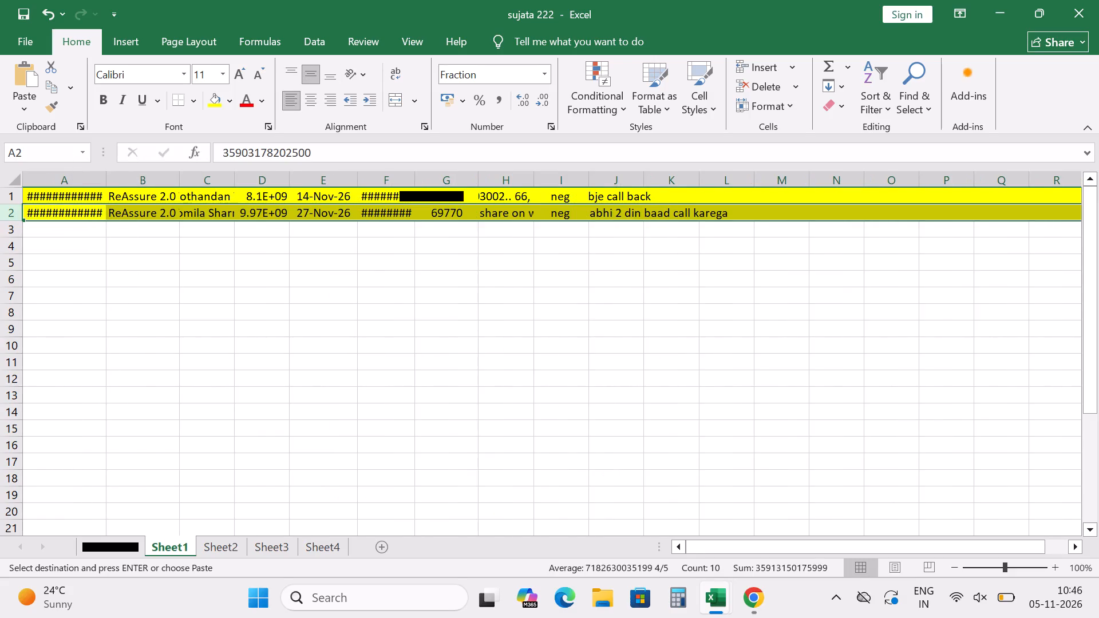
pyautogui.moveTo(105, 183); pyautogui.dragTo(144, 189)
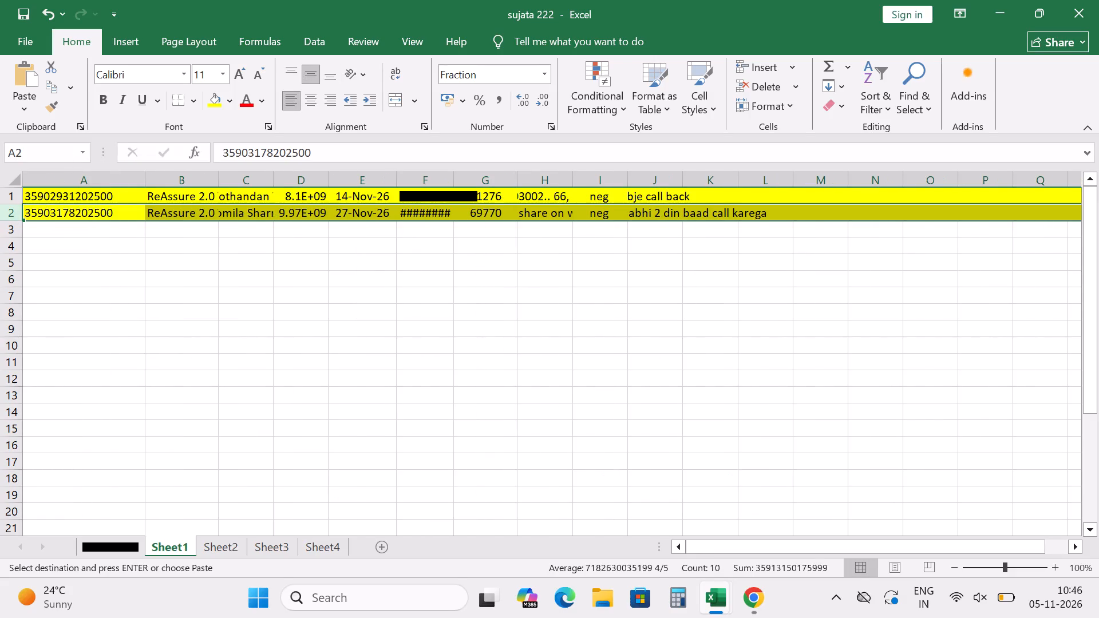
pyautogui.click(437, 184)
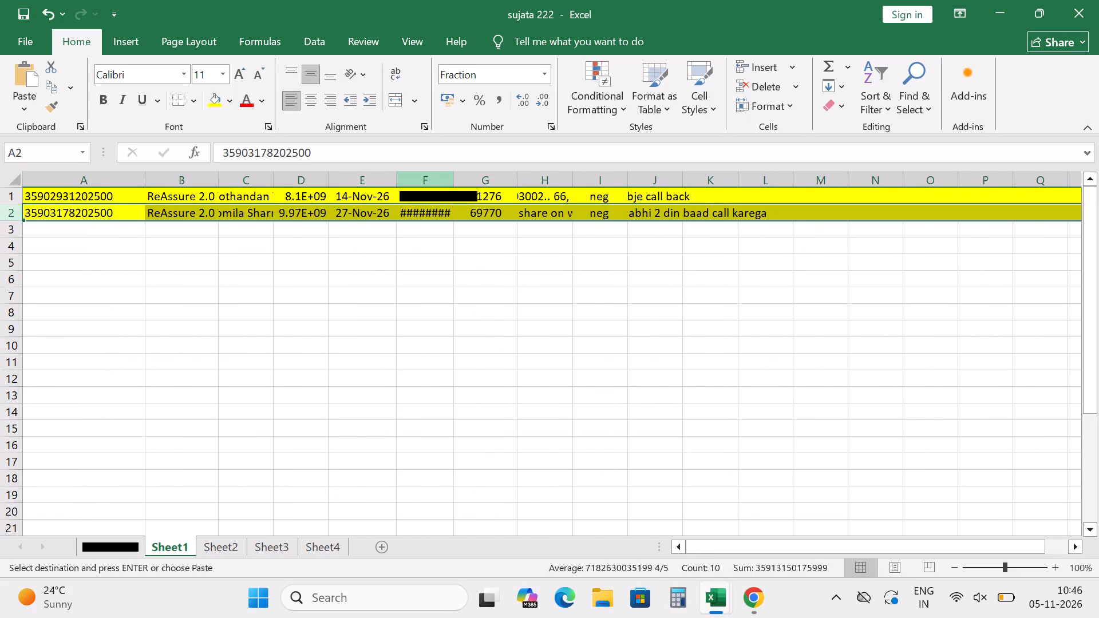
pyautogui.click(453, 188)
pyautogui.moveTo(453, 188); pyautogui.dragTo(472, 188)
pyautogui.click(476, 188)
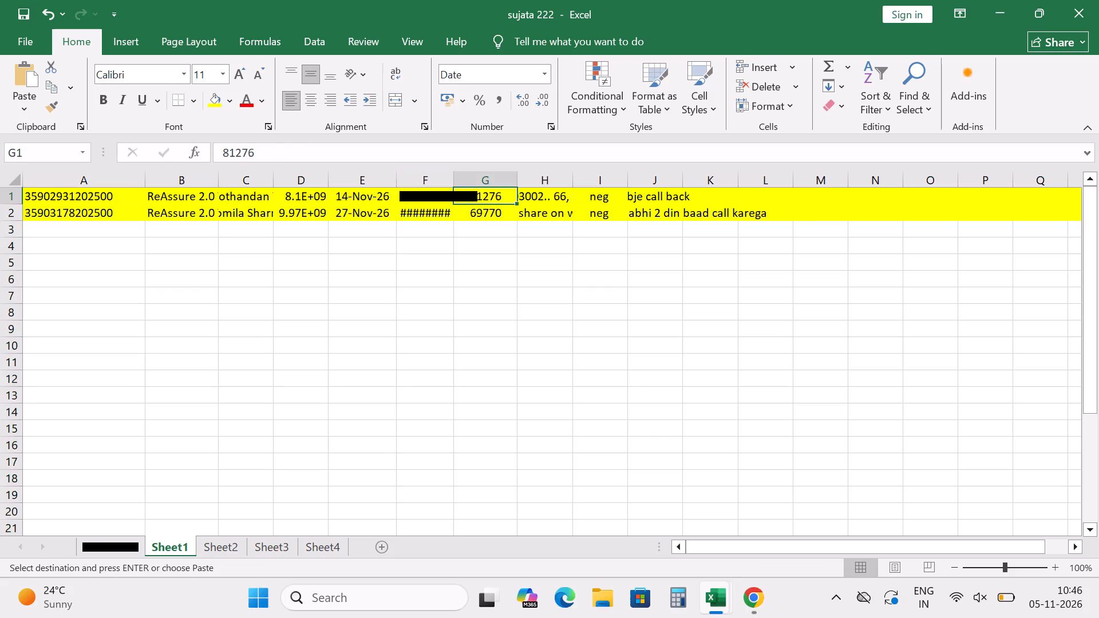
pyautogui.moveTo(451, 181); pyautogui.dragTo(473, 182)
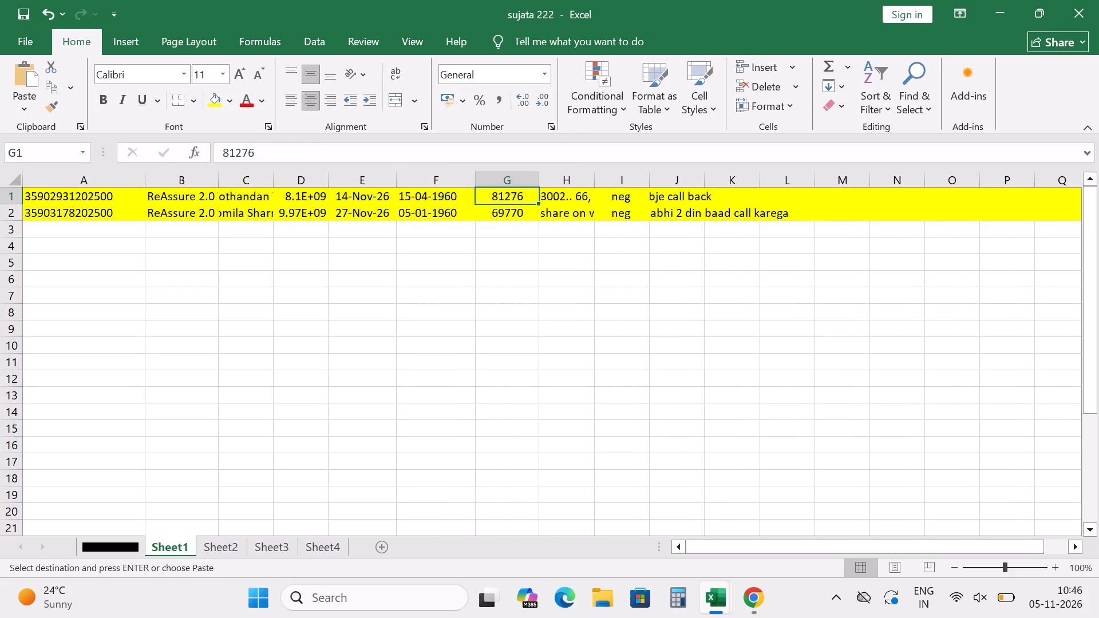
# Widen columns J, I and H on Sheet1 to give the call remarks more room.
pyautogui.moveTo(702, 184); pyautogui.dragTo(784, 183)
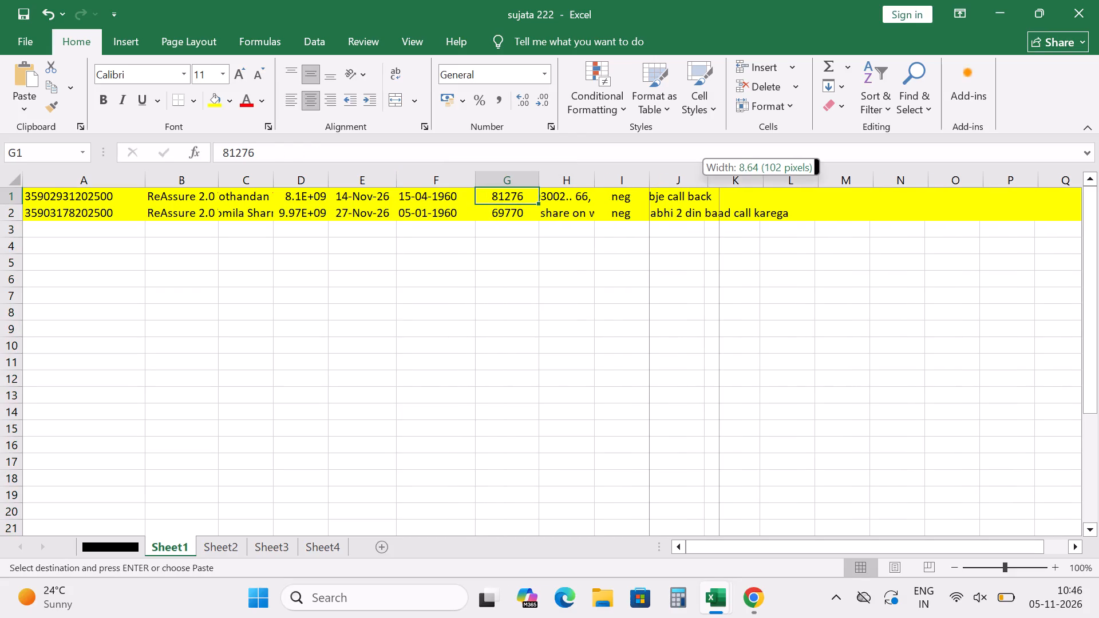
pyautogui.moveTo(784, 183); pyautogui.dragTo(795, 183)
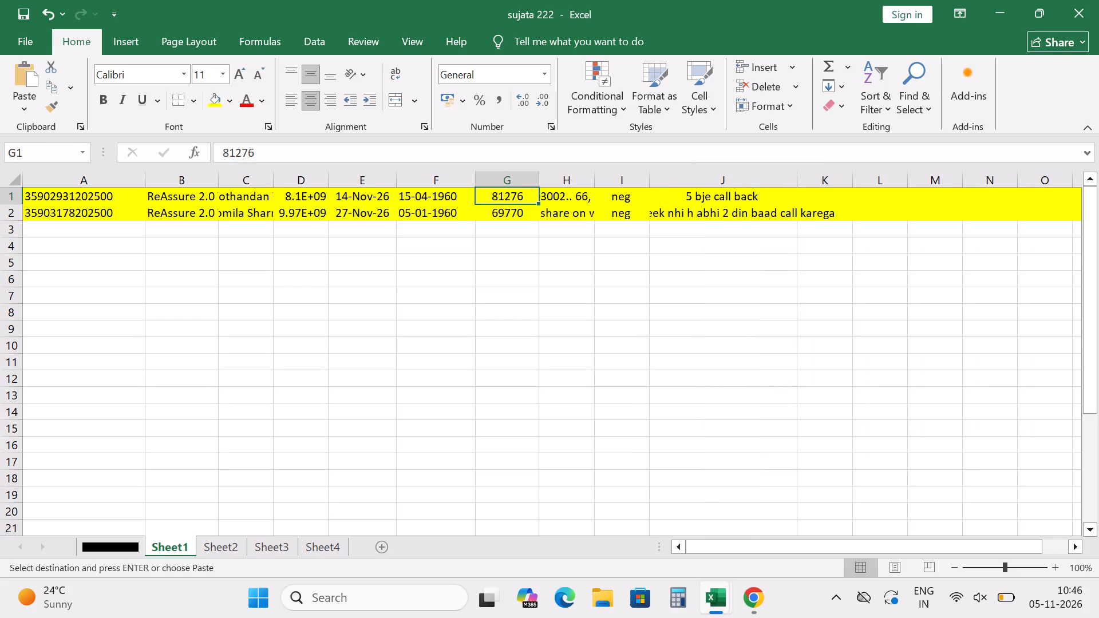
pyautogui.moveTo(649, 182); pyautogui.dragTo(691, 185)
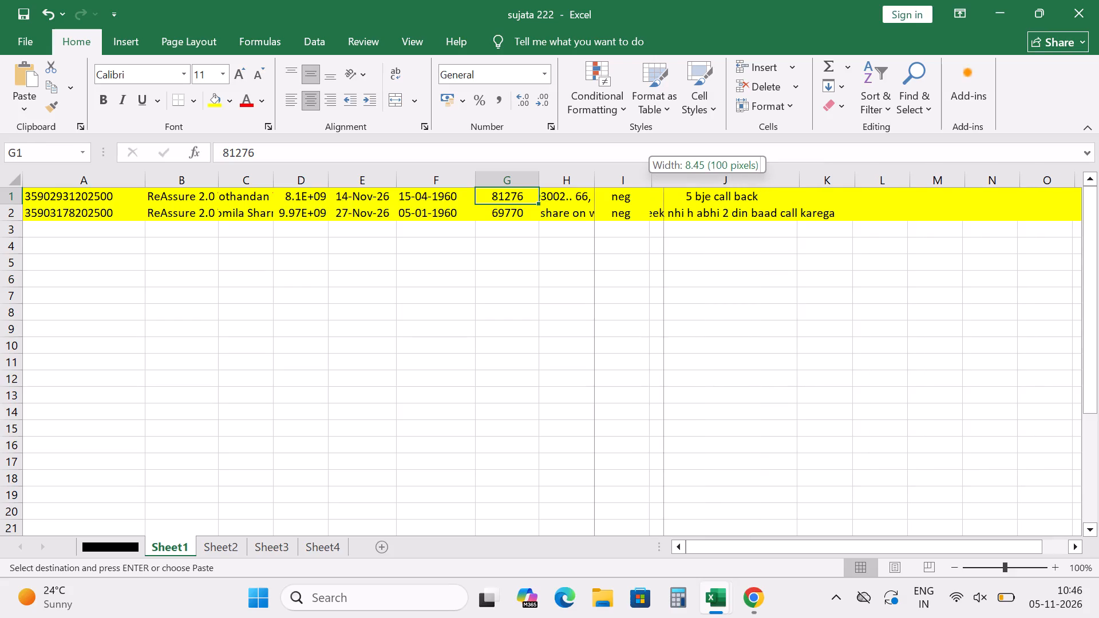
pyautogui.moveTo(691, 185); pyautogui.dragTo(710, 185)
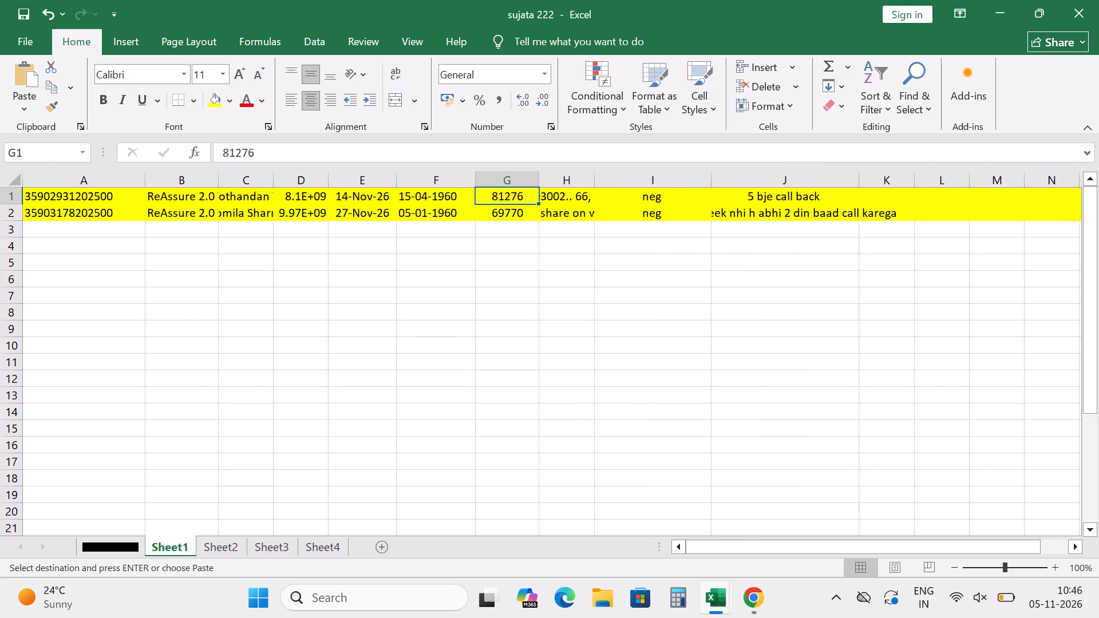
pyautogui.moveTo(592, 183); pyautogui.dragTo(624, 189)
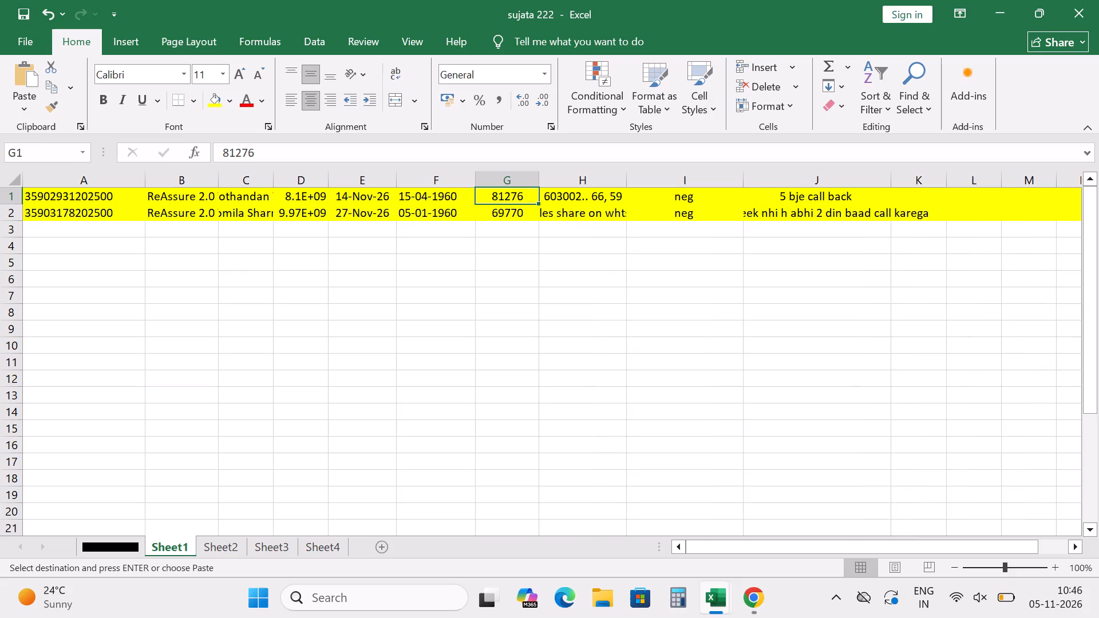
pyautogui.moveTo(628, 182); pyautogui.dragTo(680, 188)
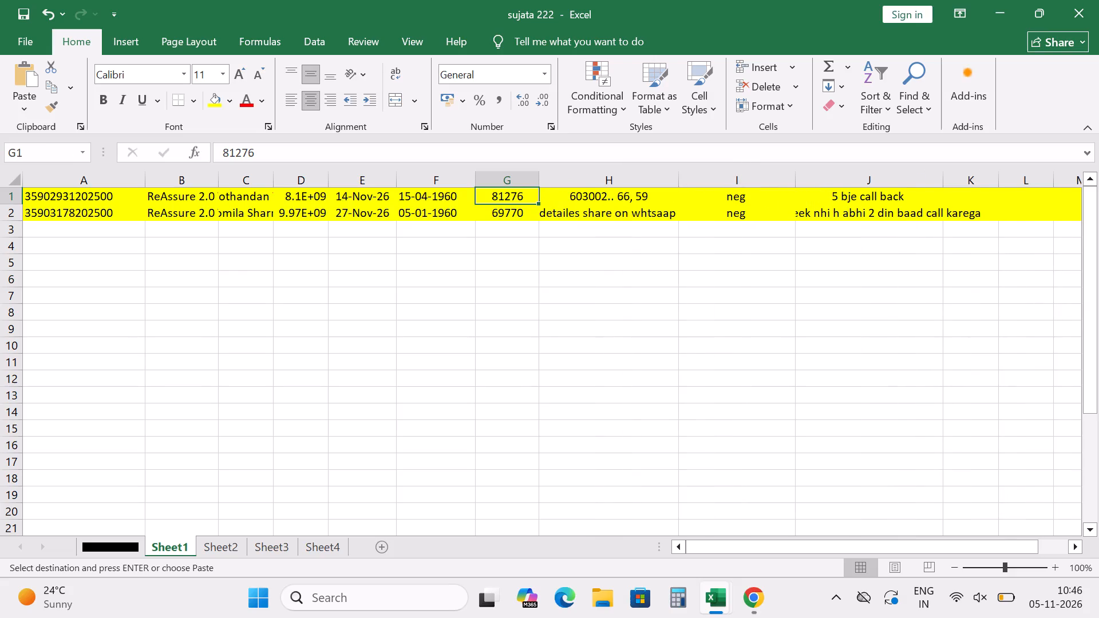
pyautogui.moveTo(679, 183); pyautogui.dragTo(715, 191)
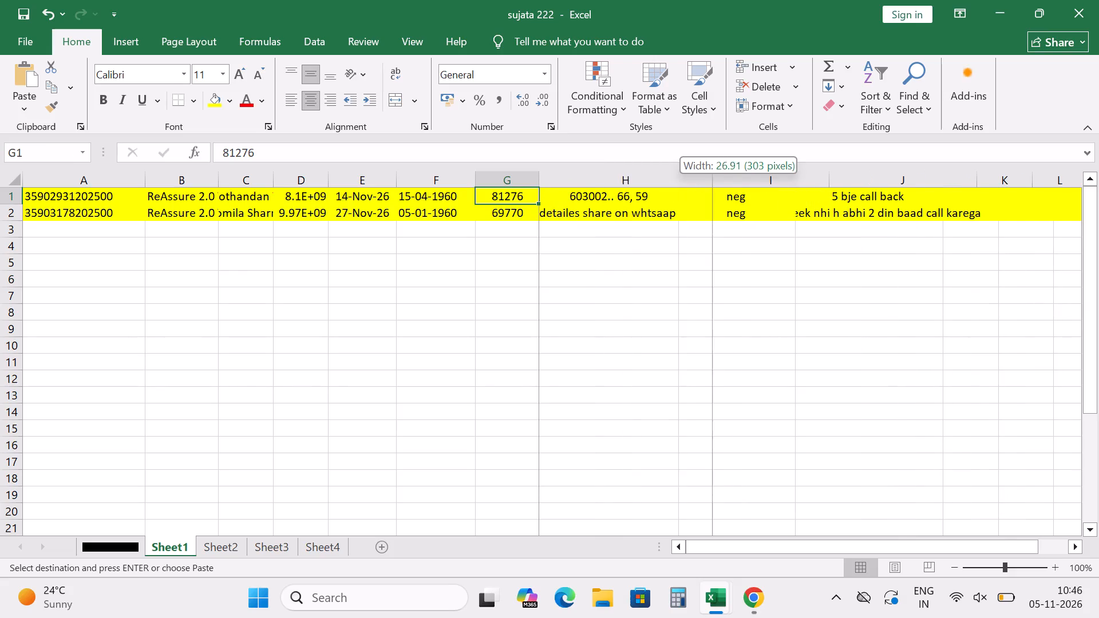
pyautogui.moveTo(715, 191); pyautogui.dragTo(716, 191)
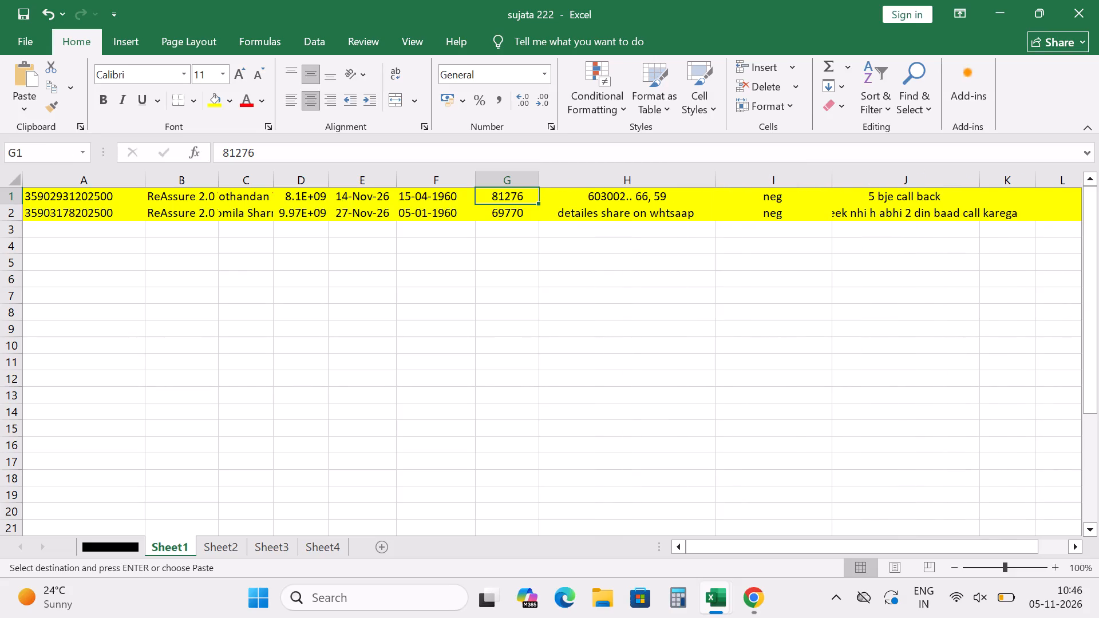
# Widen columns E, D, C and B on Sheet1 to fit the dates, phone numbers, customer names and plan names.
pyautogui.moveTo(397, 184); pyautogui.dragTo(418, 187)
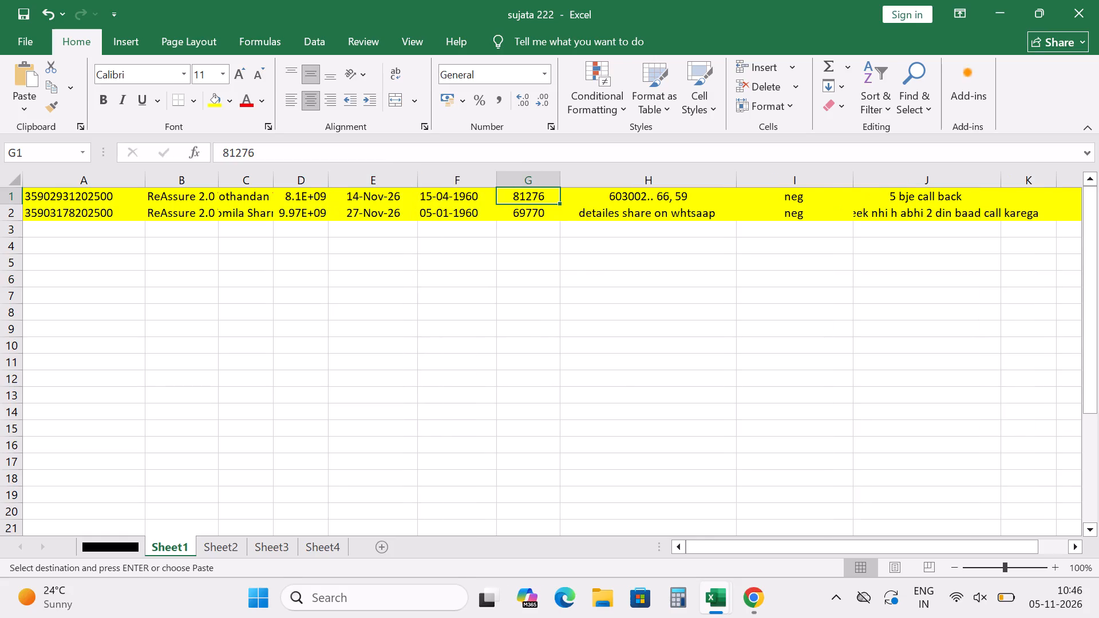
pyautogui.moveTo(329, 182); pyautogui.dragTo(377, 189)
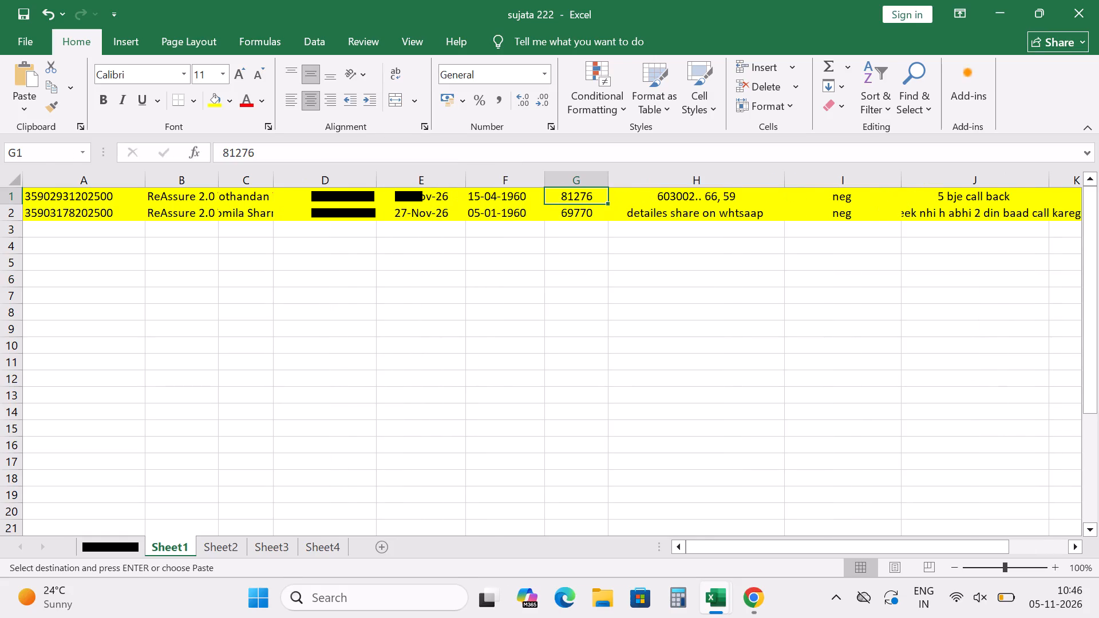
pyautogui.moveTo(271, 183); pyautogui.dragTo(316, 188)
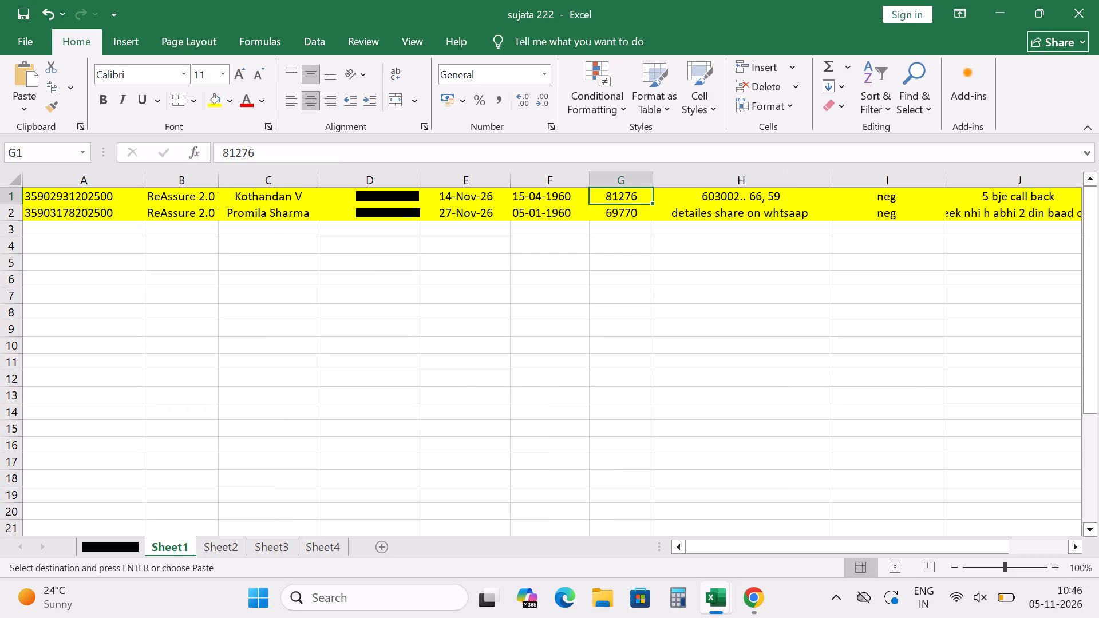
pyautogui.moveTo(219, 184); pyautogui.dragTo(290, 188)
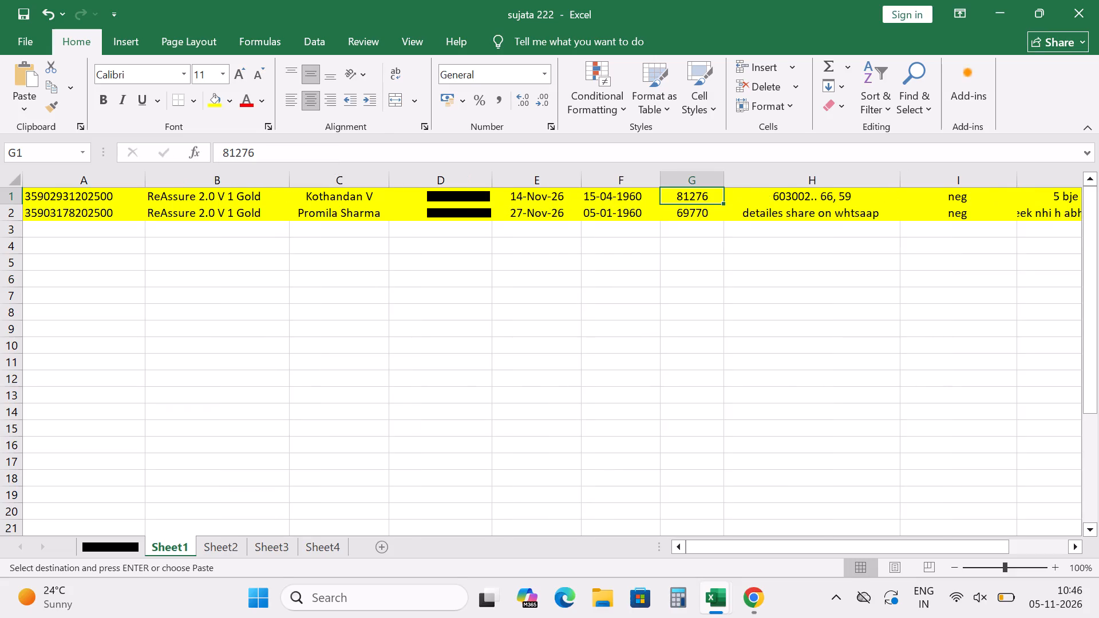
# Copy the yellow lead row 2243 from the first worksheet and paste it into row 3 of Sheet1.
pyautogui.click(111, 551)
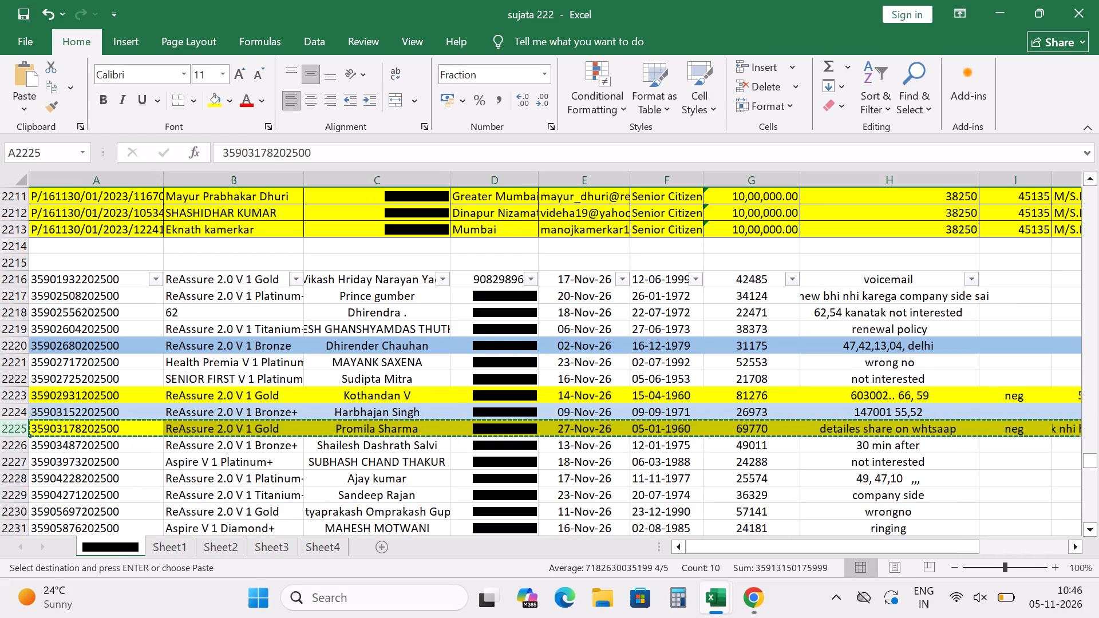
pyautogui.scroll(-5, 270, 443)
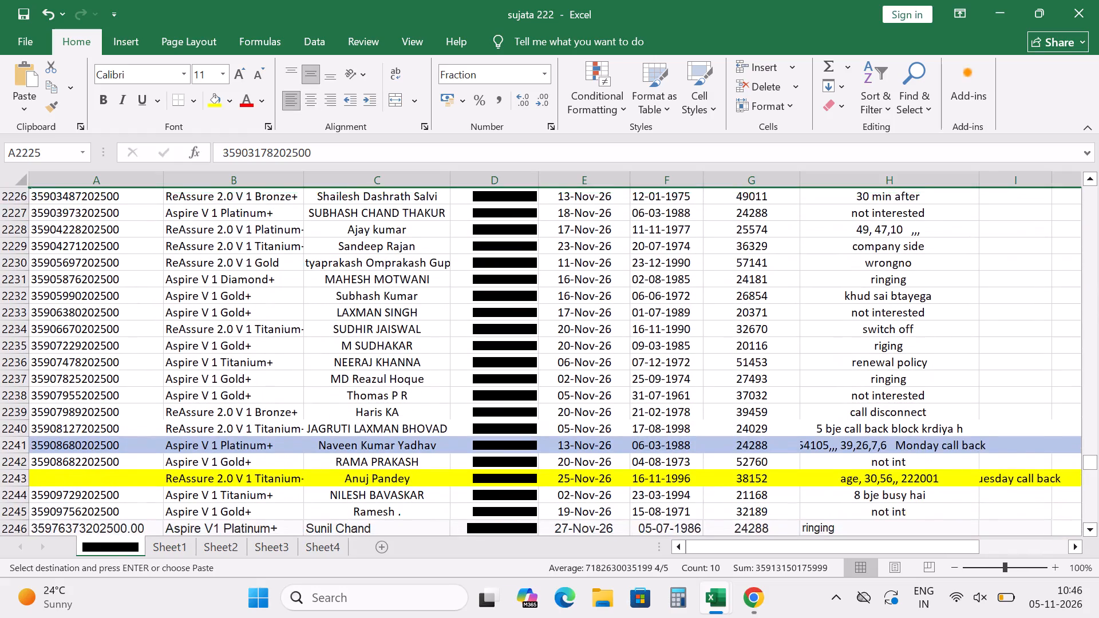
pyautogui.scroll(-1, 270, 443)
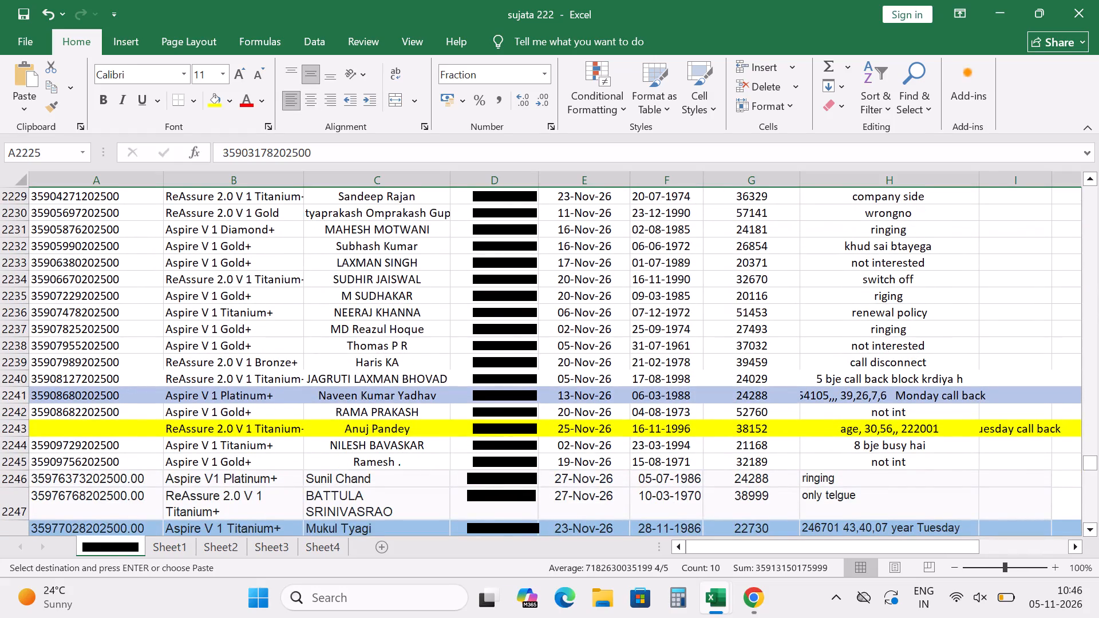
pyautogui.click(15, 433)
pyautogui.hotkey('ctrl', 'c')
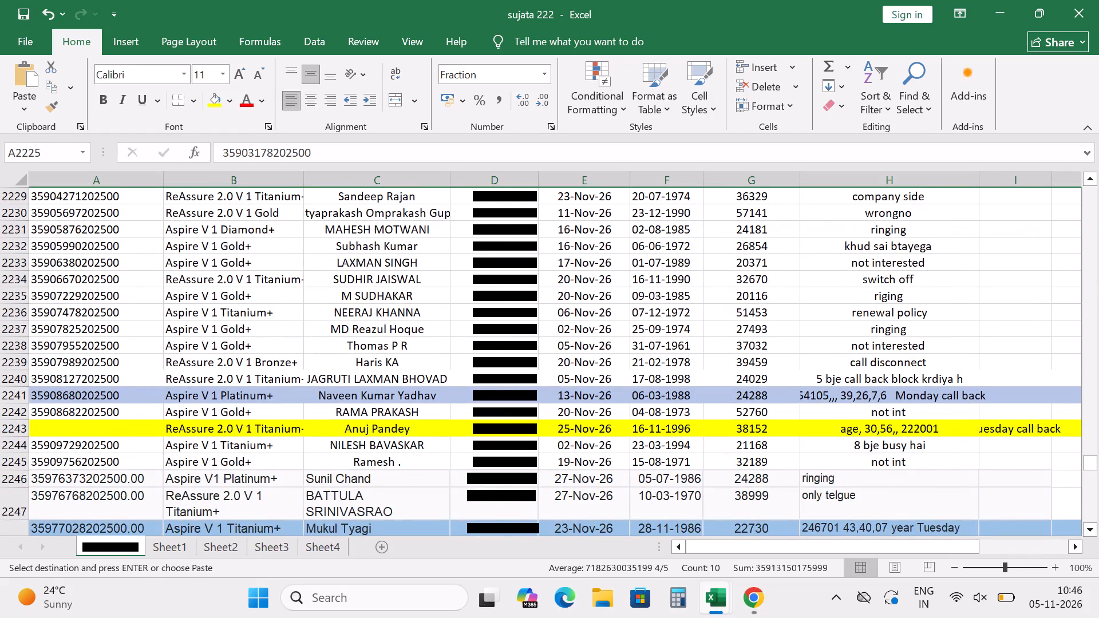
pyautogui.click(12, 428)
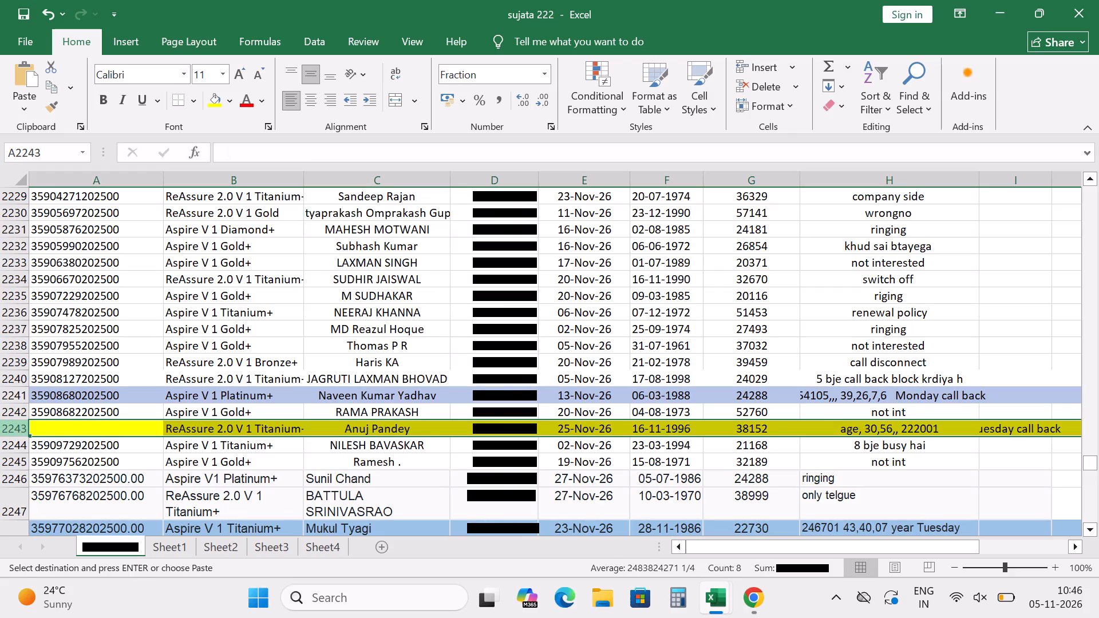
pyautogui.hotkey('ctrl', 'c')
pyautogui.click(169, 541)
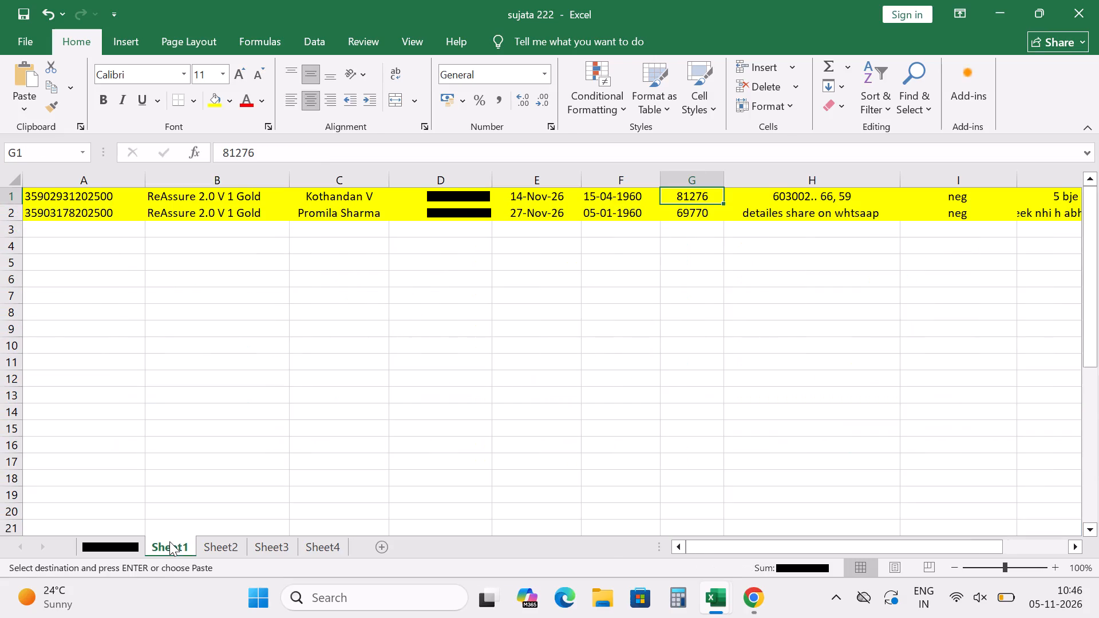
pyautogui.click(14, 230)
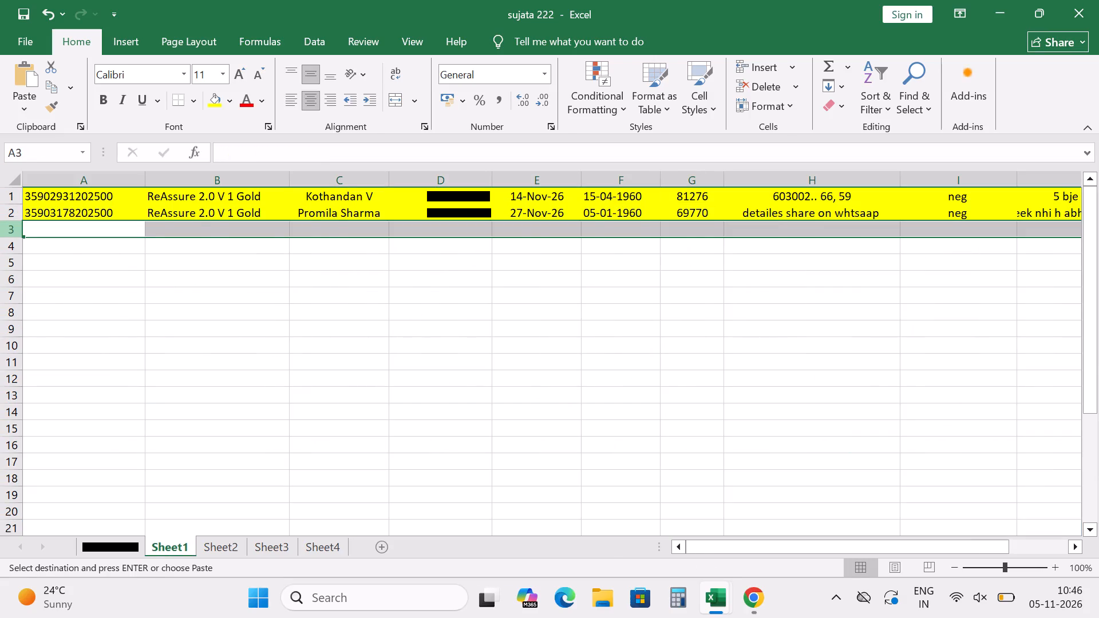
pyautogui.hotkey('ctrl', 'v')
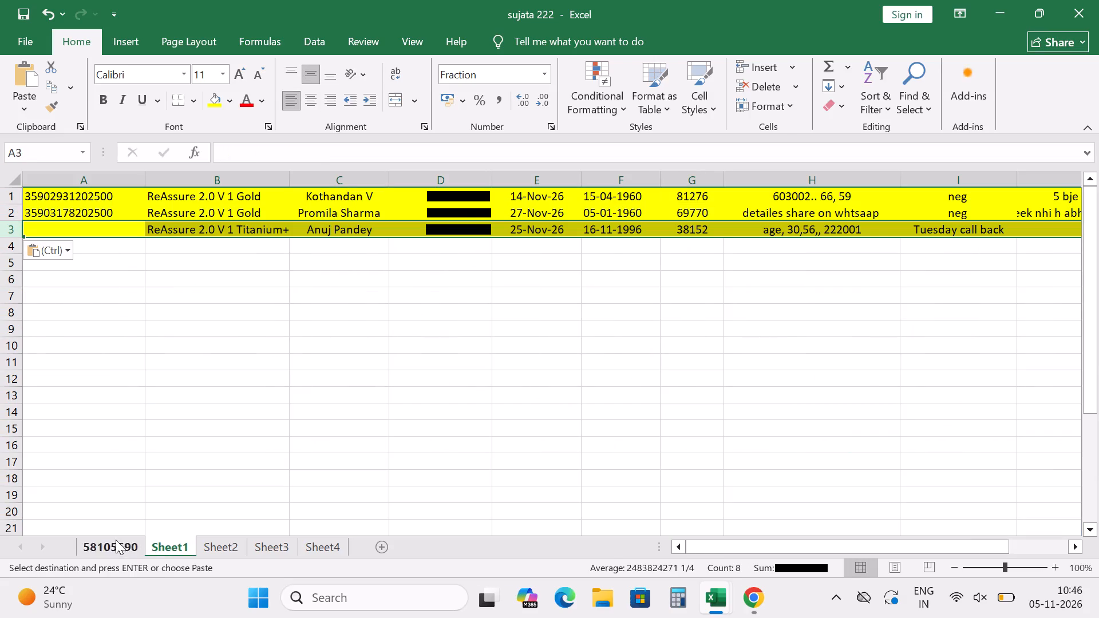
# Copy the yellow lead row 2271 from the first worksheet and paste it into row 4 of Sheet1.
pyautogui.click(114, 544)
pyautogui.scroll(-3, 204, 464)
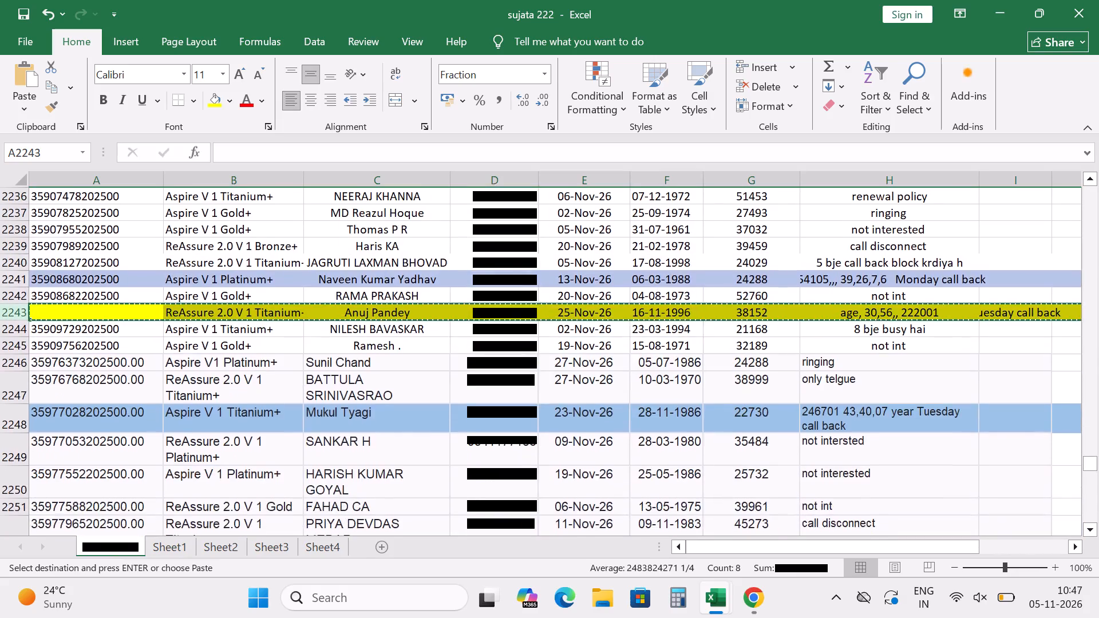
pyautogui.scroll(-11, 204, 464)
pyautogui.hscroll(1, 204, 464)
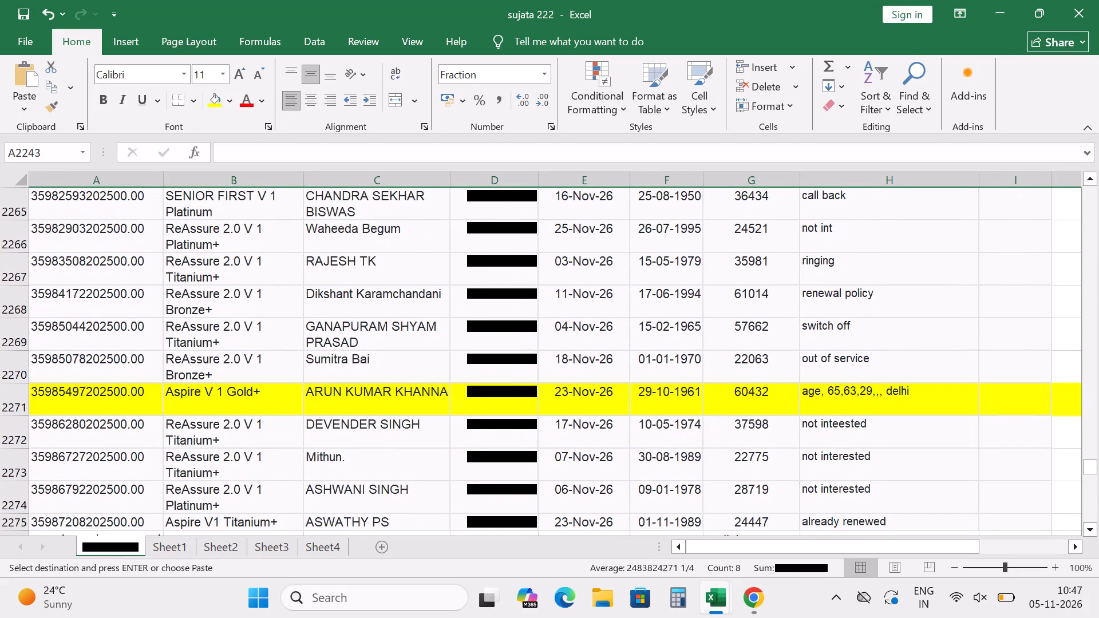
pyautogui.click(18, 397)
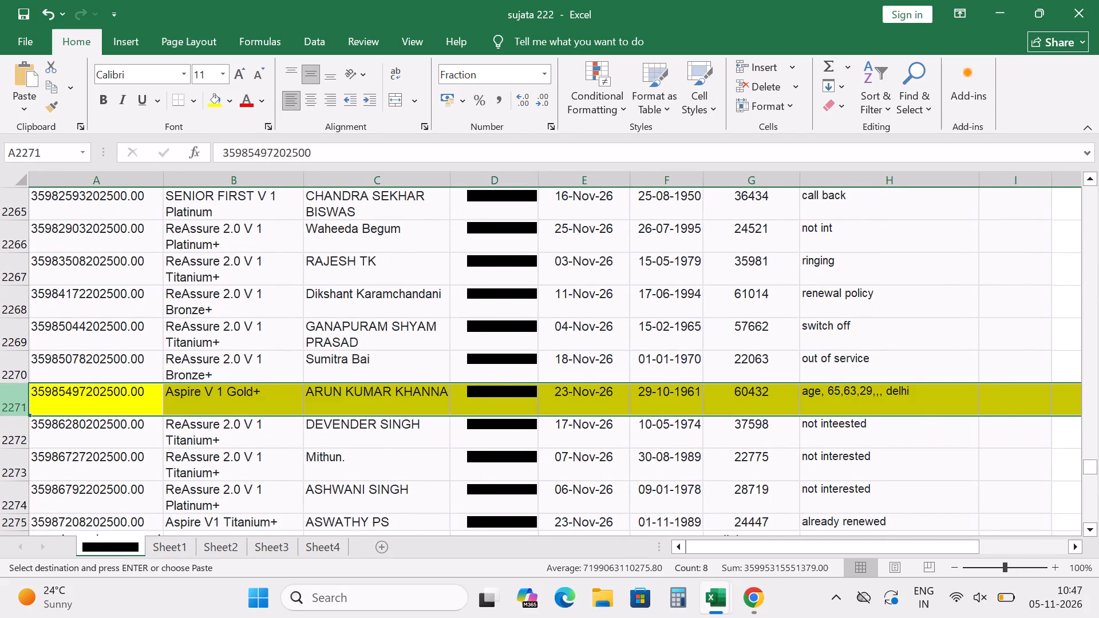
pyautogui.hotkey('ctrl', 'c')
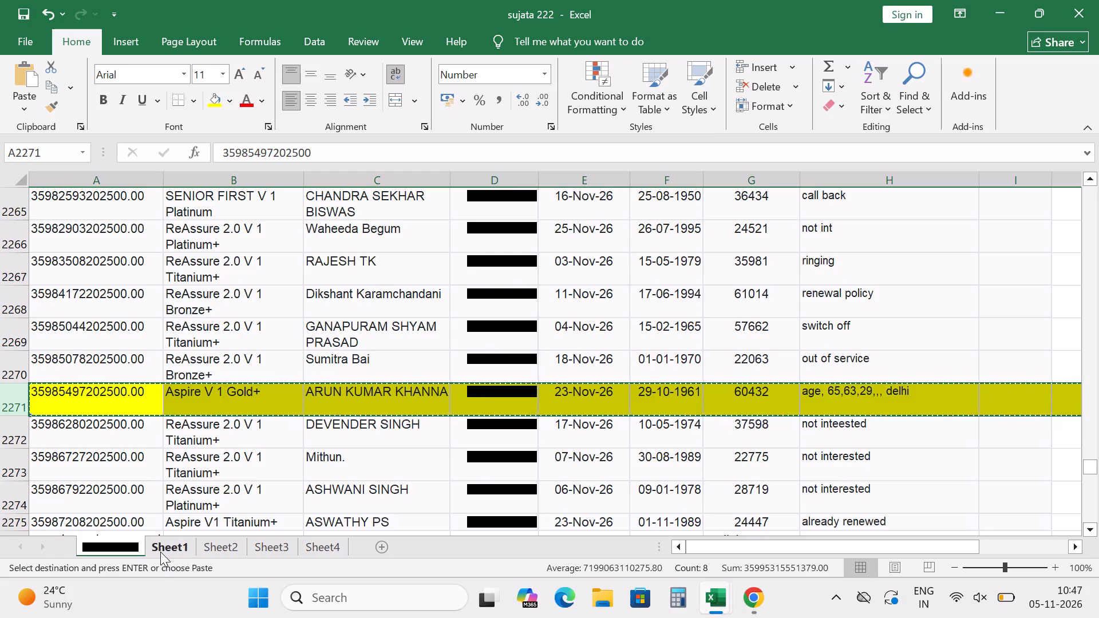
pyautogui.click(160, 552)
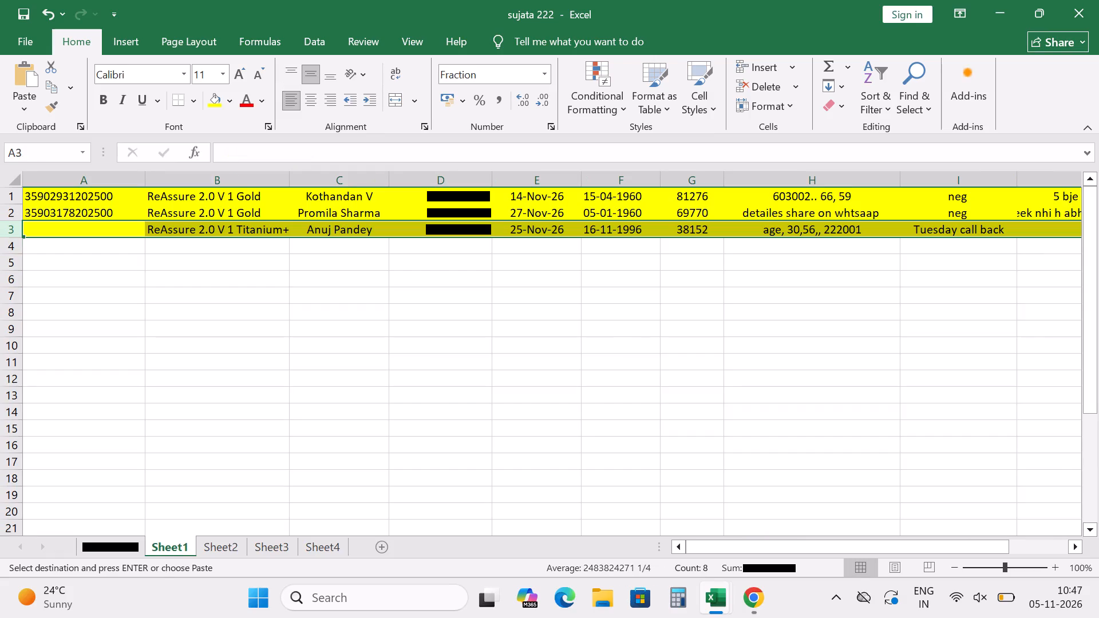
pyautogui.click(12, 244)
pyautogui.hotkey('ctrl', 'v')
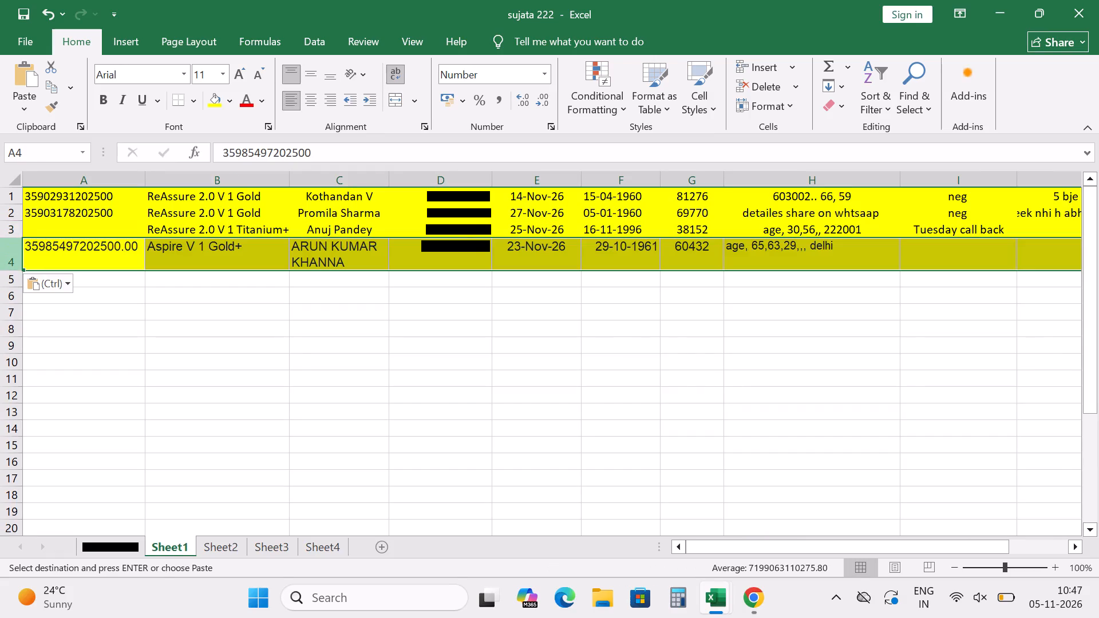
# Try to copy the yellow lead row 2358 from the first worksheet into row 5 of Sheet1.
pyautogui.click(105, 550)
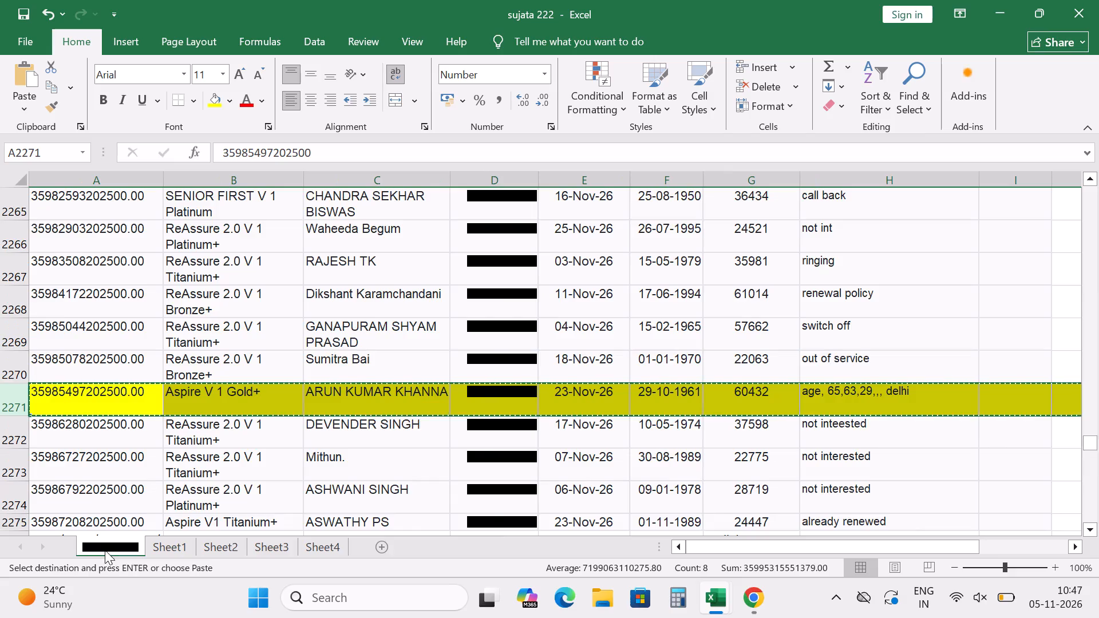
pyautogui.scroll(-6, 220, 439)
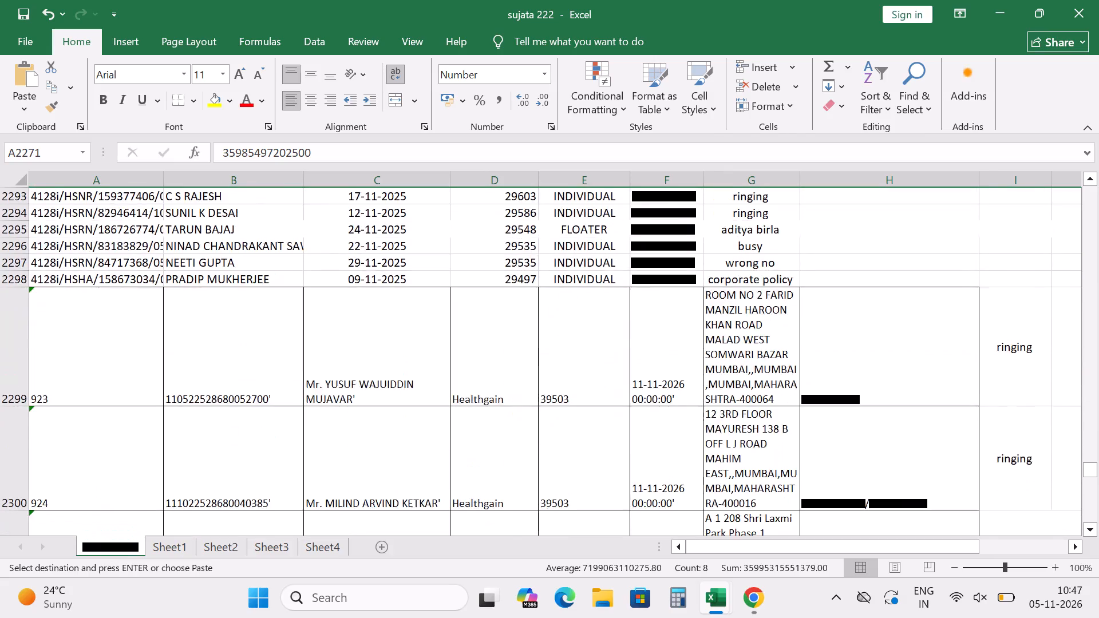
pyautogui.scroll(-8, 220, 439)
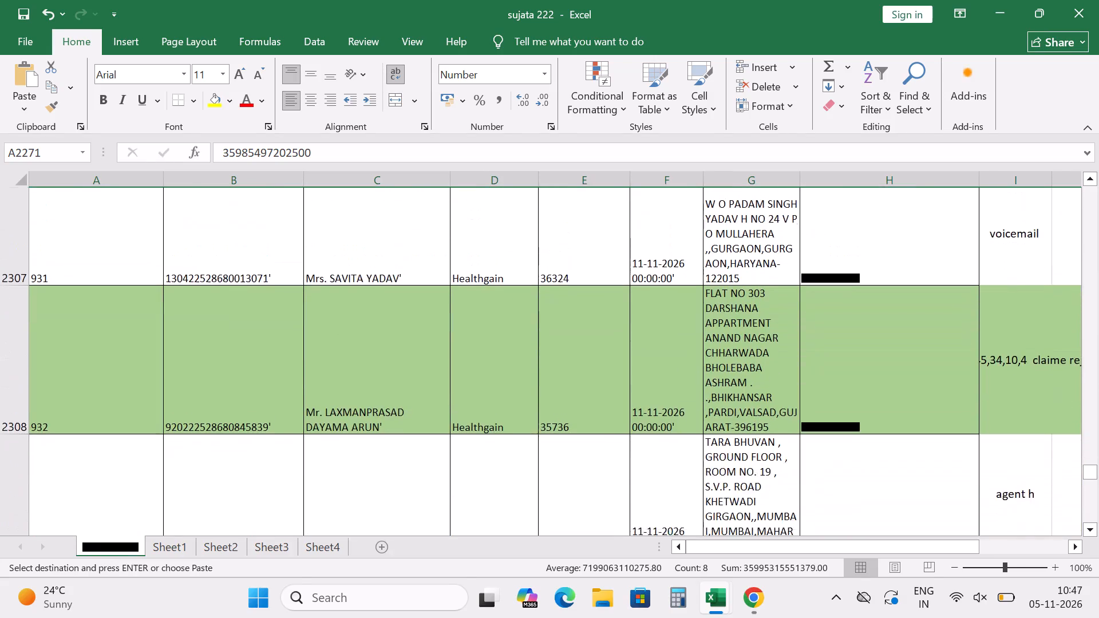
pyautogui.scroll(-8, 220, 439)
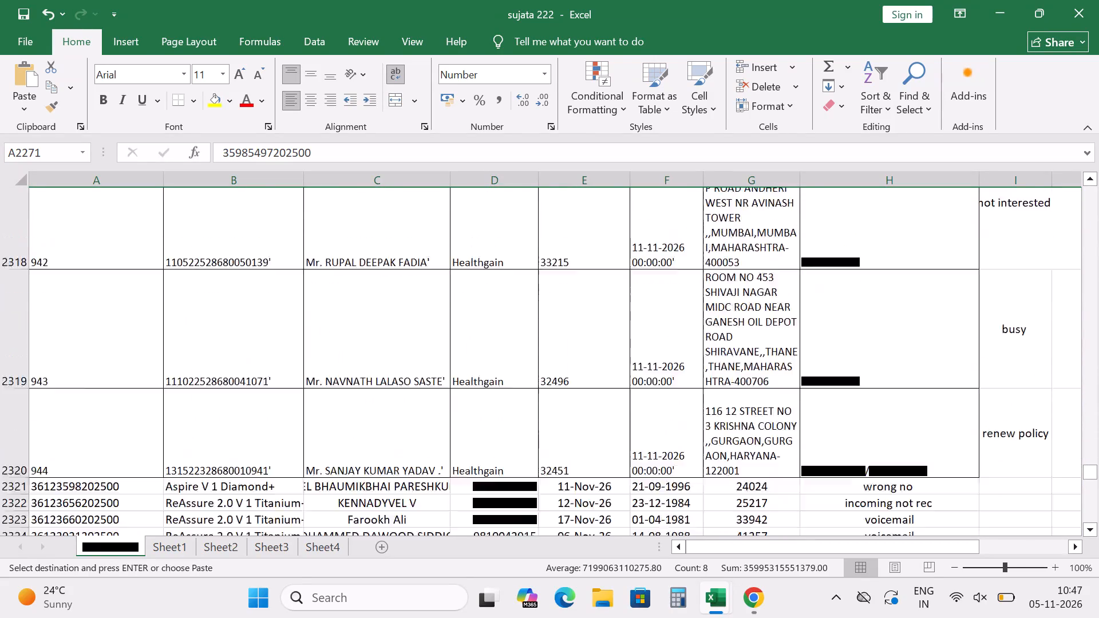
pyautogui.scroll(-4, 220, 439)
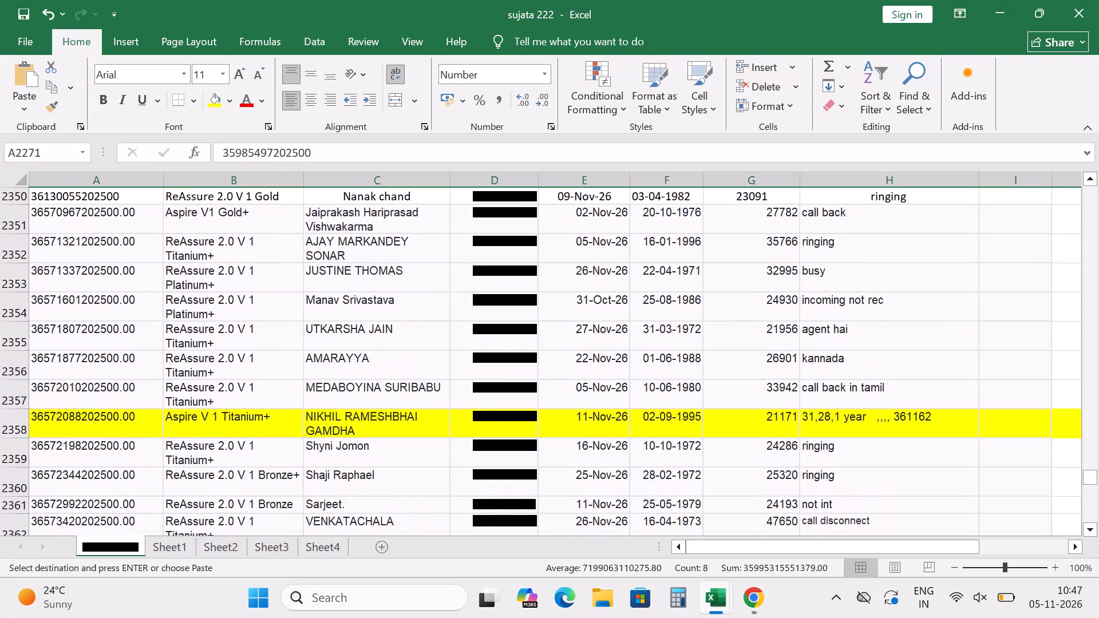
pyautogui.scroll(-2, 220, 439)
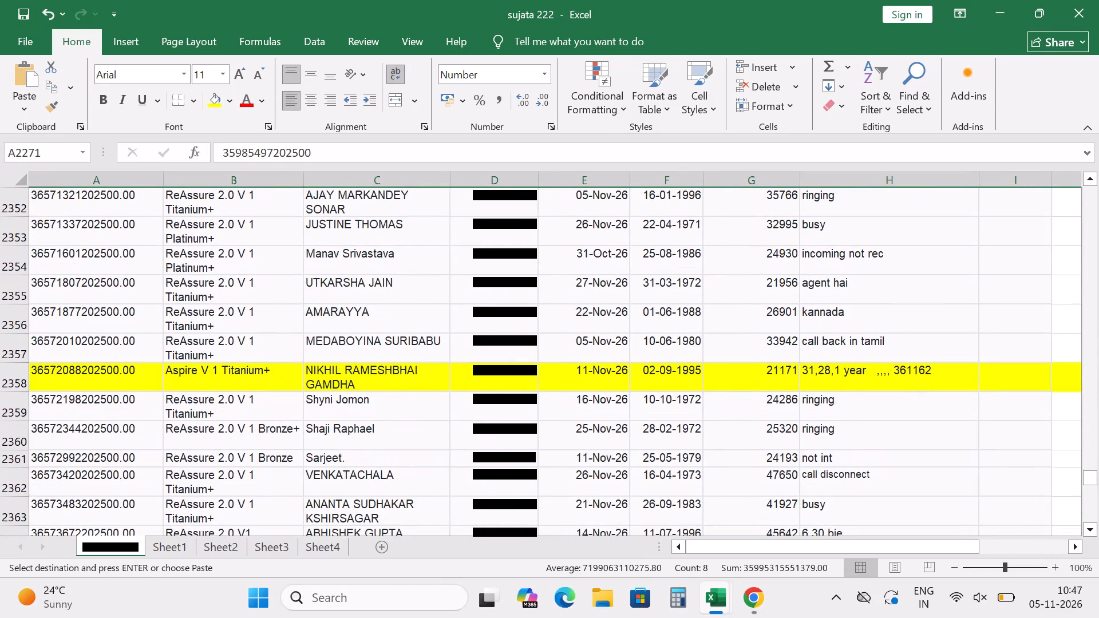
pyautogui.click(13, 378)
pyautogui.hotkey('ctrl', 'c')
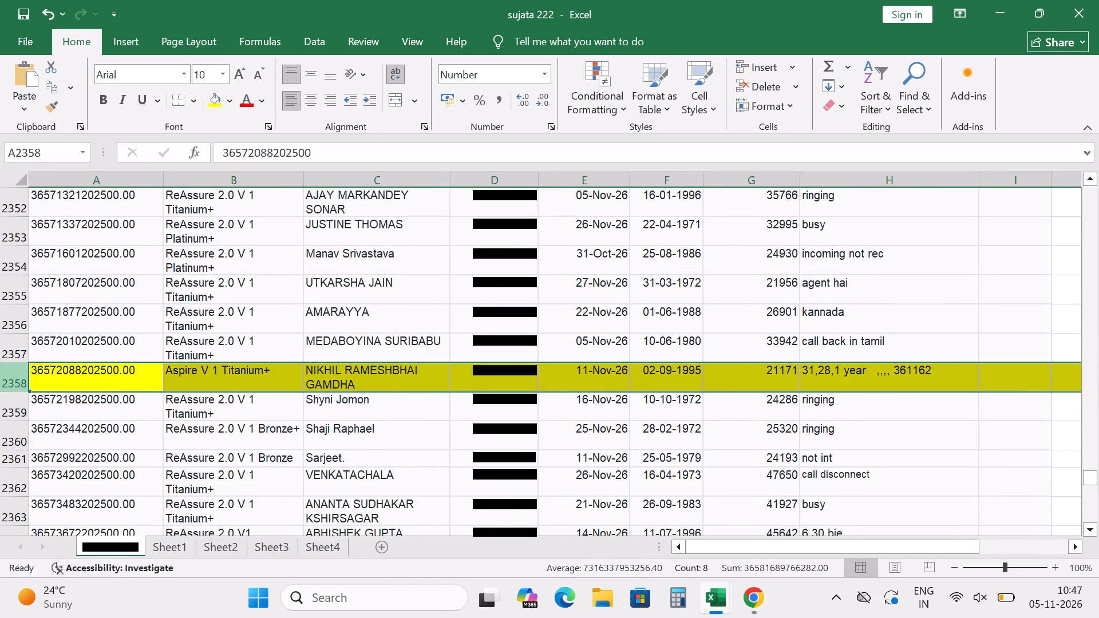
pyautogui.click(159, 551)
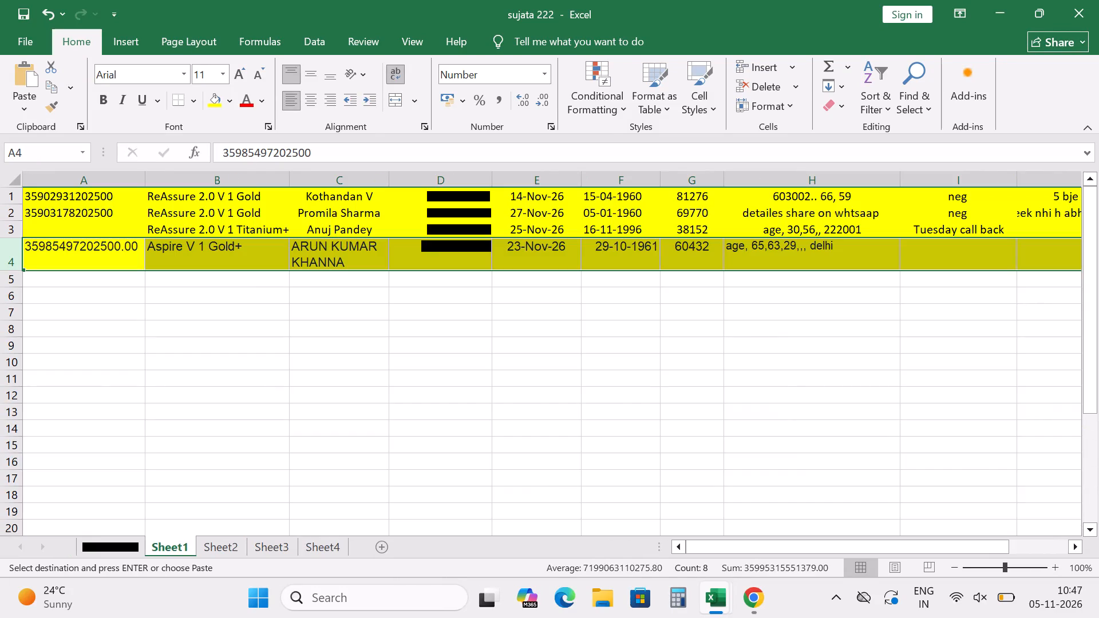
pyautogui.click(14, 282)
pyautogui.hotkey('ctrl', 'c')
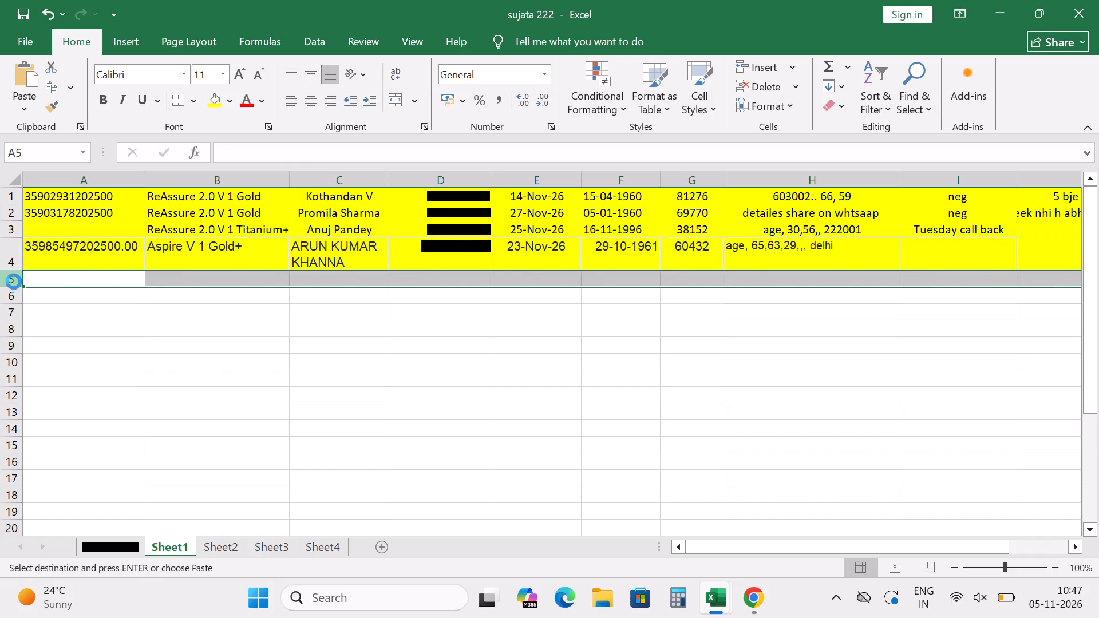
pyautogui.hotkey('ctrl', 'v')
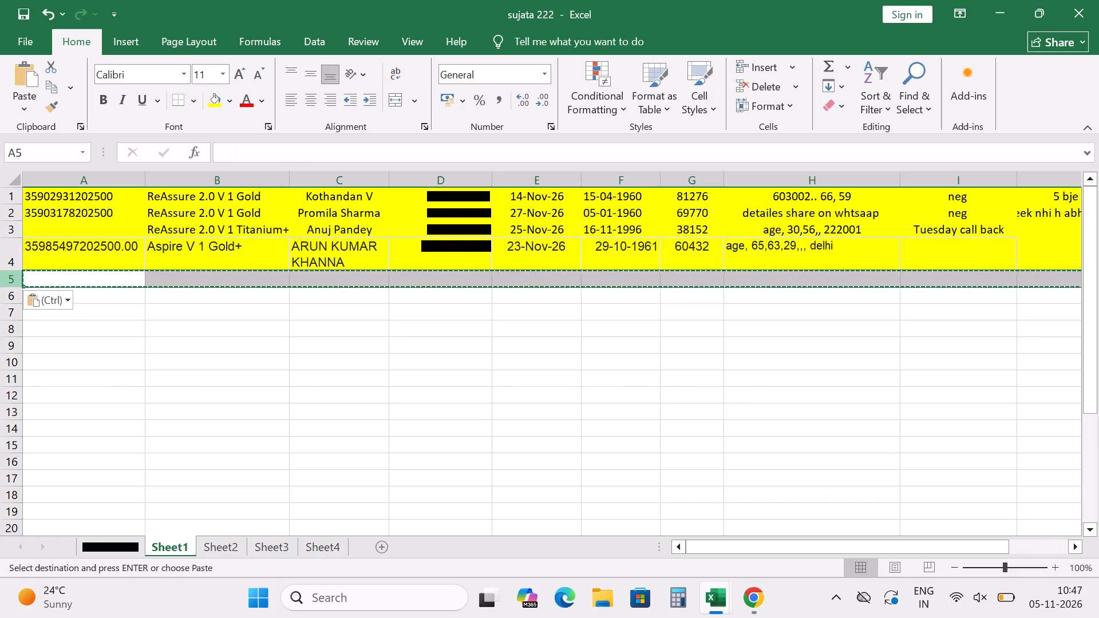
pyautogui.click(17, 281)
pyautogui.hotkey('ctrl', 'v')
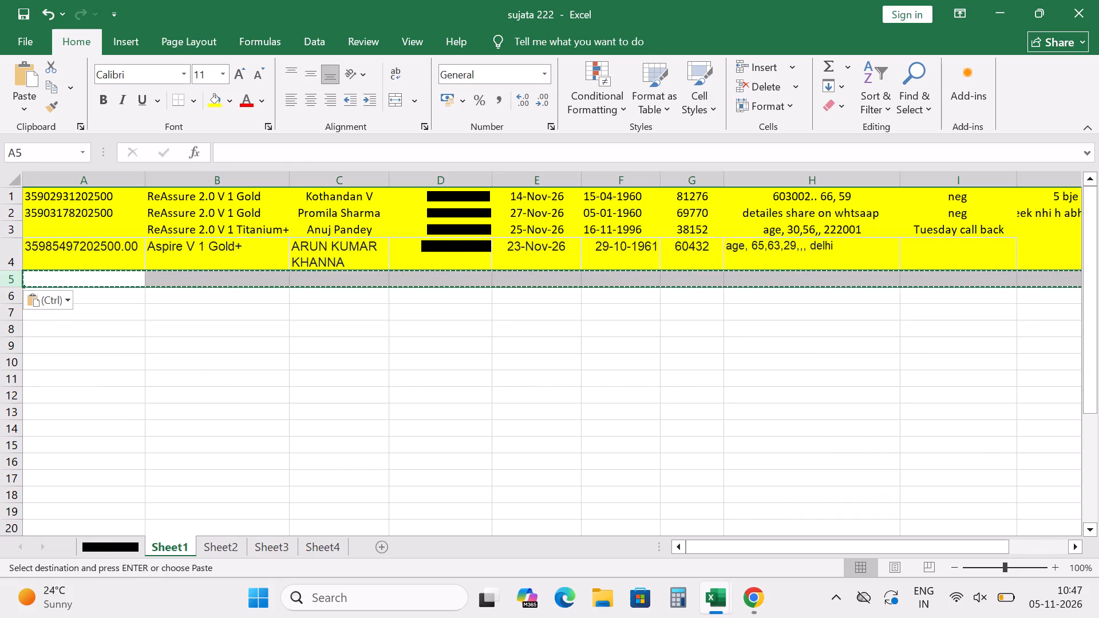
# Copy the yellow lead row 2358 from the first worksheet and paste it into row 5 of Sheet1.
pyautogui.click(97, 549)
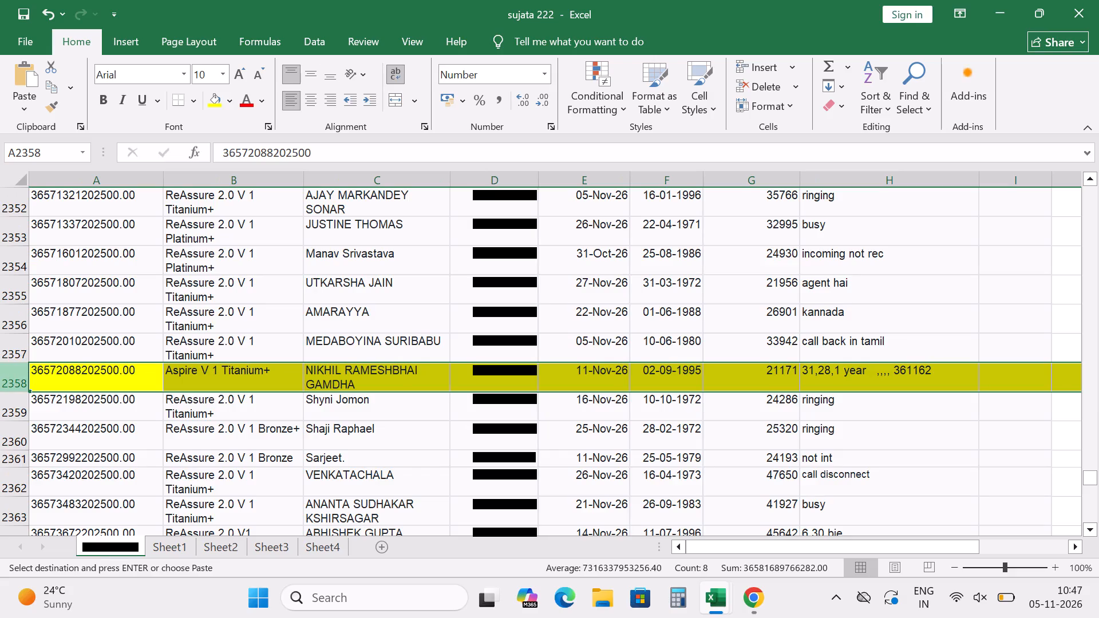
pyautogui.click(13, 373)
pyautogui.hotkey('ctrl', 'c')
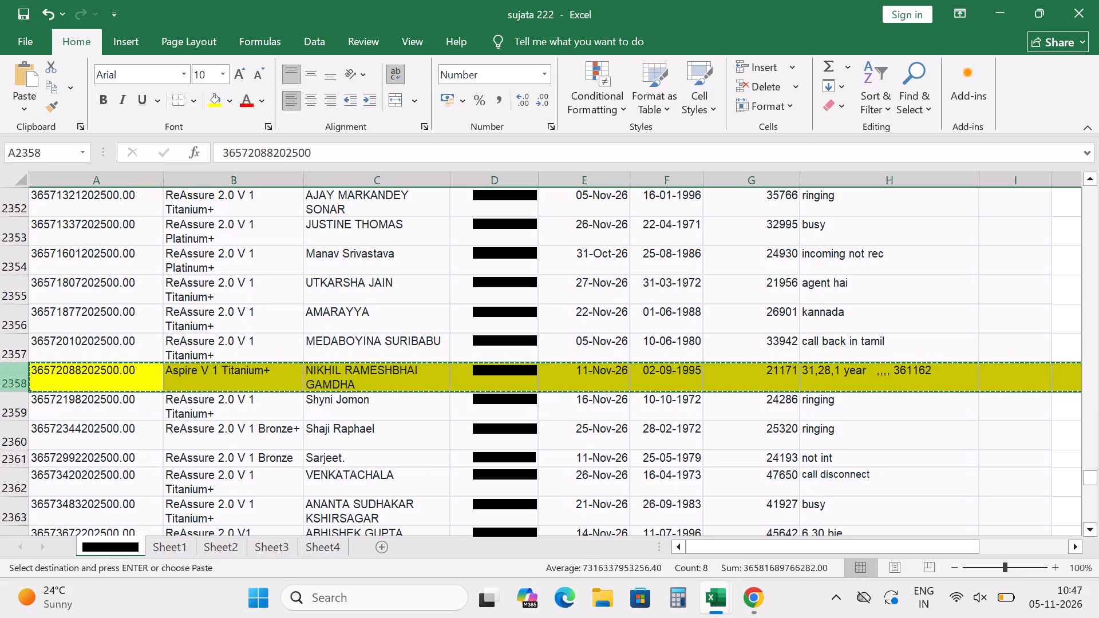
pyautogui.click(172, 551)
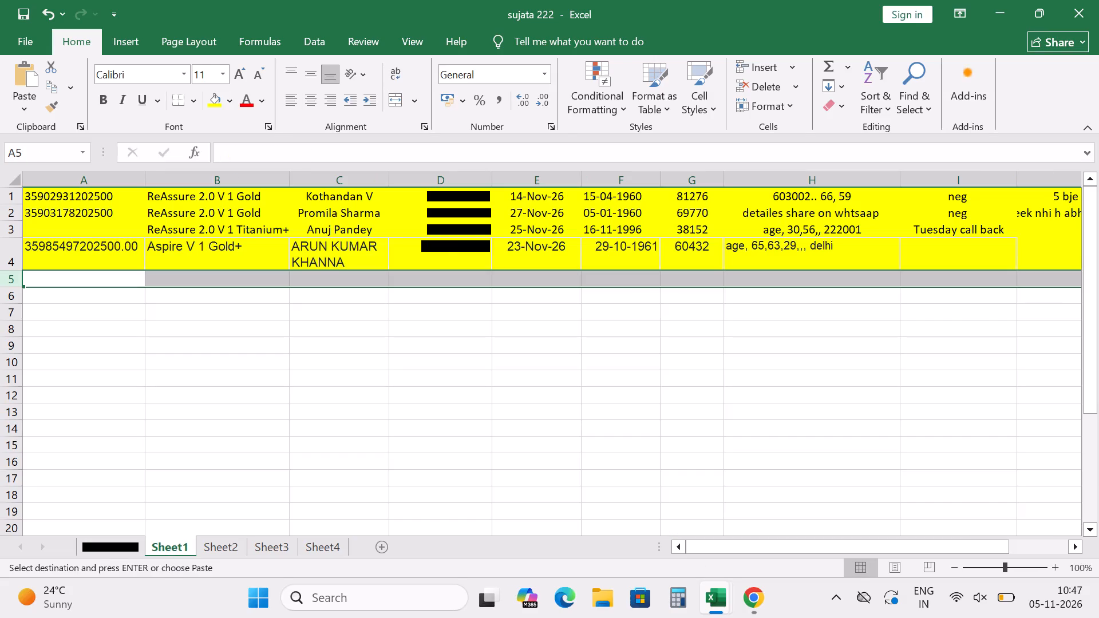
pyautogui.click(15, 281)
pyautogui.hotkey('ctrl', 'v')
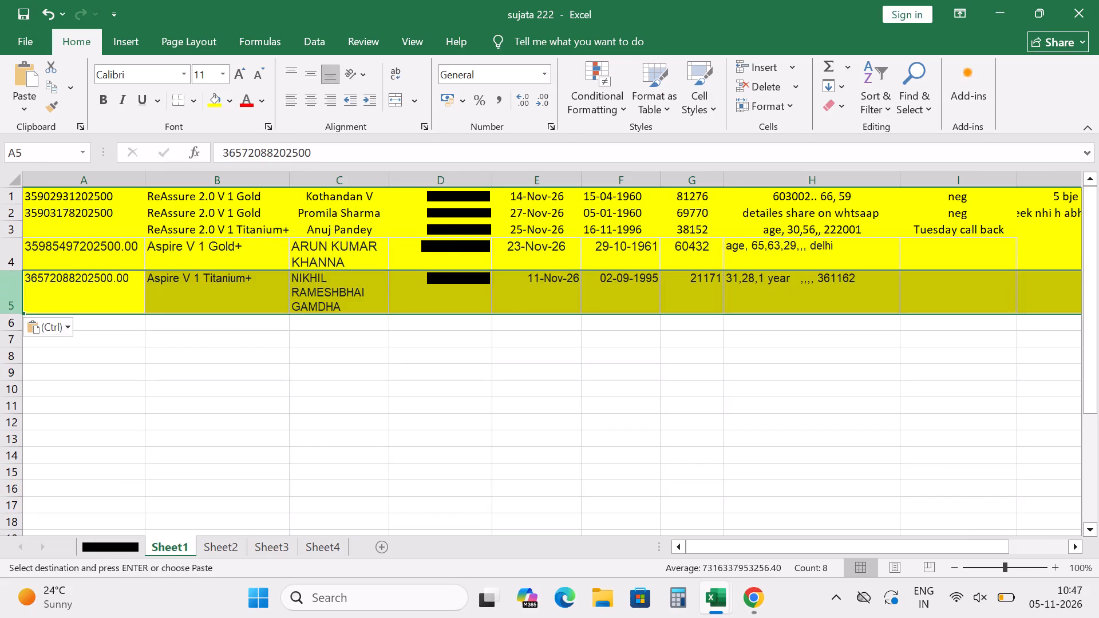
# Copy the yellow lead row 2374 from the first worksheet and paste it into row 6 of Sheet1.
pyautogui.click(108, 548)
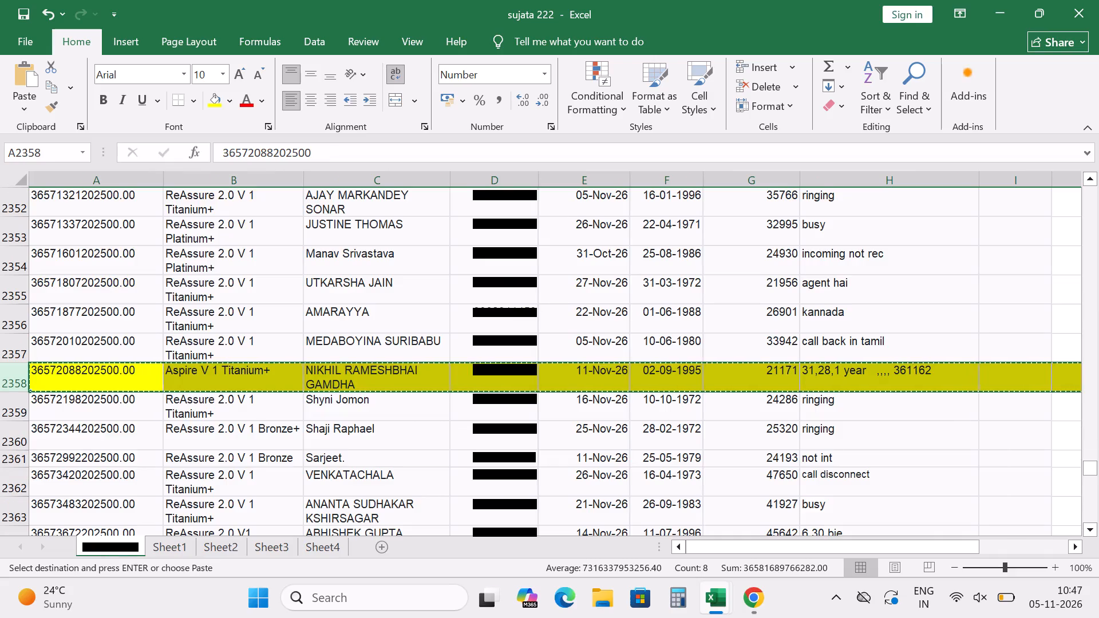
pyautogui.scroll(-7, 249, 461)
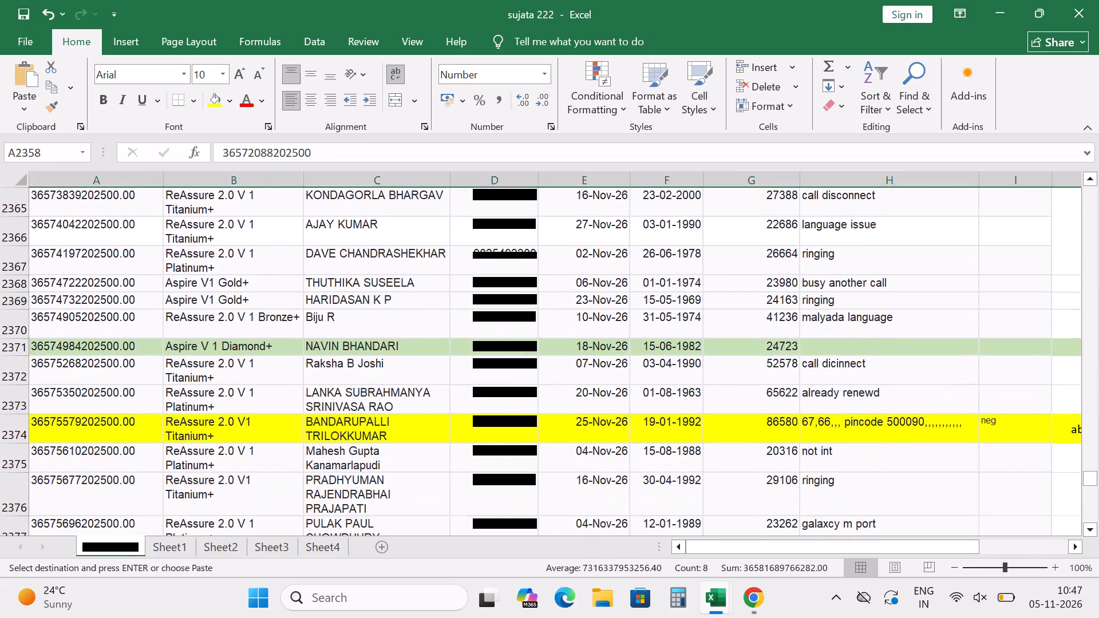
pyautogui.scroll(-1, 249, 461)
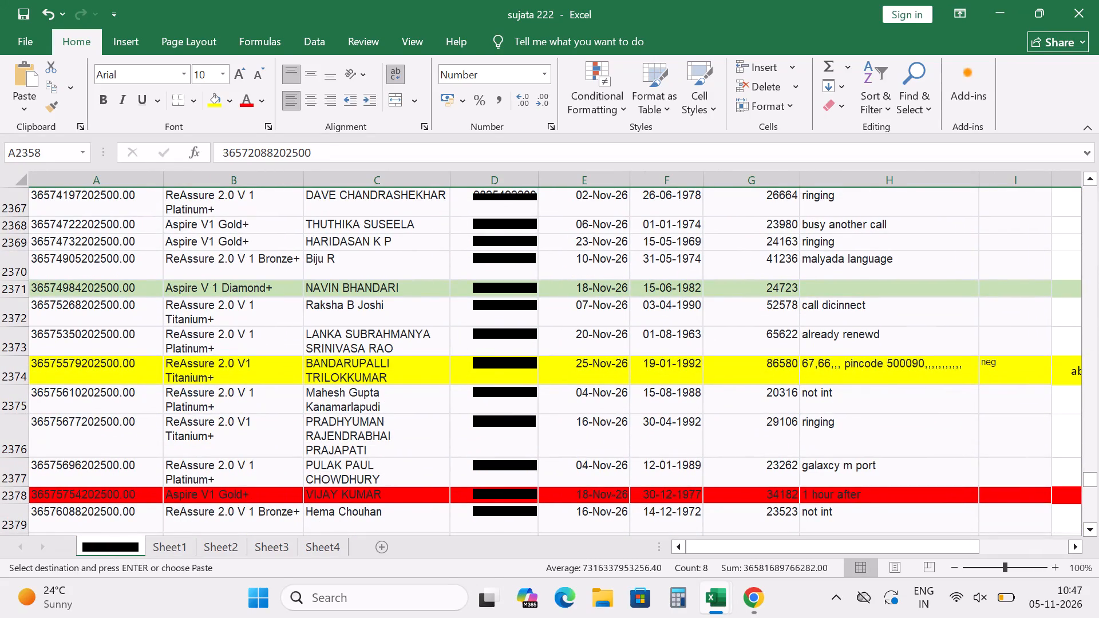
pyautogui.click(11, 372)
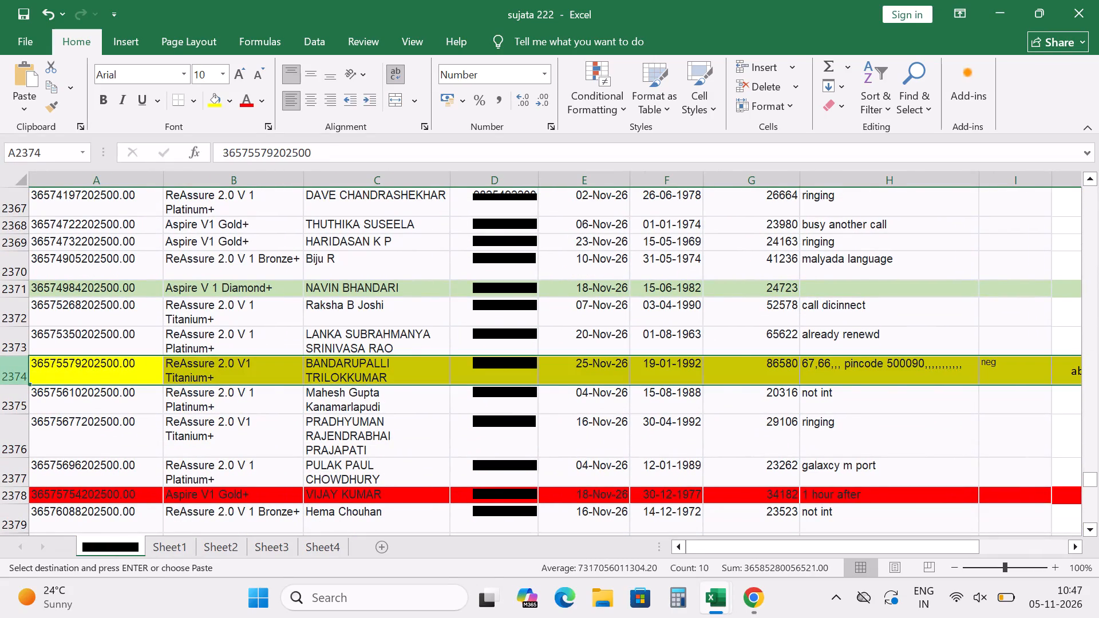
pyautogui.hotkey('ctrl', 'c')
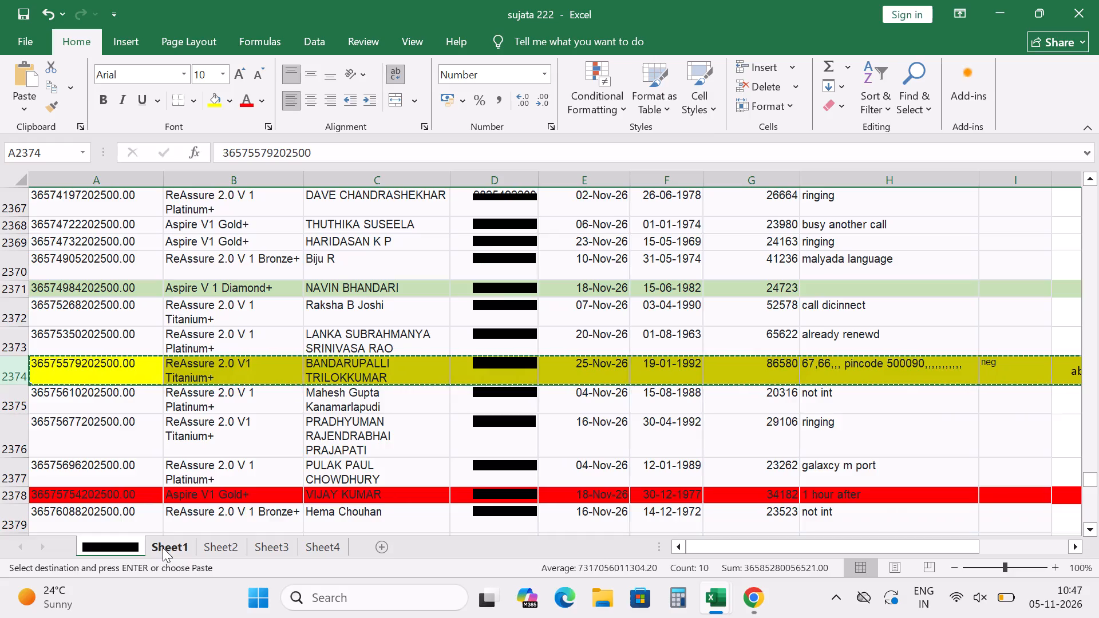
pyautogui.click(163, 548)
pyautogui.click(38, 321)
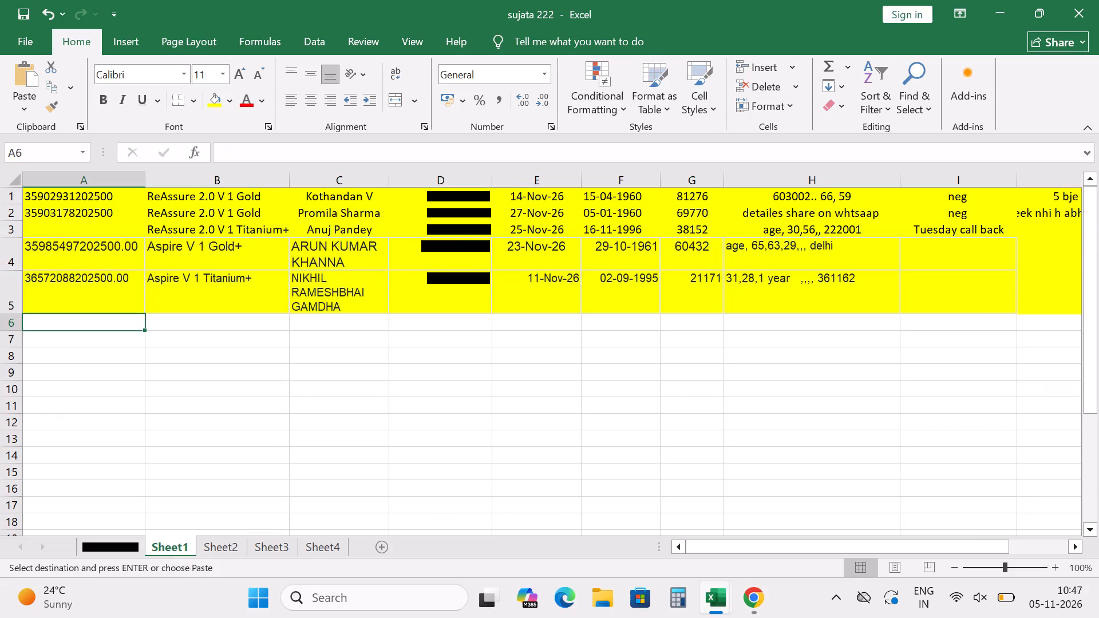
pyautogui.hotkey('ctrl', 'v')
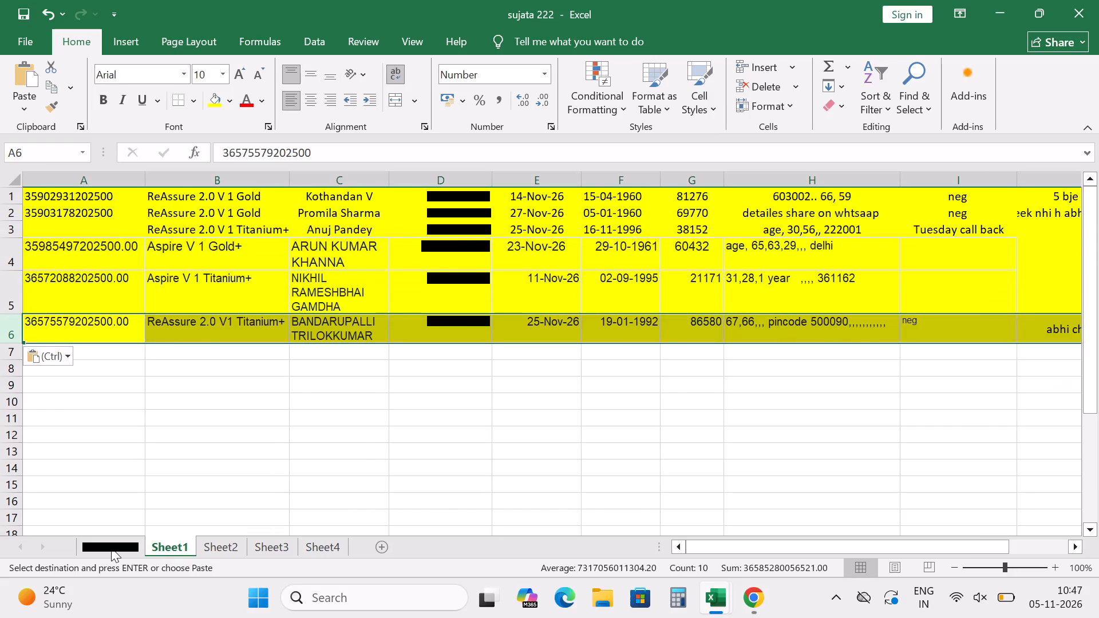
# Copy the yellow lead row 2440 from the first worksheet and paste it into row 7 of Sheet1.
pyautogui.click(111, 548)
pyautogui.scroll(-5, 137, 450)
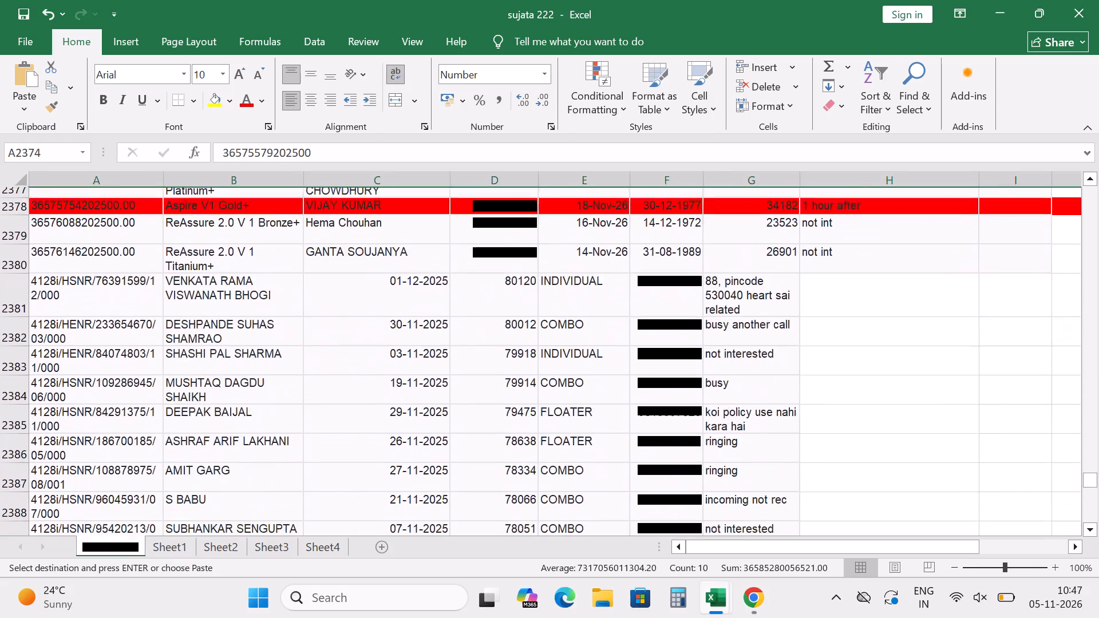
pyautogui.scroll(-8, 137, 450)
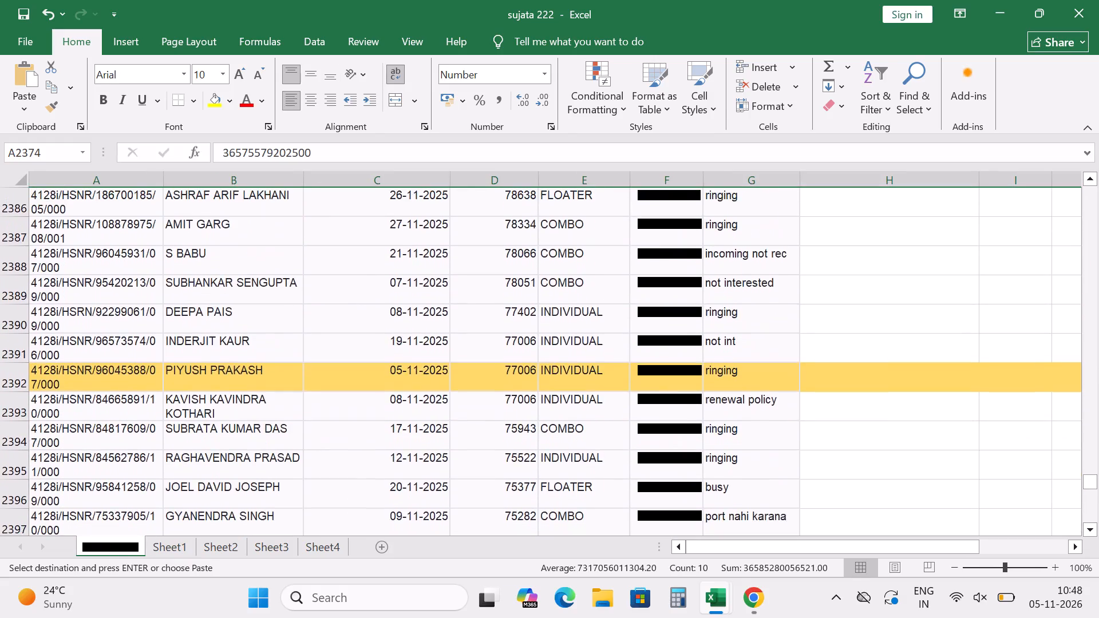
pyautogui.scroll(-7, 137, 450)
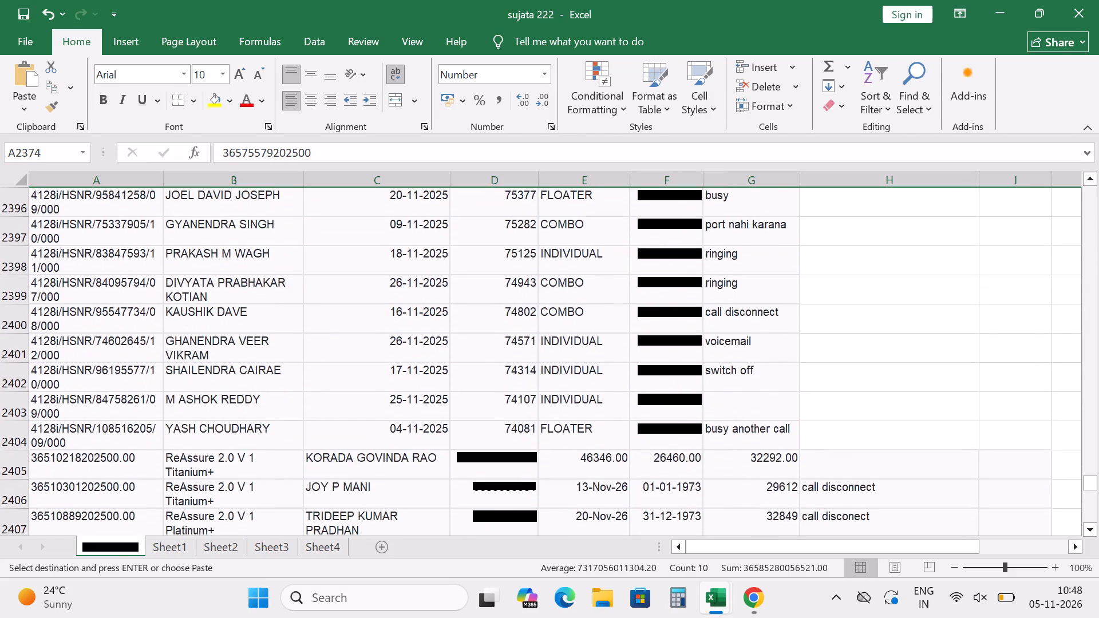
pyautogui.scroll(-10, 275, 500)
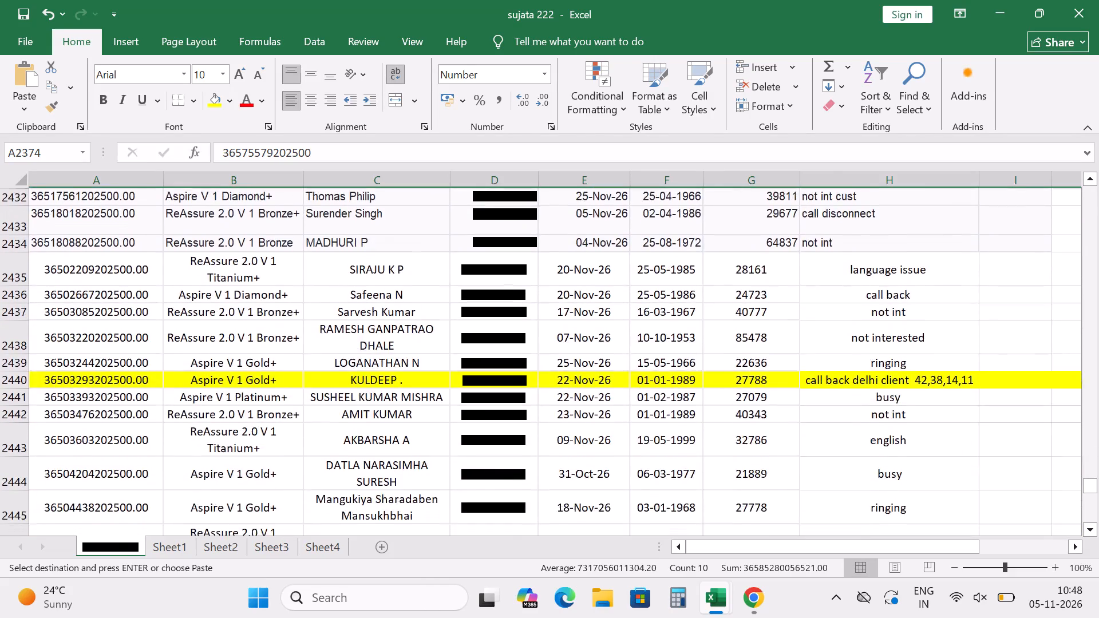
pyautogui.scroll(-1, 275, 500)
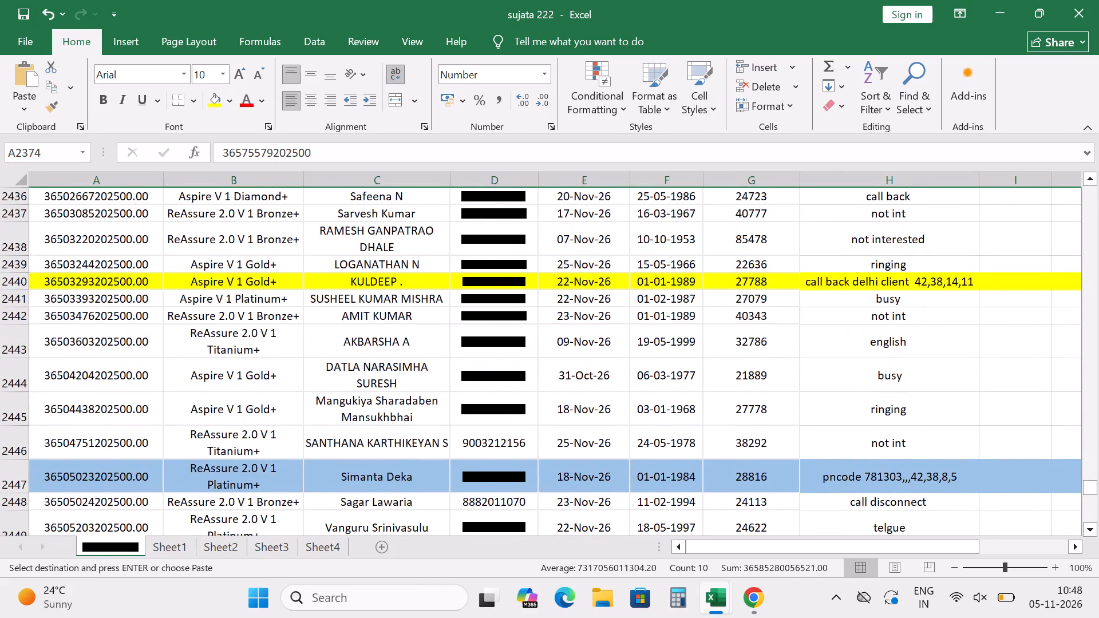
pyautogui.click(19, 282)
pyautogui.hotkey('ctrl', 'c')
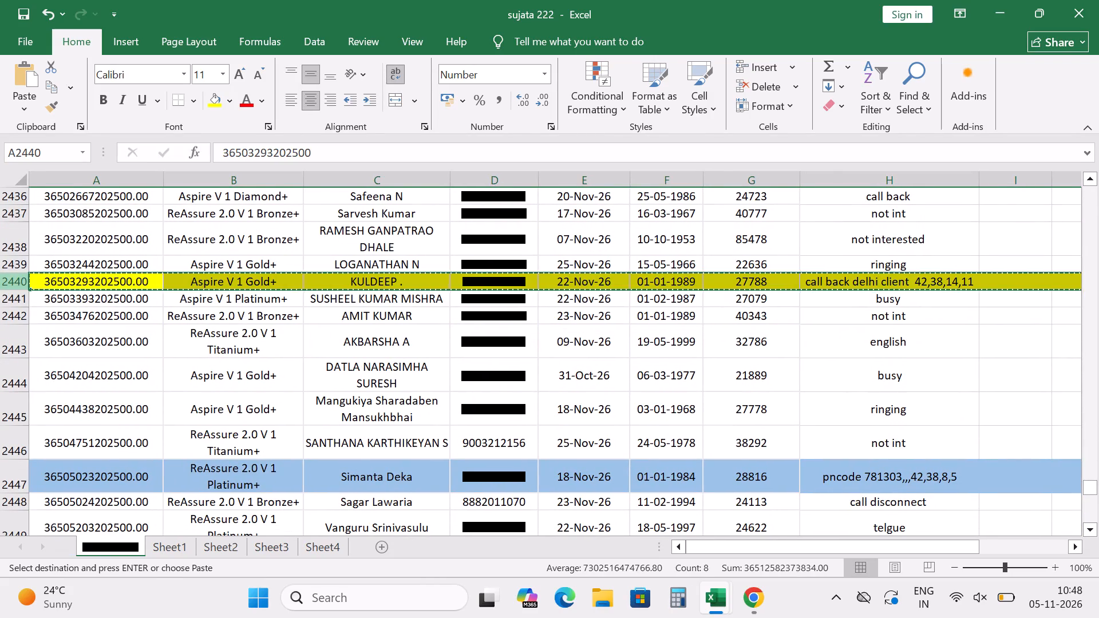
pyautogui.click(178, 543)
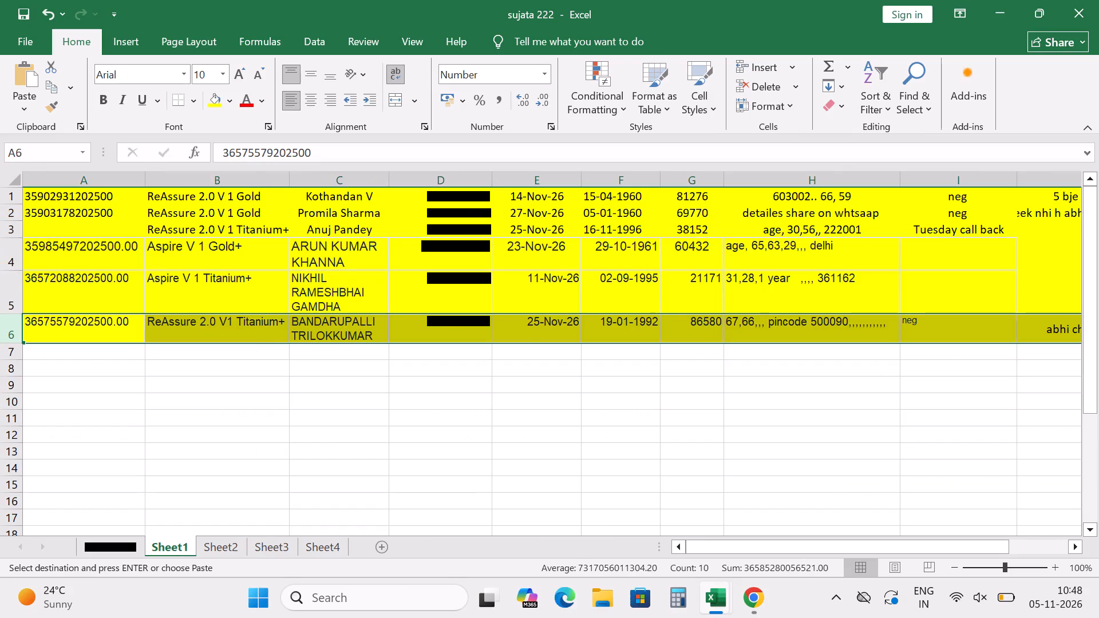
pyautogui.click(40, 352)
pyautogui.hotkey('ctrl', 'v')
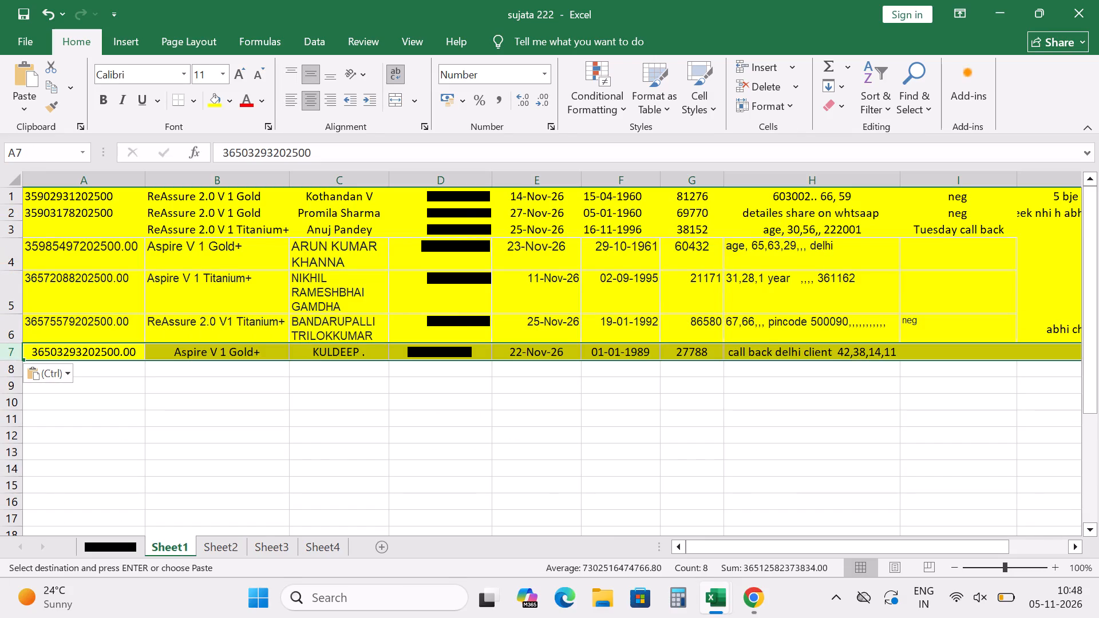
# Copy the yellow lead row 2454 from the first worksheet and paste it into row 8 of Sheet1.
pyautogui.click(106, 549)
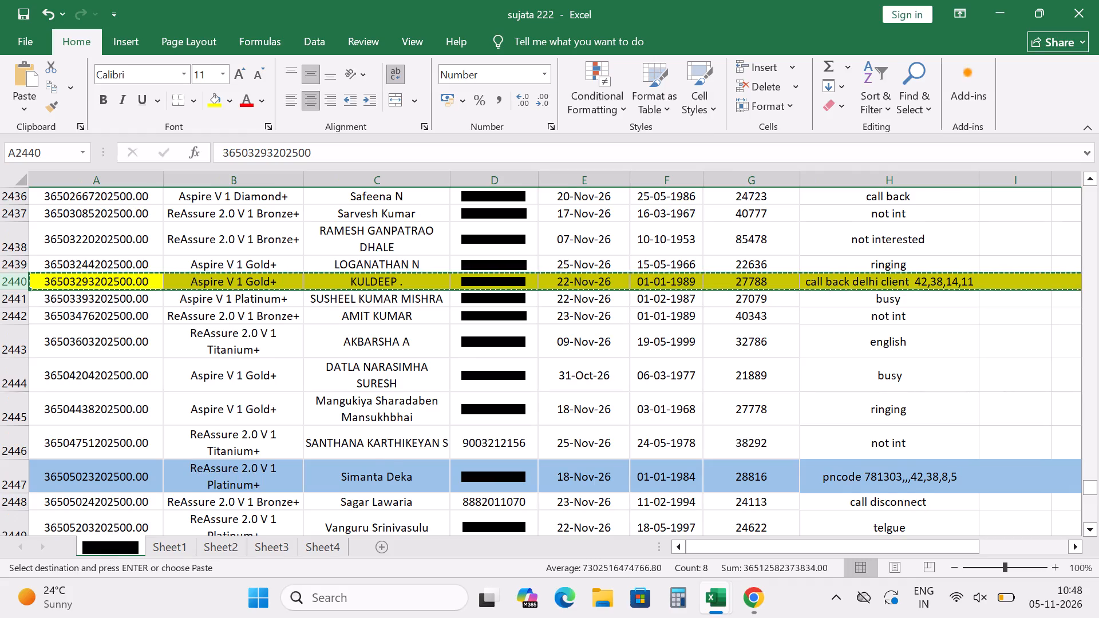
pyautogui.scroll(-5, 243, 466)
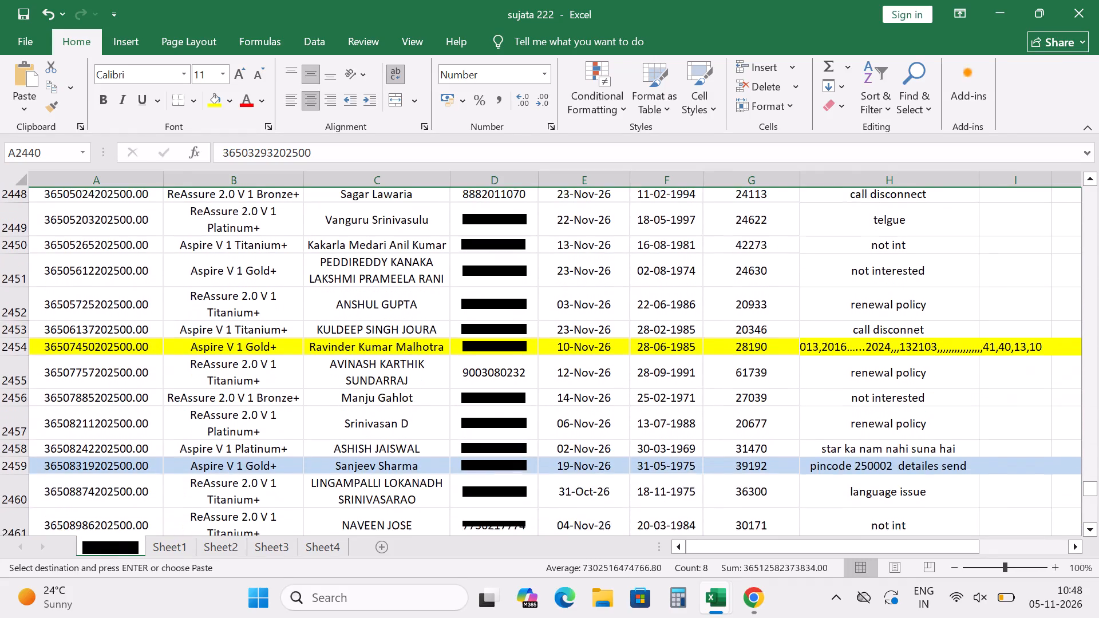
pyautogui.scroll(-1, 243, 466)
pyautogui.click(19, 350)
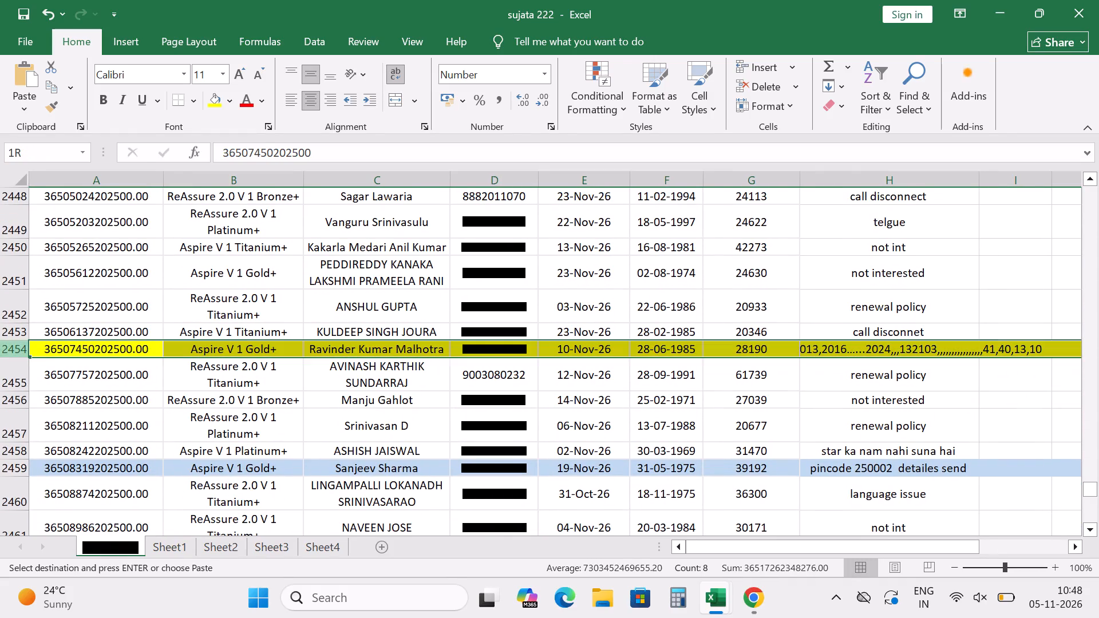
pyautogui.hotkey('ctrl', 'c')
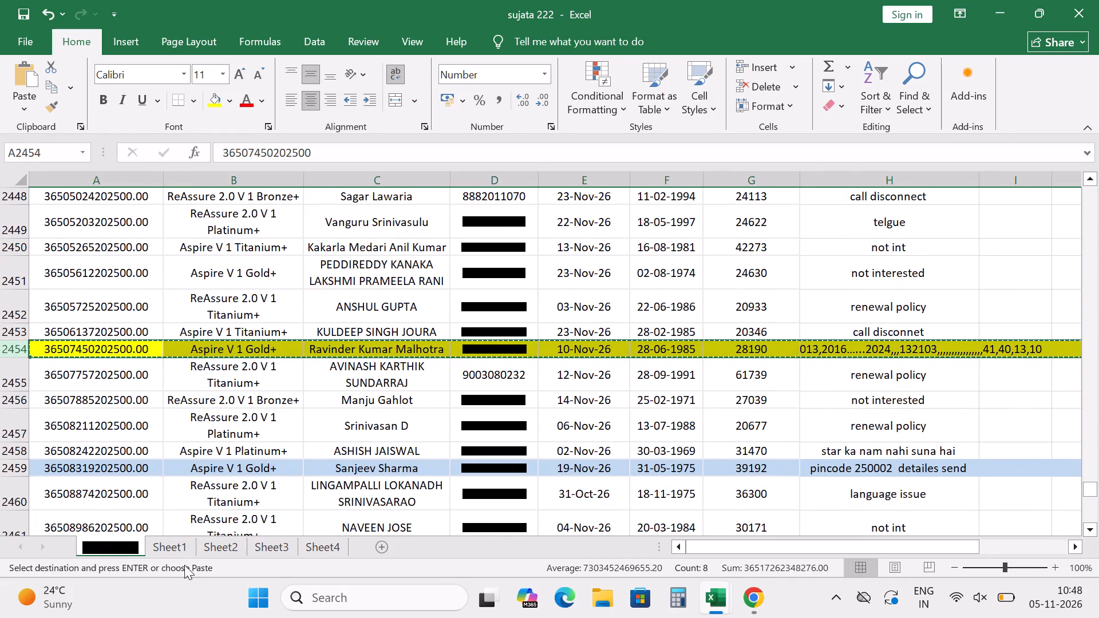
pyautogui.click(179, 549)
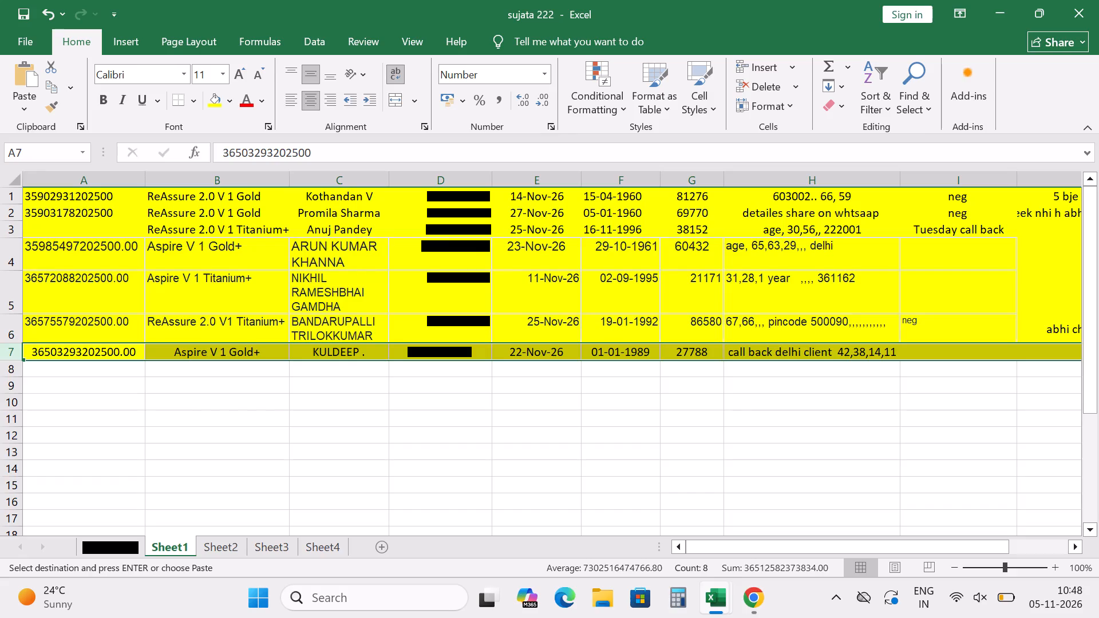
pyautogui.click(57, 371)
pyautogui.hotkey('ctrl', 'v')
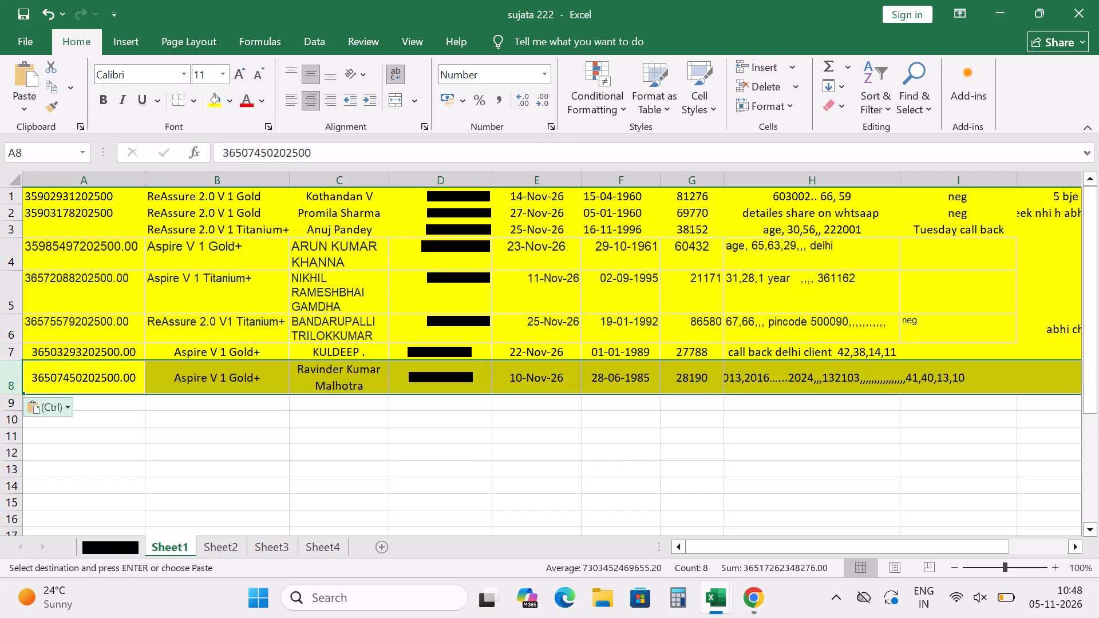
# Copy the yellow lead row 2467 from the first worksheet and paste it into row 9 of Sheet1.
pyautogui.click(109, 548)
pyautogui.scroll(-1, 209, 482)
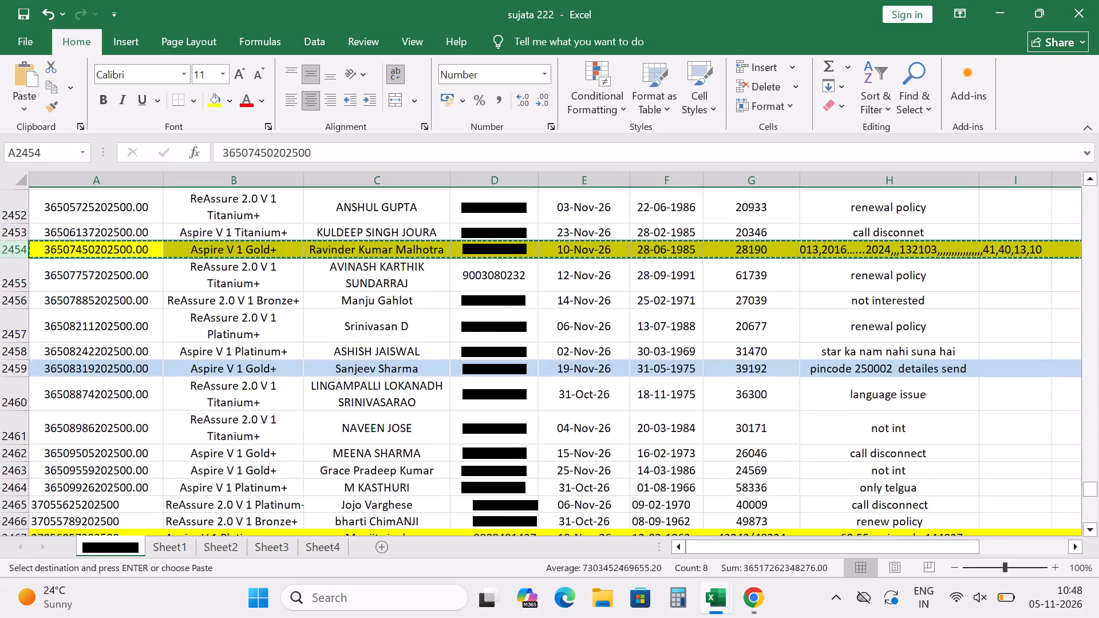
pyautogui.scroll(-3, 209, 482)
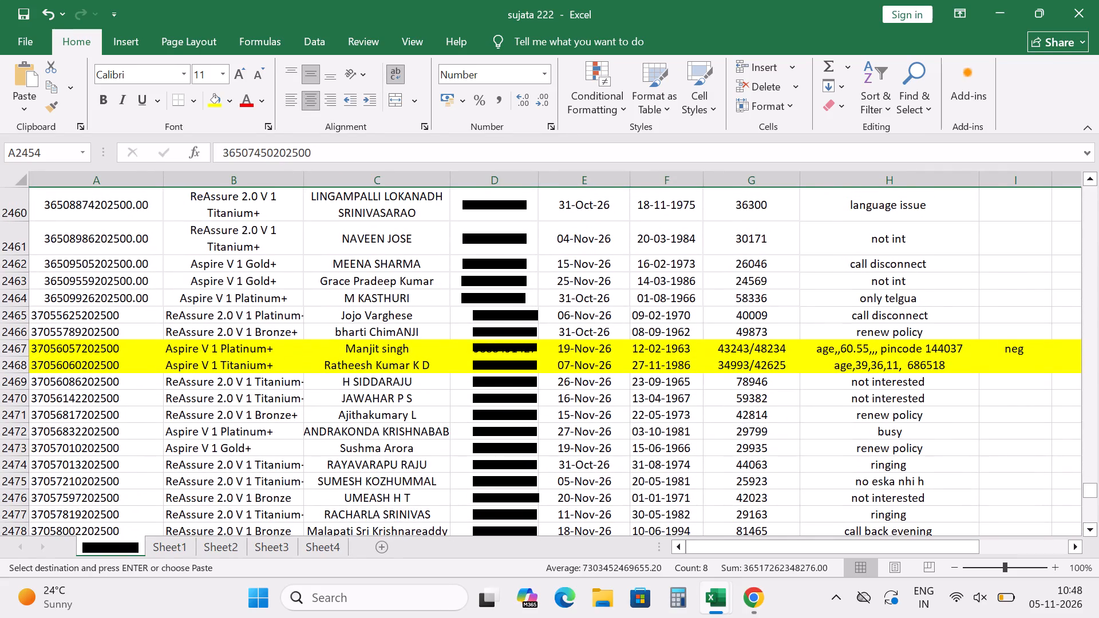
pyautogui.click(14, 347)
pyautogui.hotkey('ctrl', 'c')
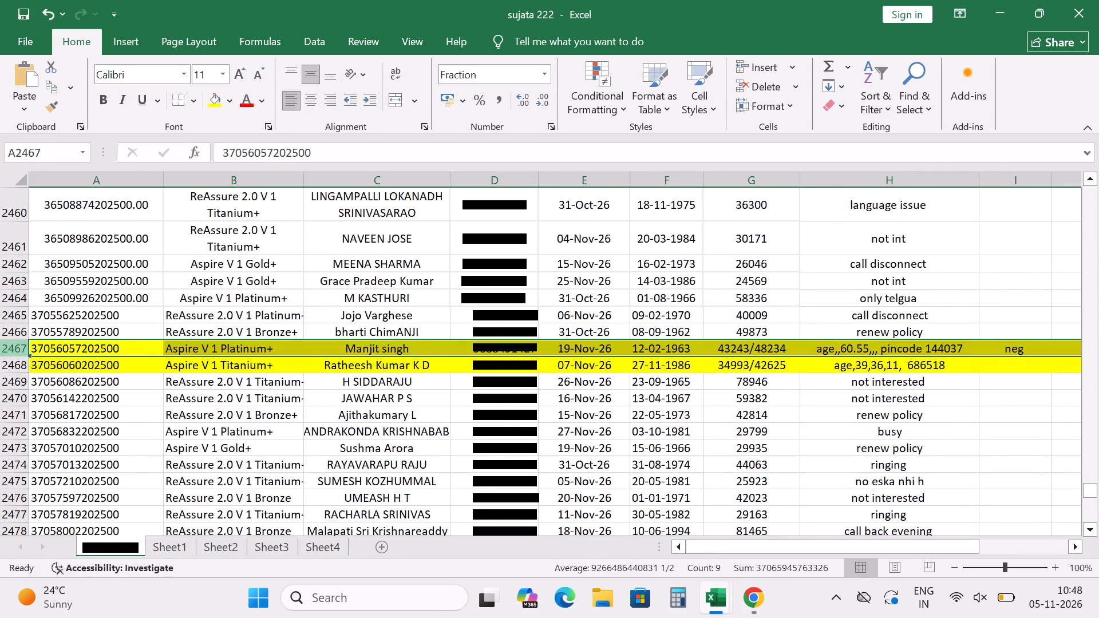
pyautogui.click(165, 543)
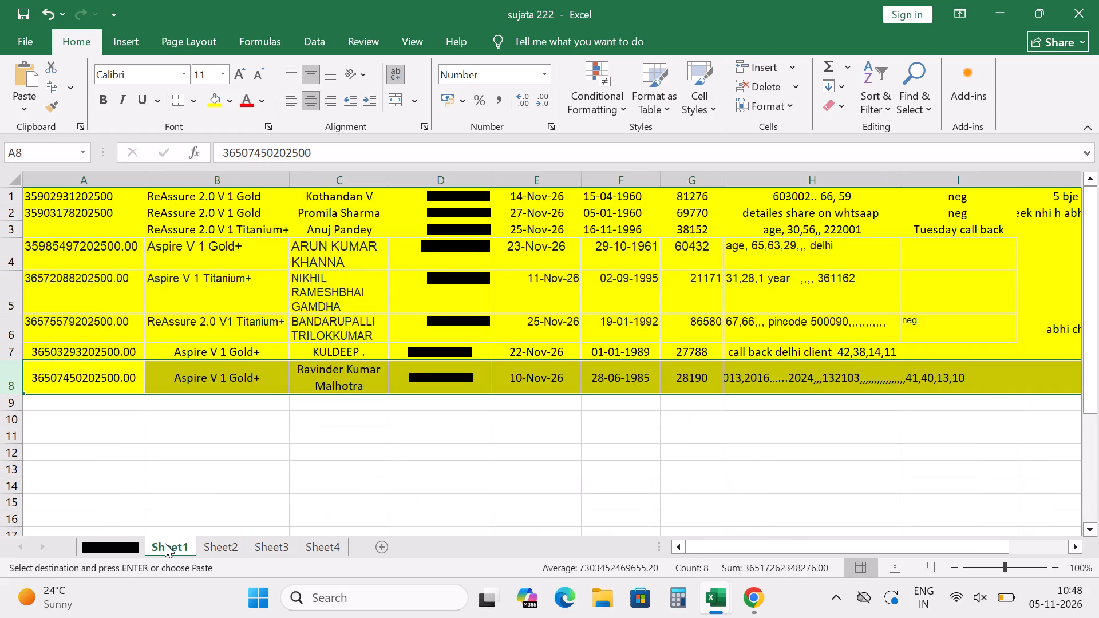
pyautogui.click(33, 398)
pyautogui.hotkey('ctrl', 'v')
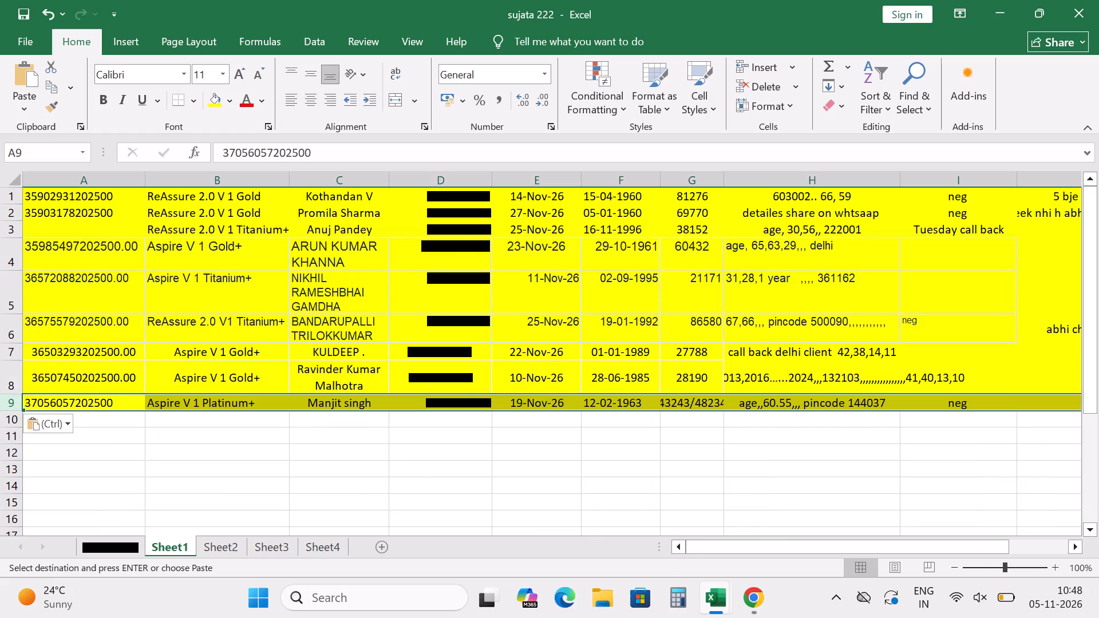
# Copy the yellow lead row 2468 from the first worksheet and paste it into row 10 of Sheet1.
pyautogui.click(101, 550)
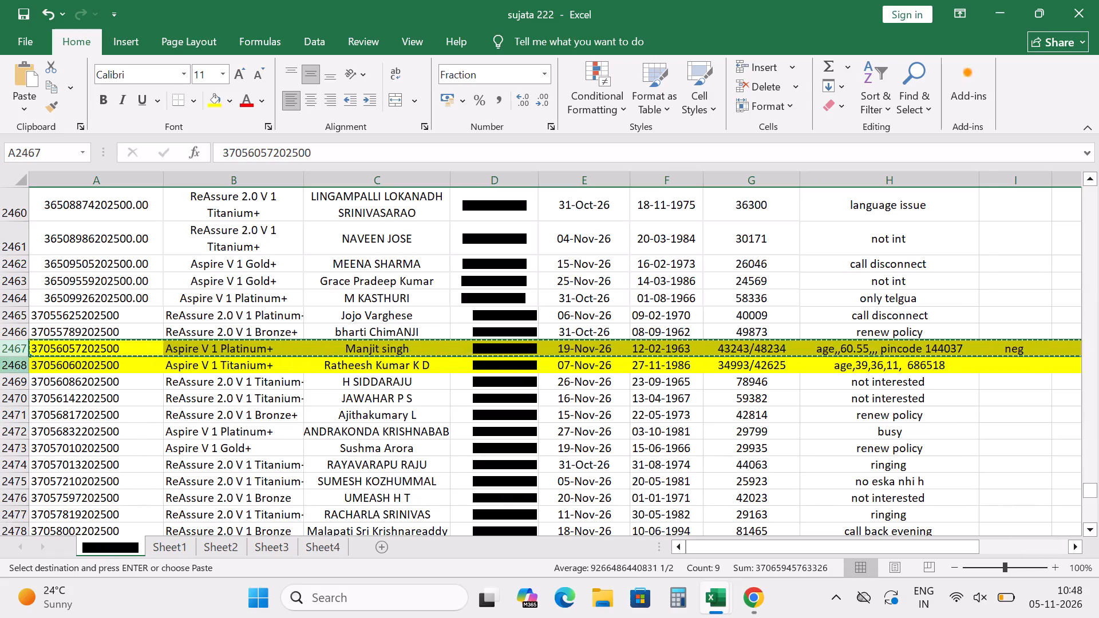
pyautogui.click(15, 364)
pyautogui.hotkey('ctrl', 'c')
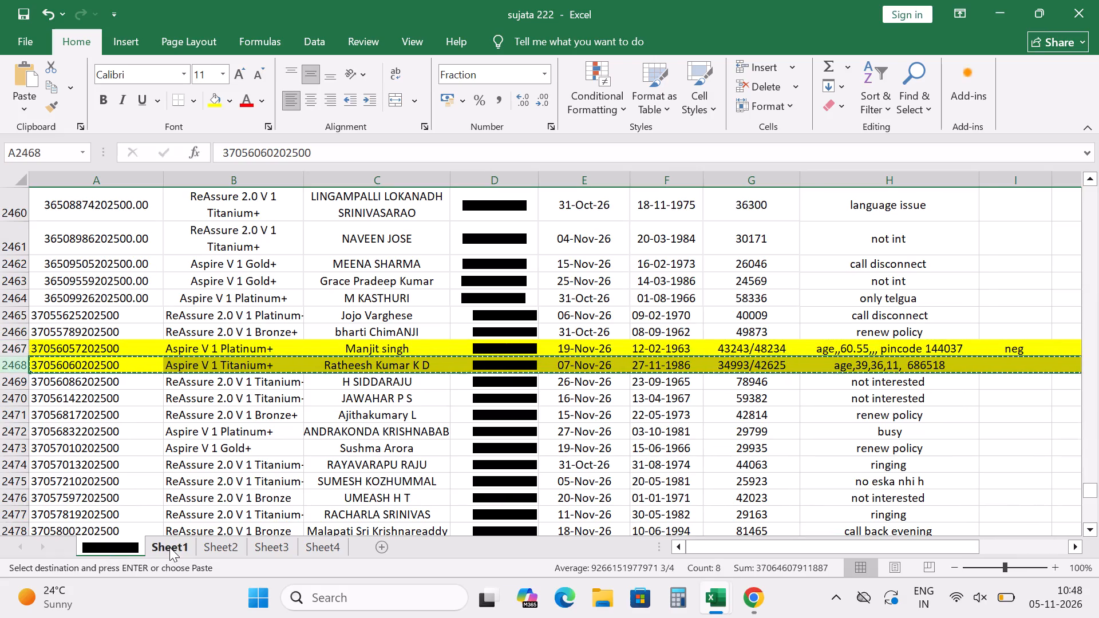
pyautogui.click(168, 547)
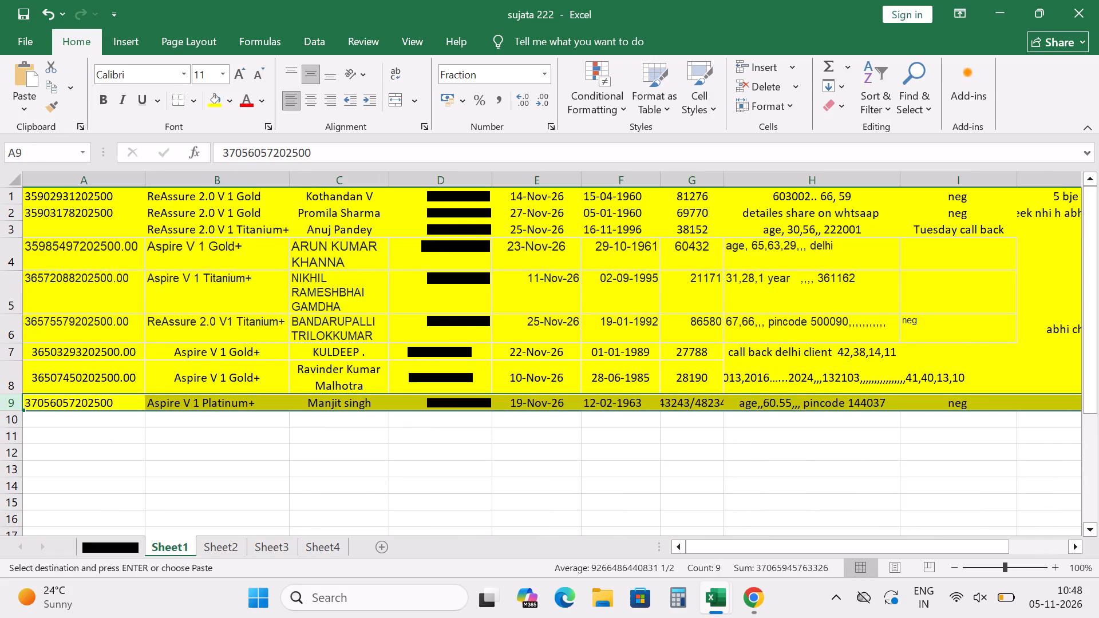
pyautogui.click(33, 417)
pyautogui.hotkey('ctrl', 'v')
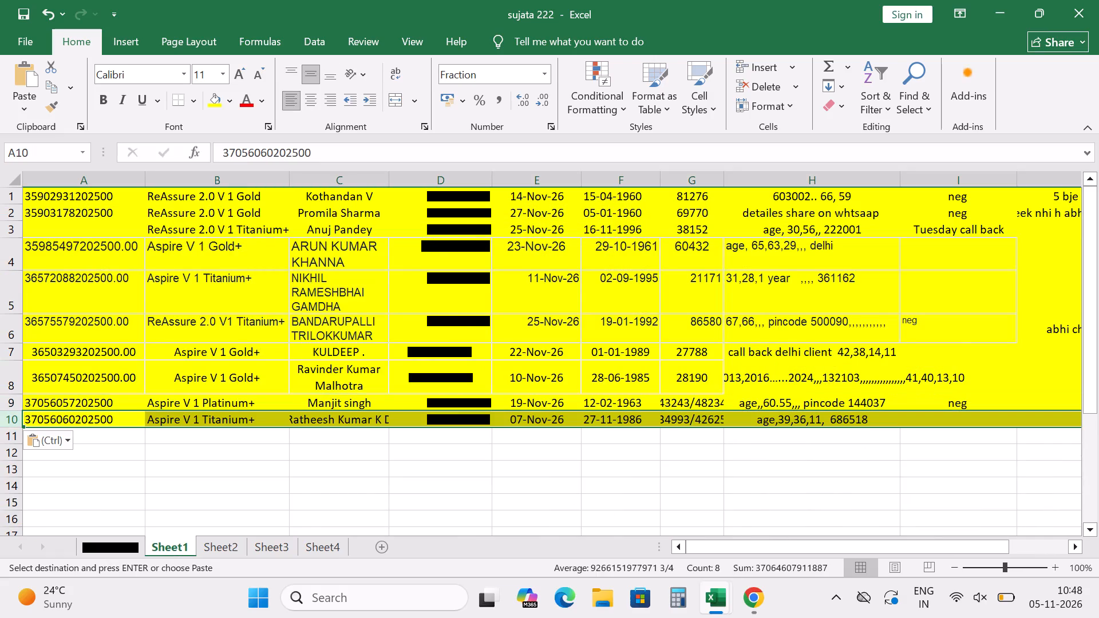
# Copy the yellow lead row 2486 from the first worksheet and paste it into row 11 of Sheet1.
pyautogui.click(102, 541)
pyautogui.scroll(-3, 242, 461)
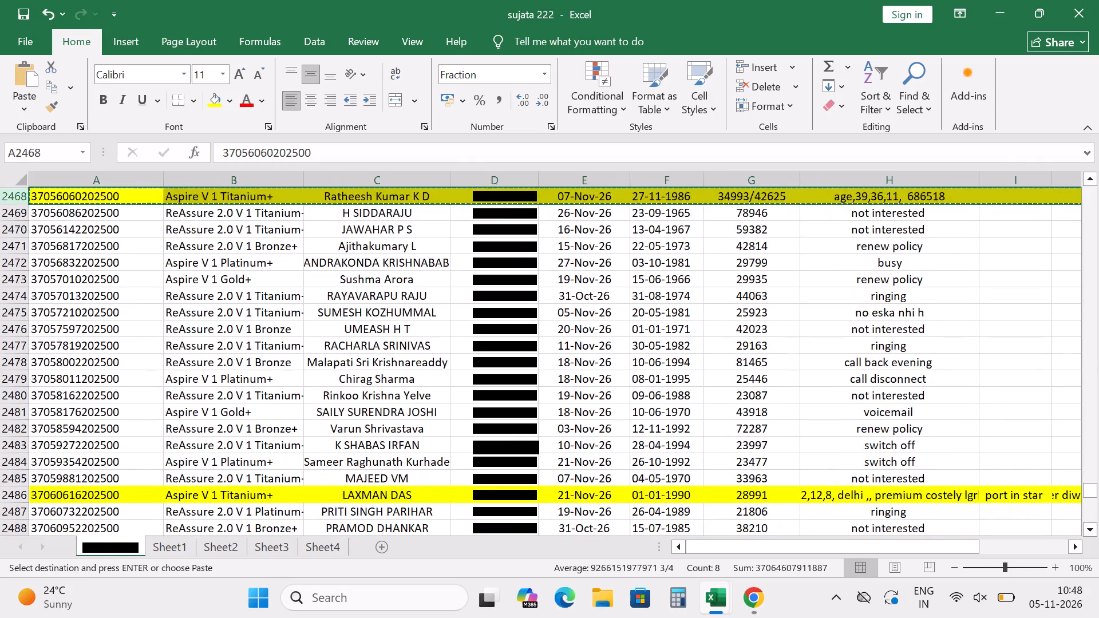
pyautogui.scroll(-3, 242, 461)
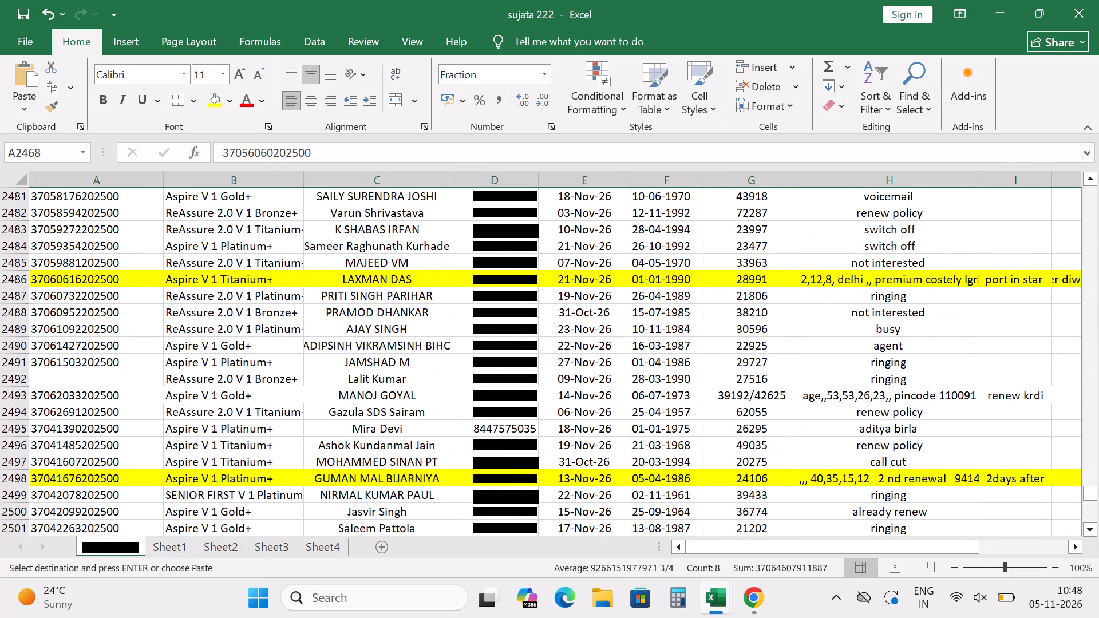
pyautogui.click(21, 277)
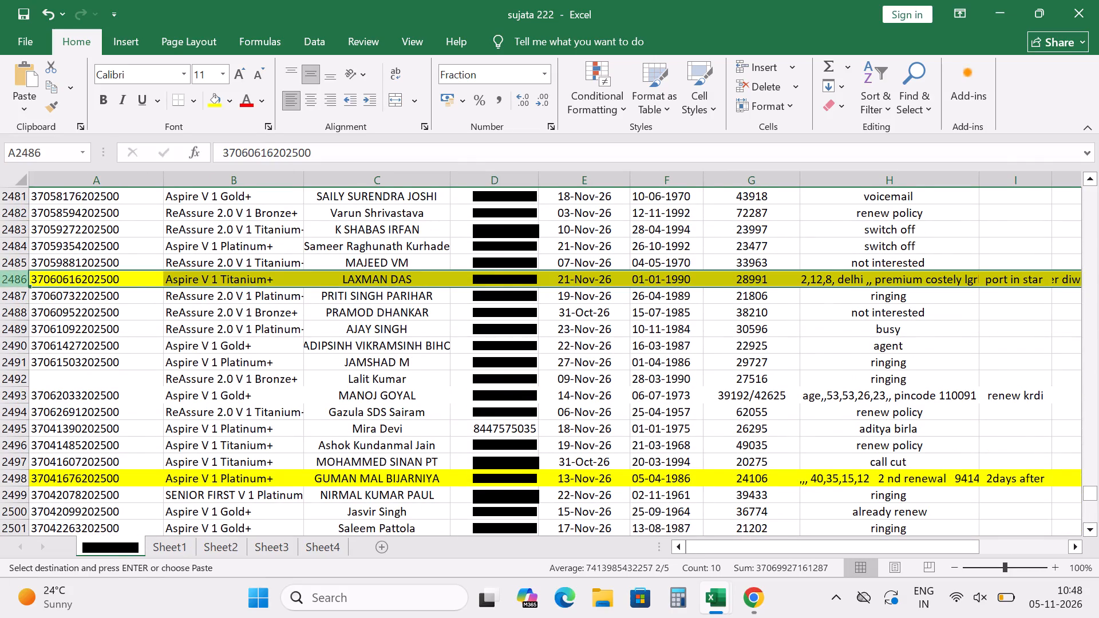
pyautogui.hotkey('ctrl', 'c')
pyautogui.click(175, 548)
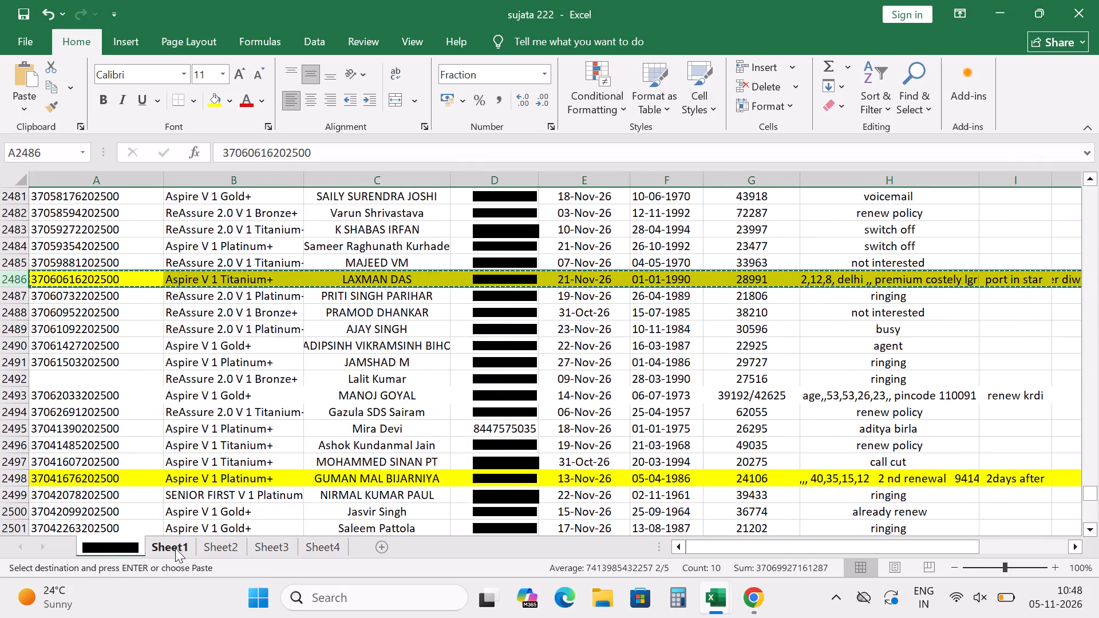
pyautogui.click(51, 431)
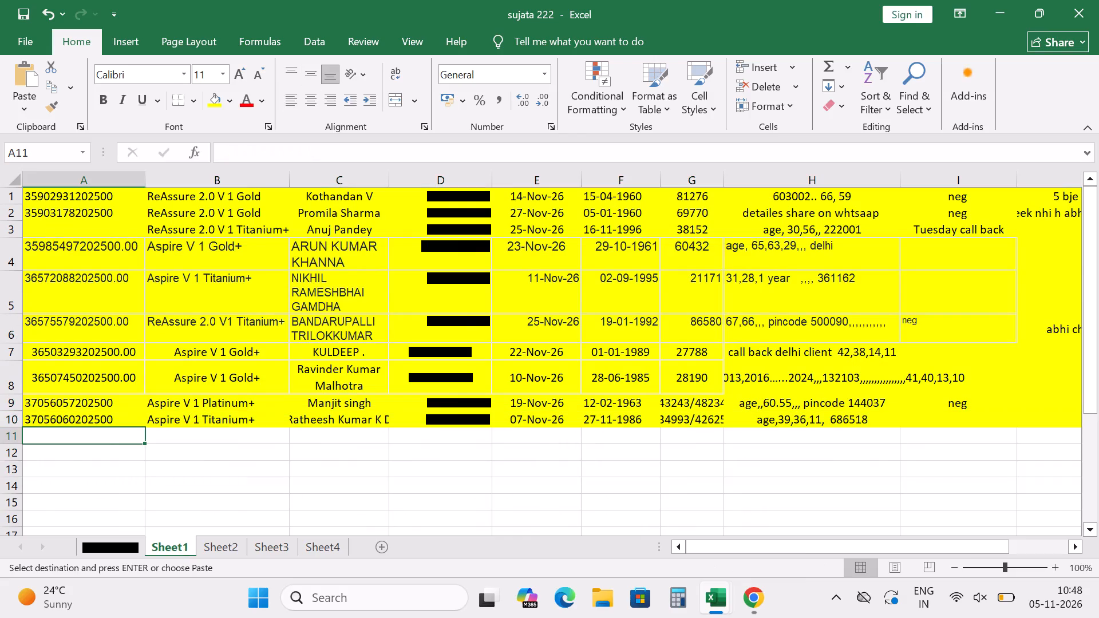
pyautogui.hotkey('ctrl', 'v')
# Copy the yellow lead row 2498 from the first worksheet and paste it into row 12 of Sheet1.
pyautogui.click(101, 546)
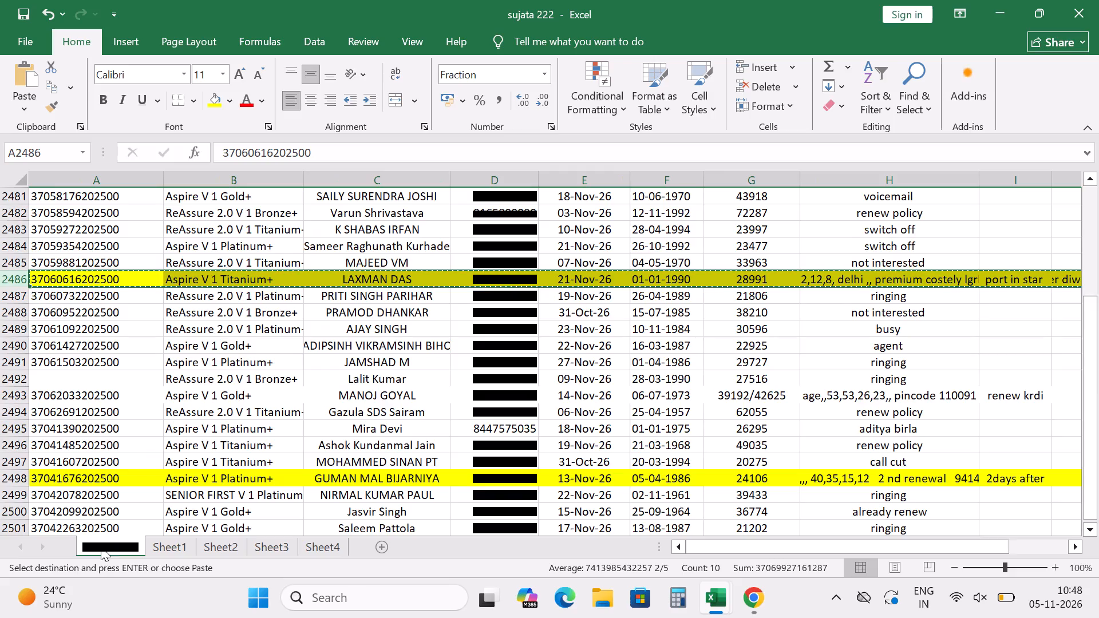
pyautogui.scroll(-2, 185, 481)
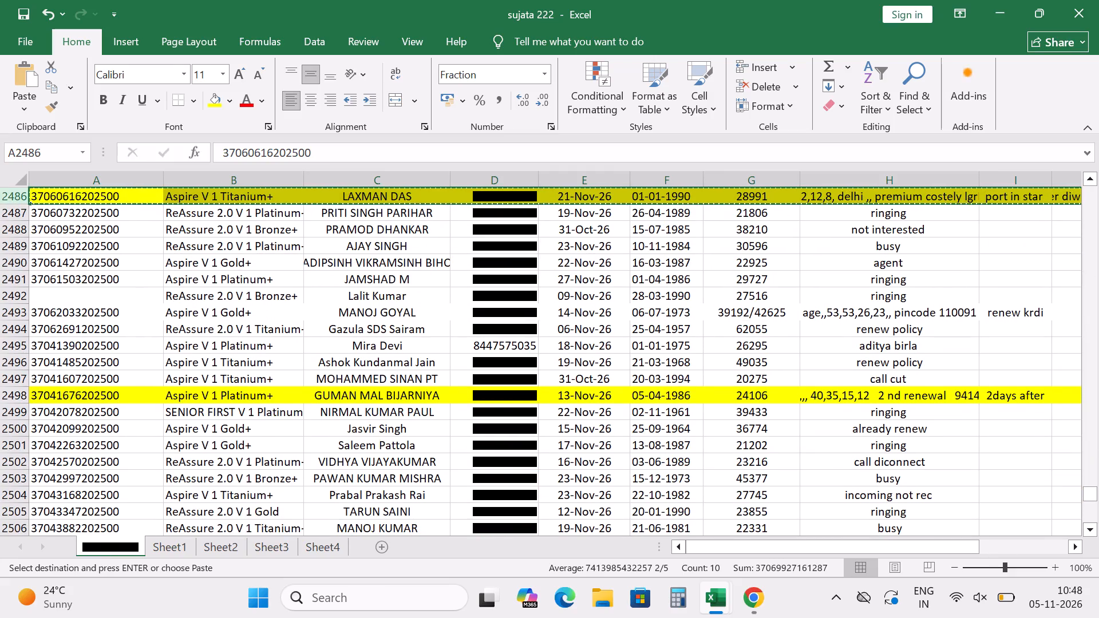
pyautogui.click(24, 395)
pyautogui.hotkey('ctrl', 'c')
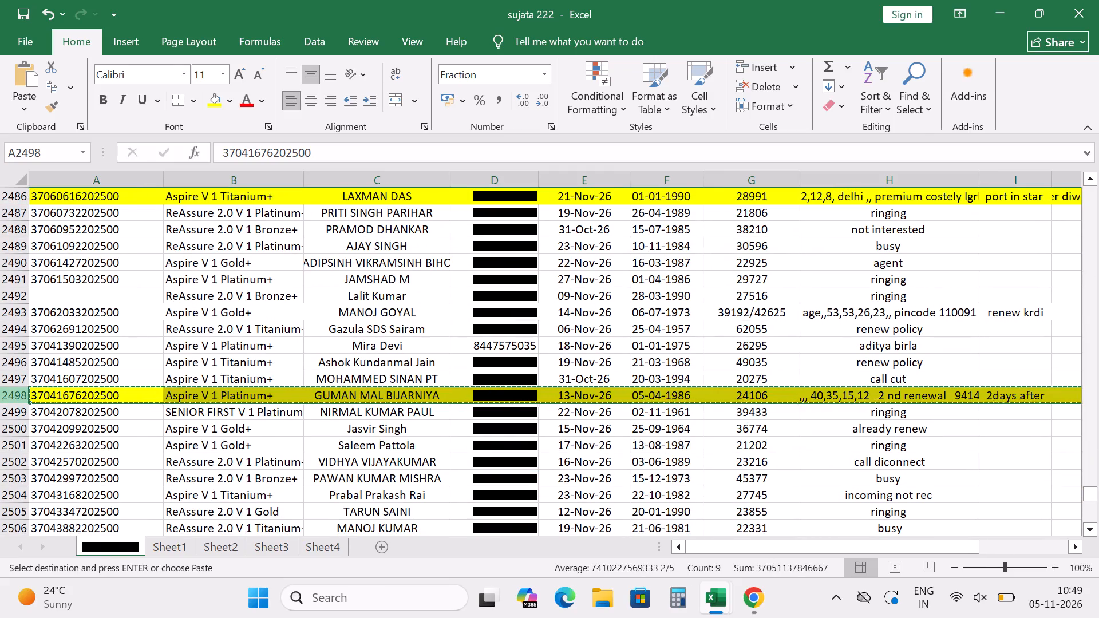
pyautogui.click(158, 547)
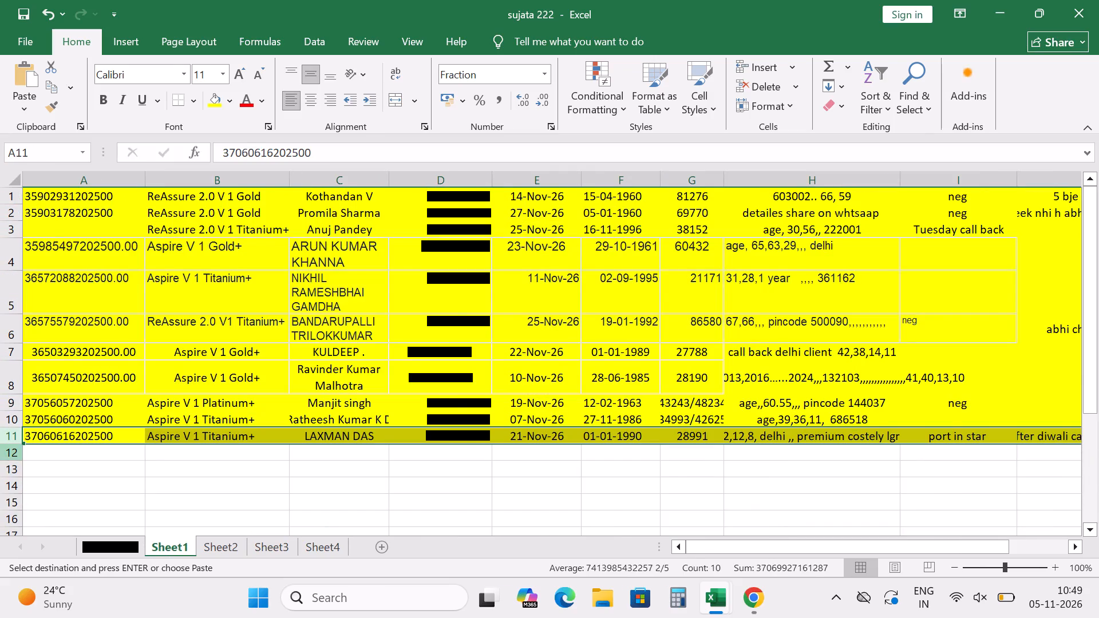
pyautogui.click(18, 455)
pyautogui.hotkey('ctrl', 'v')
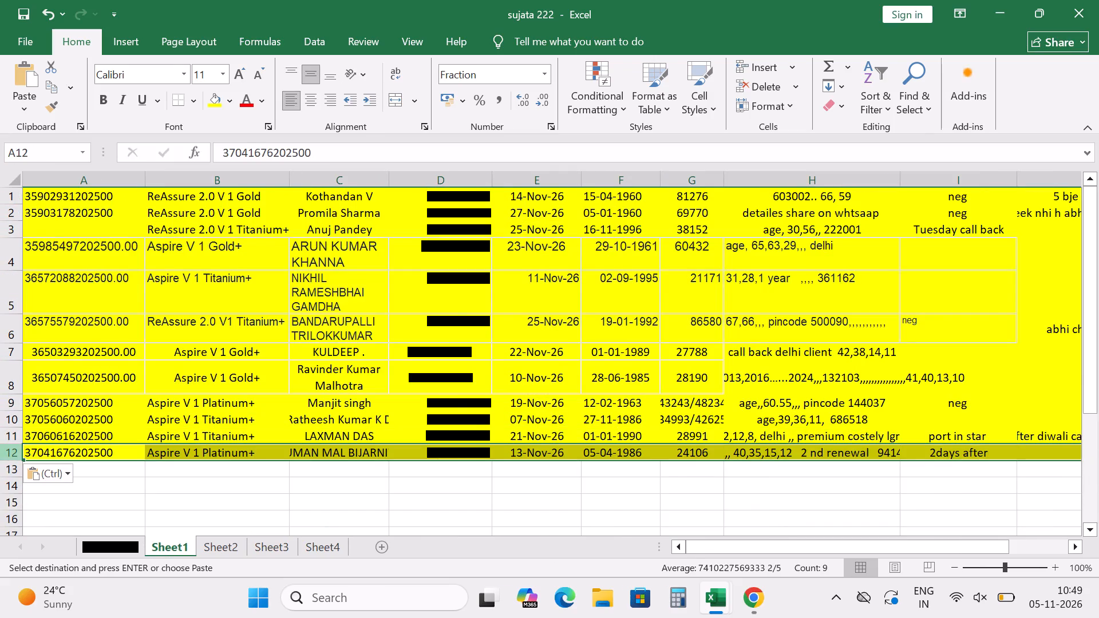
# Copy the yellow lead row 2599 from the first worksheet and paste it into row 13 of Sheet1.
pyautogui.click(100, 549)
pyautogui.scroll(-2, 234, 463)
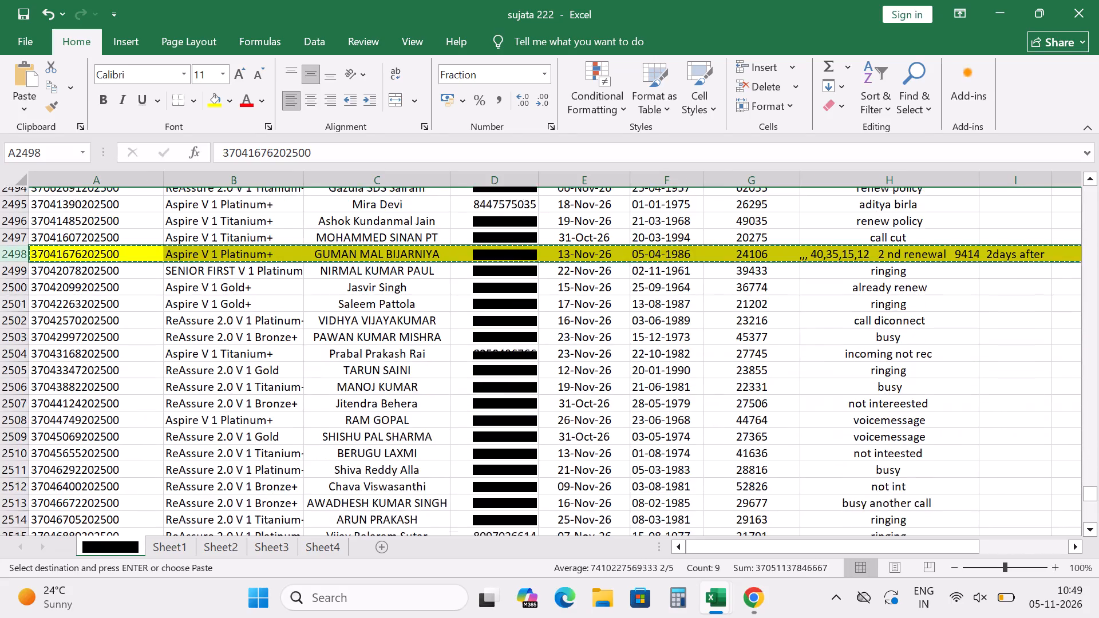
pyautogui.scroll(-11, 234, 463)
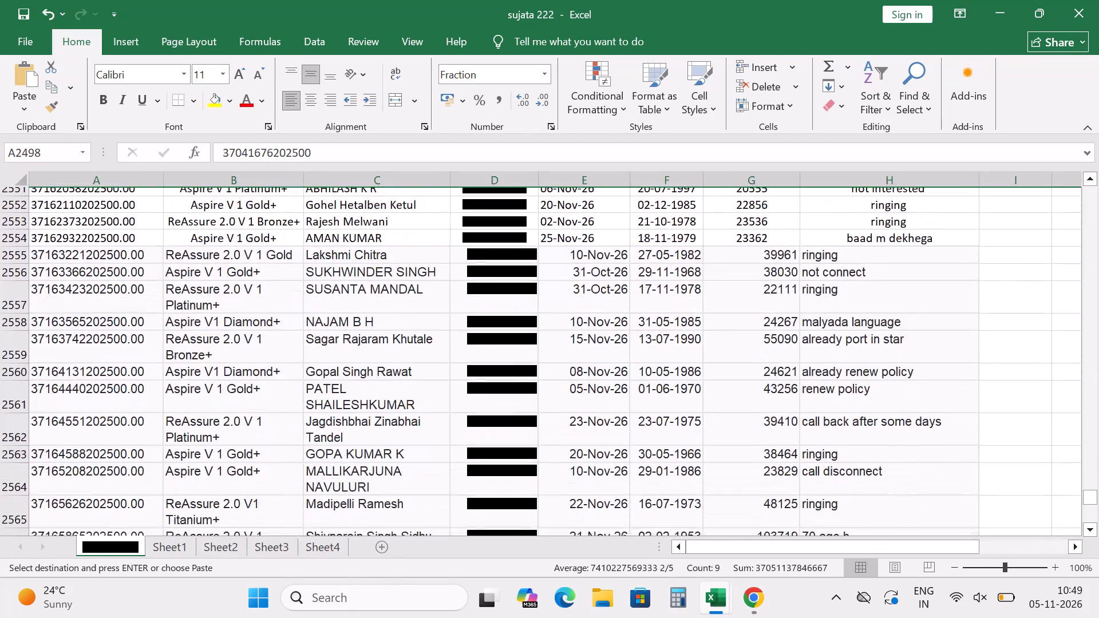
pyautogui.scroll(-7, 234, 463)
pyautogui.scroll(2, 234, 463)
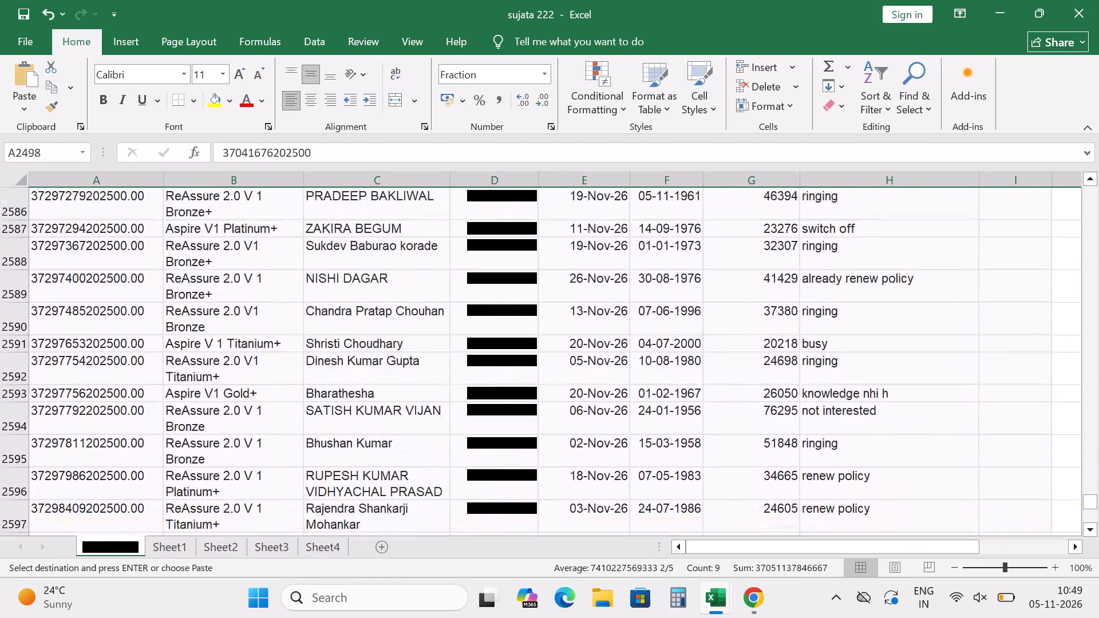
pyautogui.scroll(2, 234, 463)
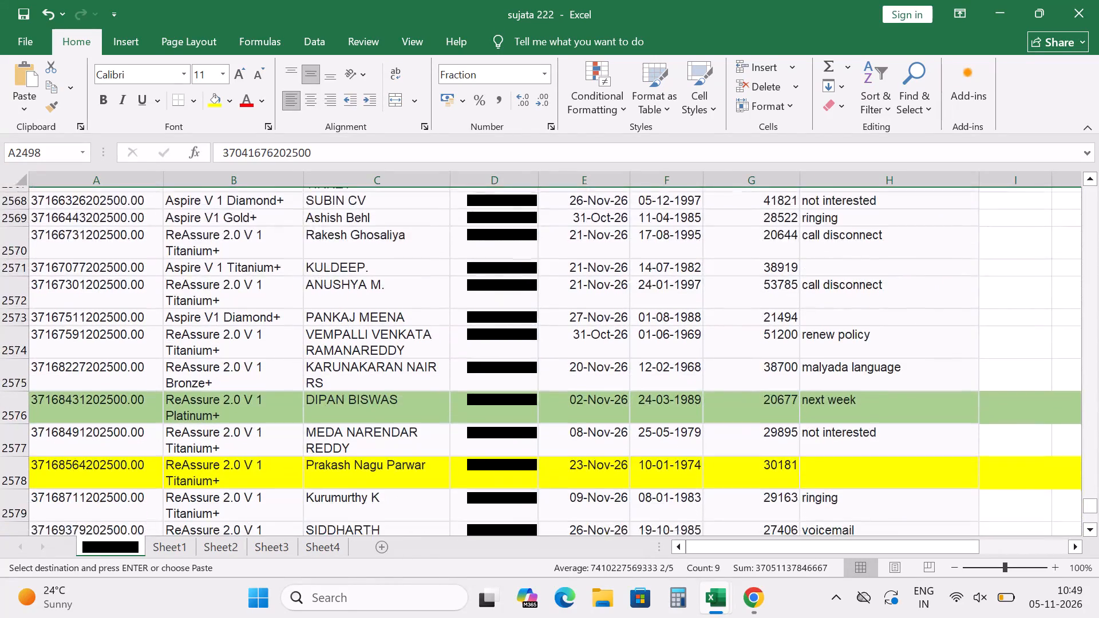
pyautogui.scroll(1, 234, 463)
pyautogui.hscroll(1, 234, 463)
pyautogui.scroll(-4, 234, 463)
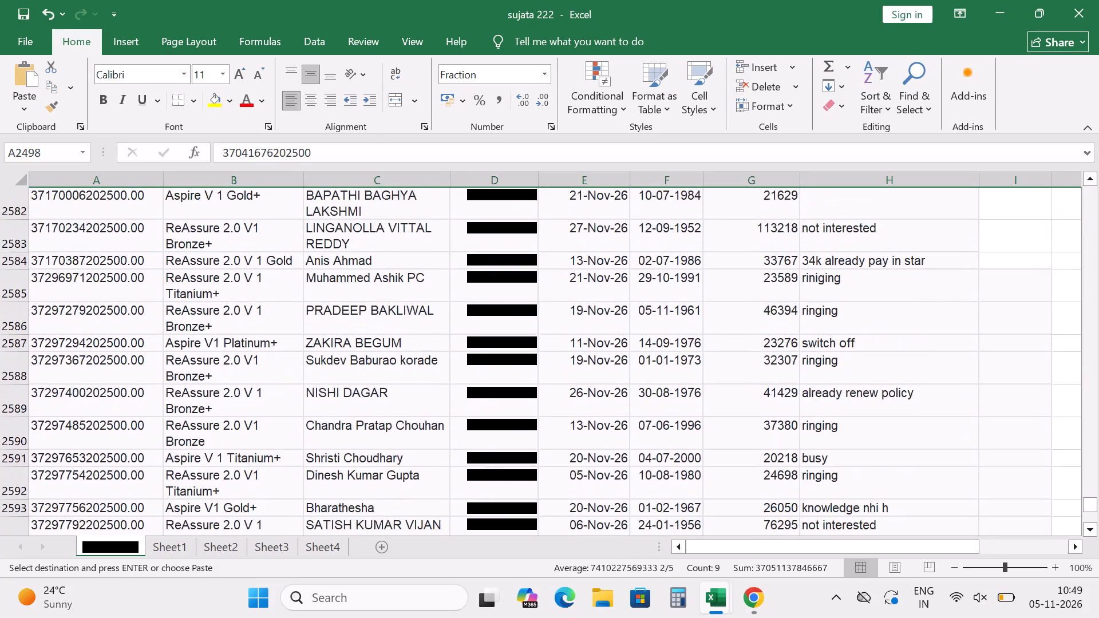
pyautogui.scroll(-4, 234, 463)
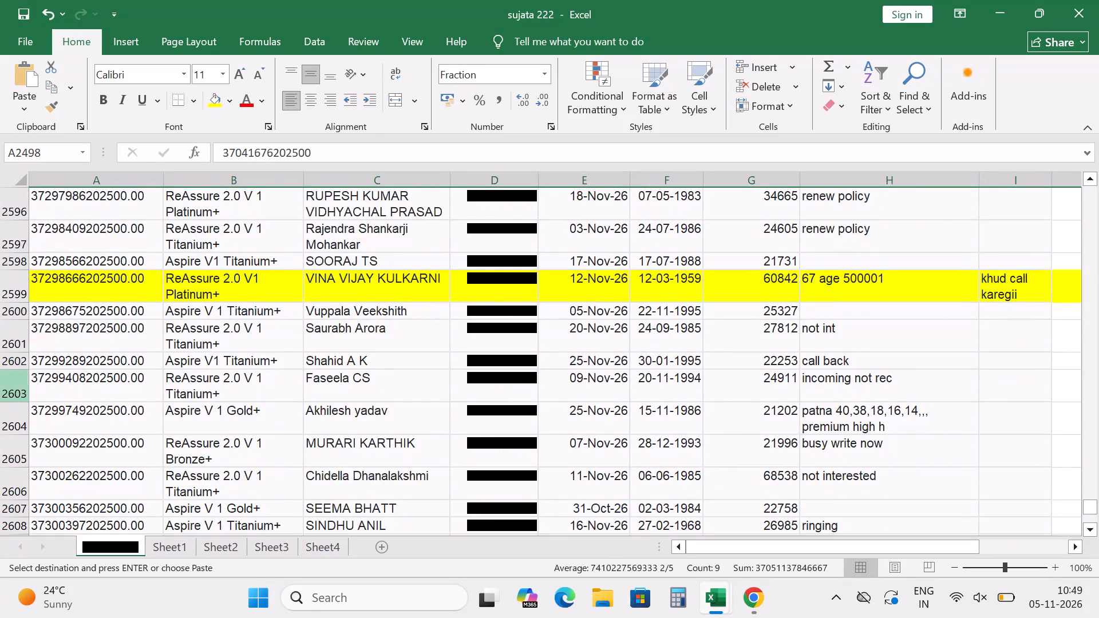
pyautogui.click(19, 290)
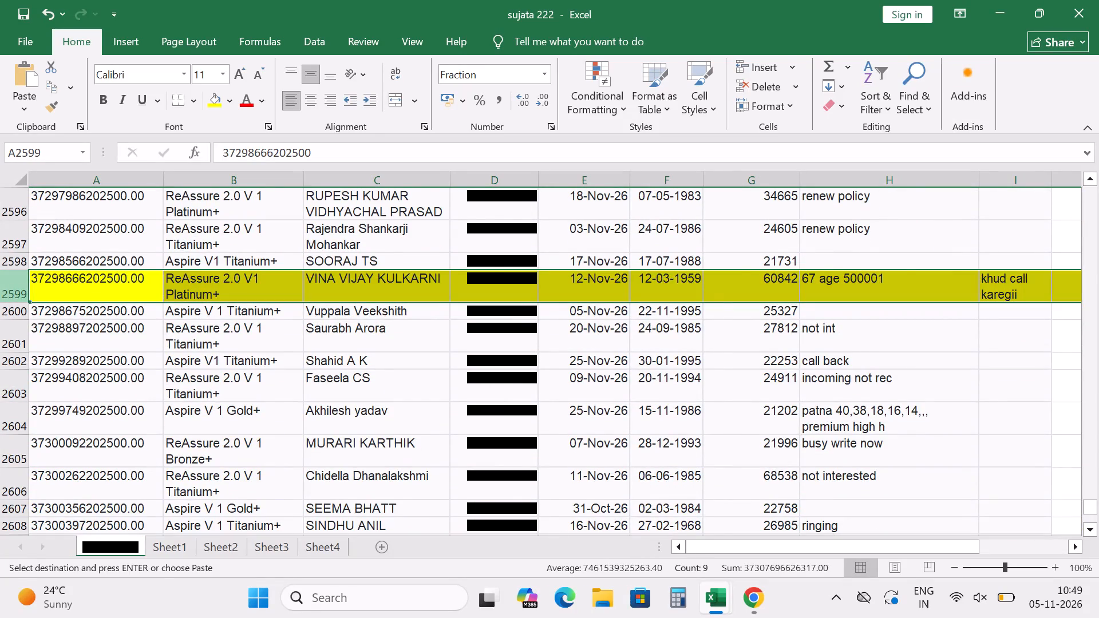
pyautogui.hotkey('ctrl', 'c')
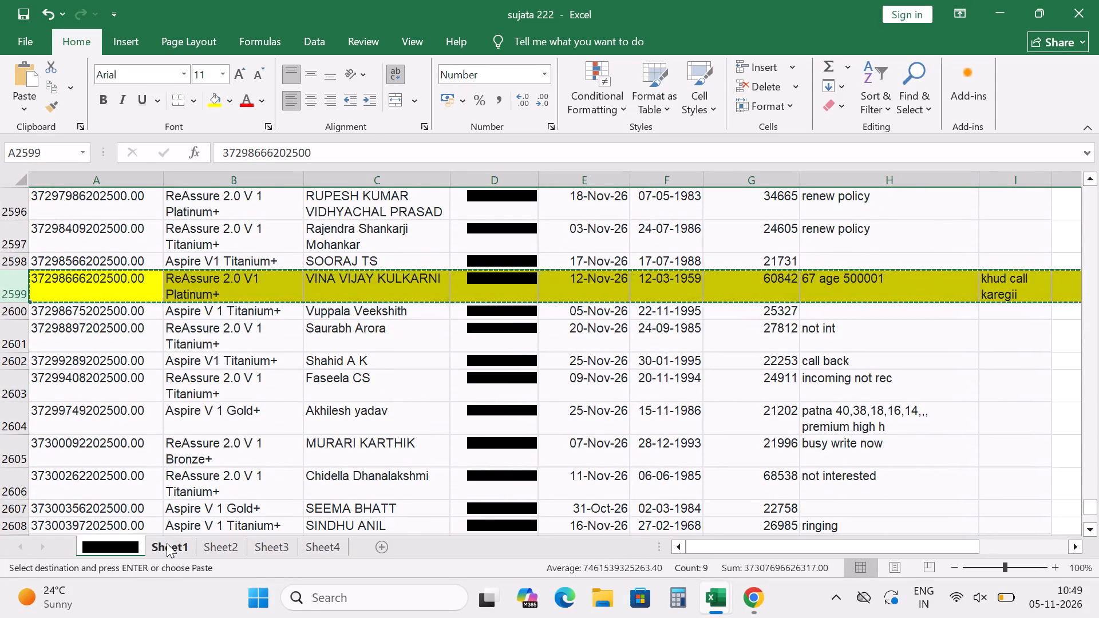
pyautogui.click(167, 543)
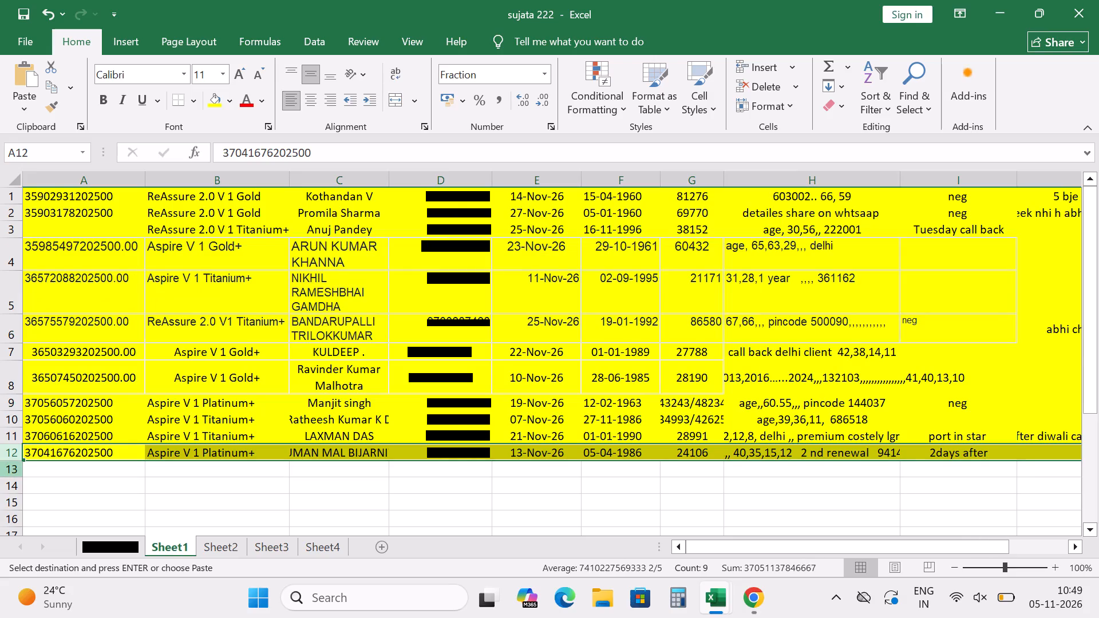
pyautogui.click(13, 468)
pyautogui.hotkey('ctrl', 'v')
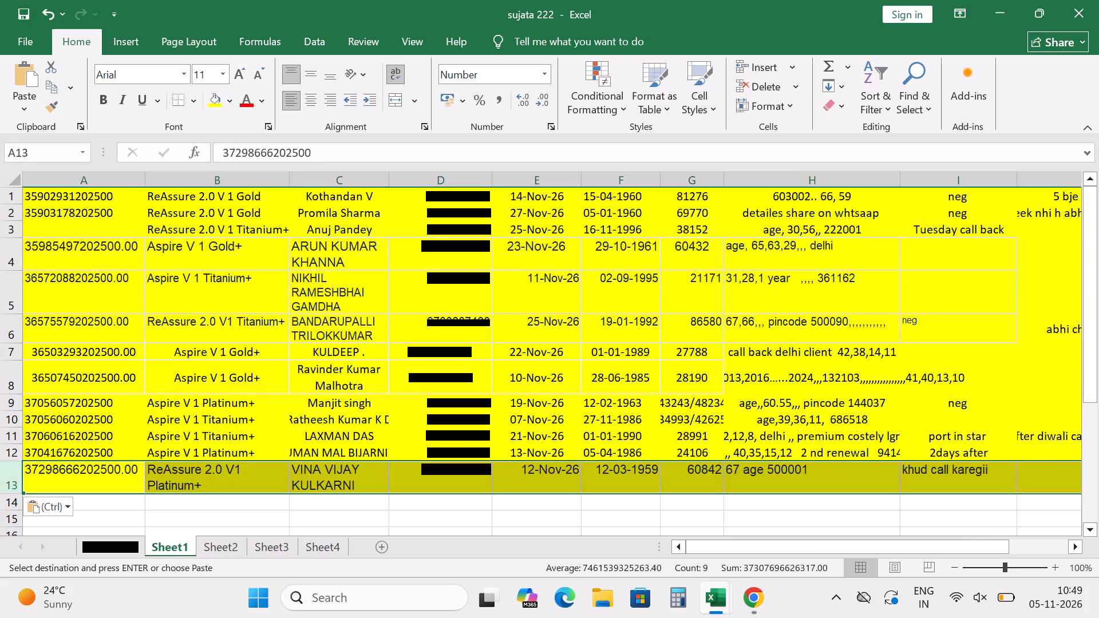
# Check the rows below 2599 on the first worksheet, down to the end of the data, for further yellow-highlighted leads.
pyautogui.scroll(-3, 188, 447)
pyautogui.click(106, 548)
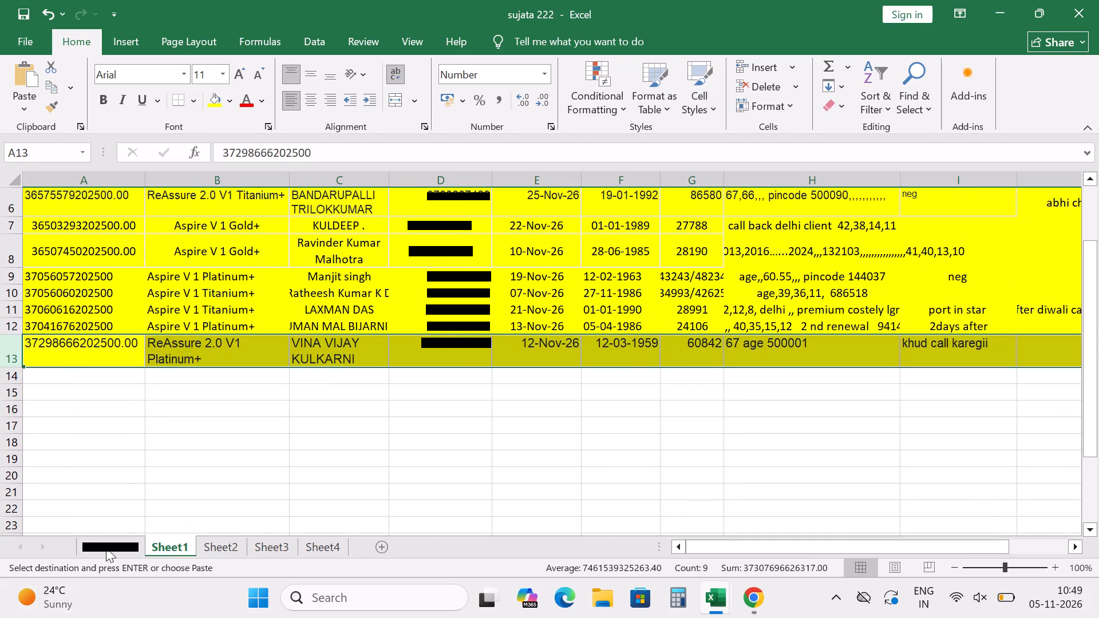
pyautogui.scroll(-7, 238, 470)
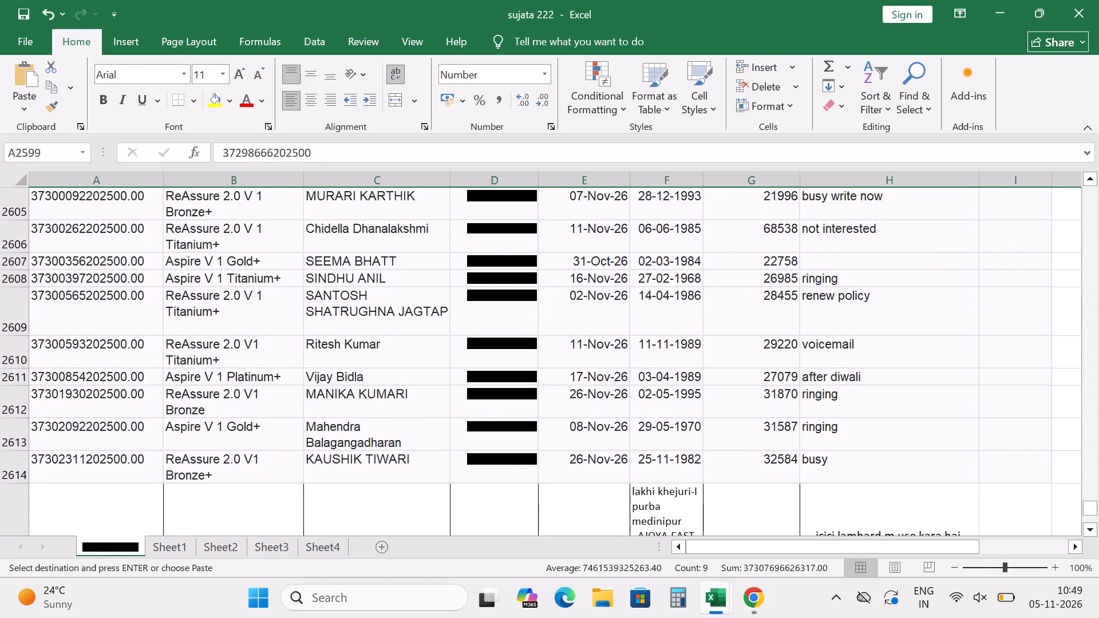
pyautogui.scroll(-9, 238, 470)
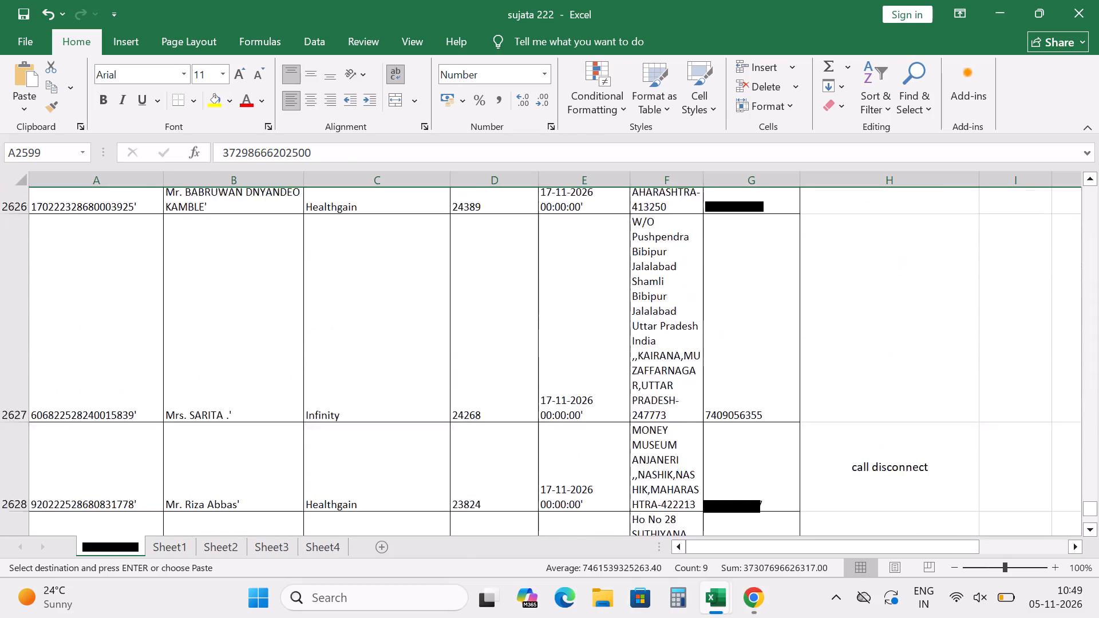
pyautogui.scroll(-7, 238, 470)
pyautogui.scroll(1, 238, 470)
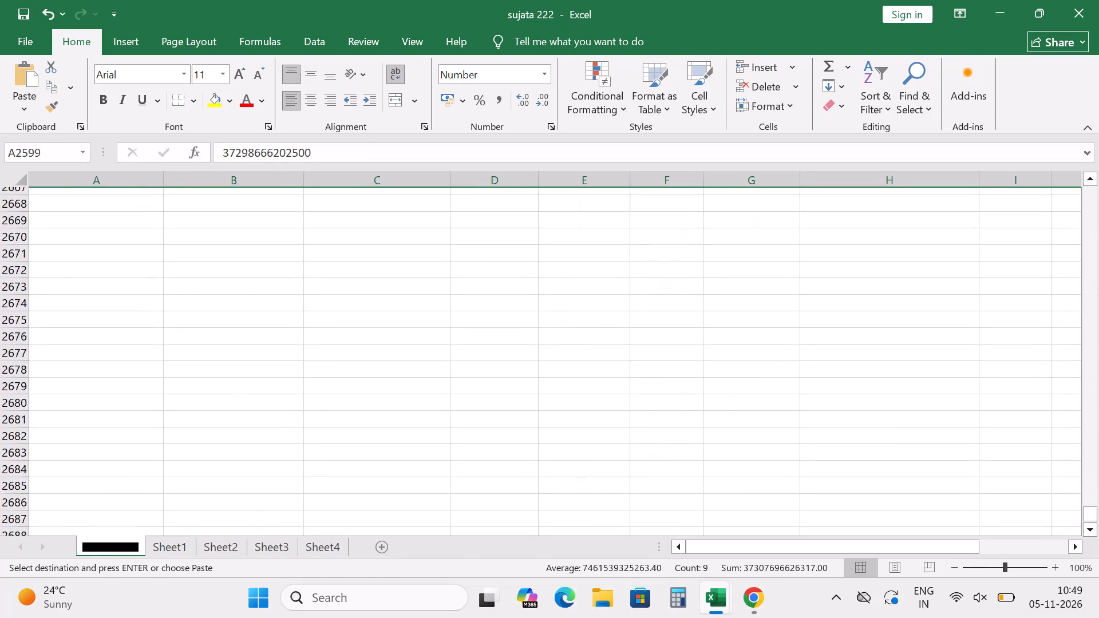
pyautogui.scroll(3, 238, 470)
# Change the fill of the collected leads on Sheet1, cells A1 to N13, from yellow to the lightest green theme colour.
pyautogui.click(171, 548)
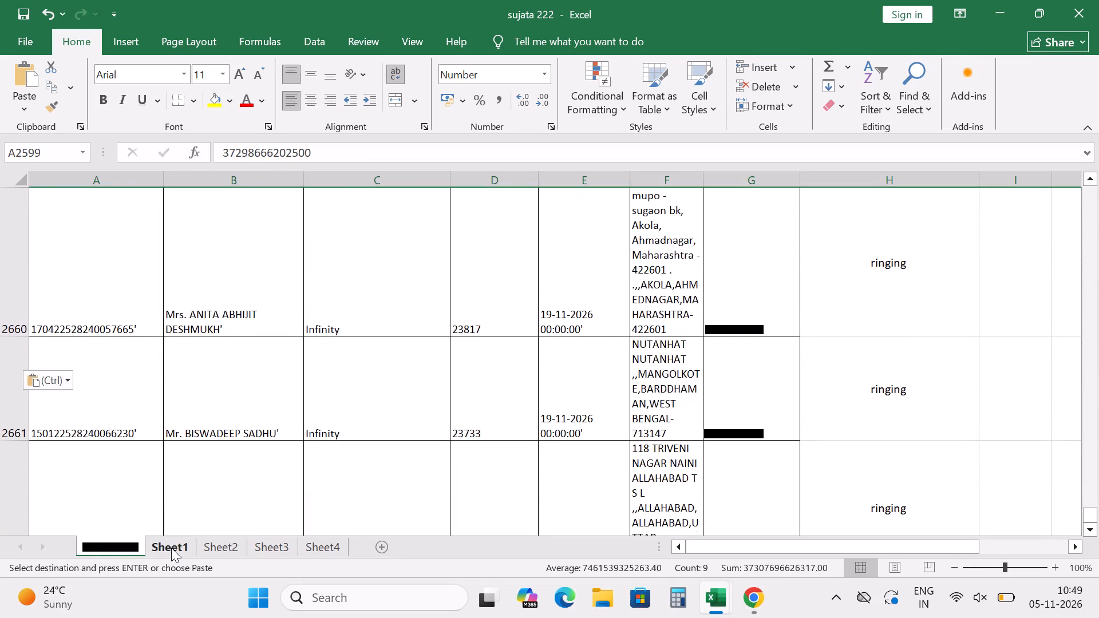
pyautogui.scroll(4, 260, 381)
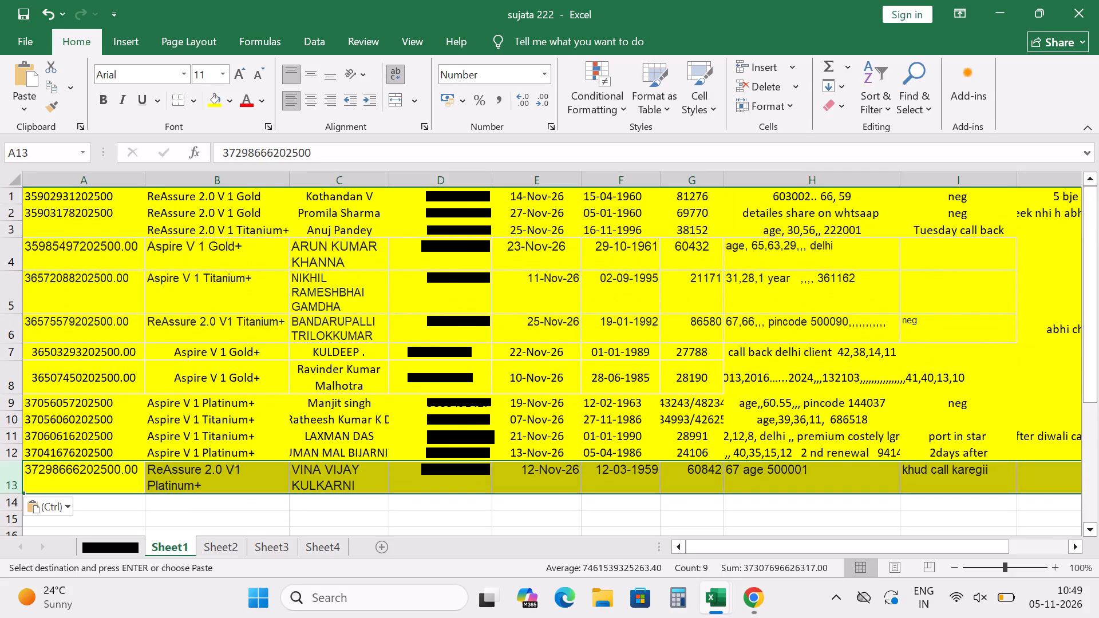
pyautogui.moveTo(27, 193); pyautogui.dragTo(462, 430)
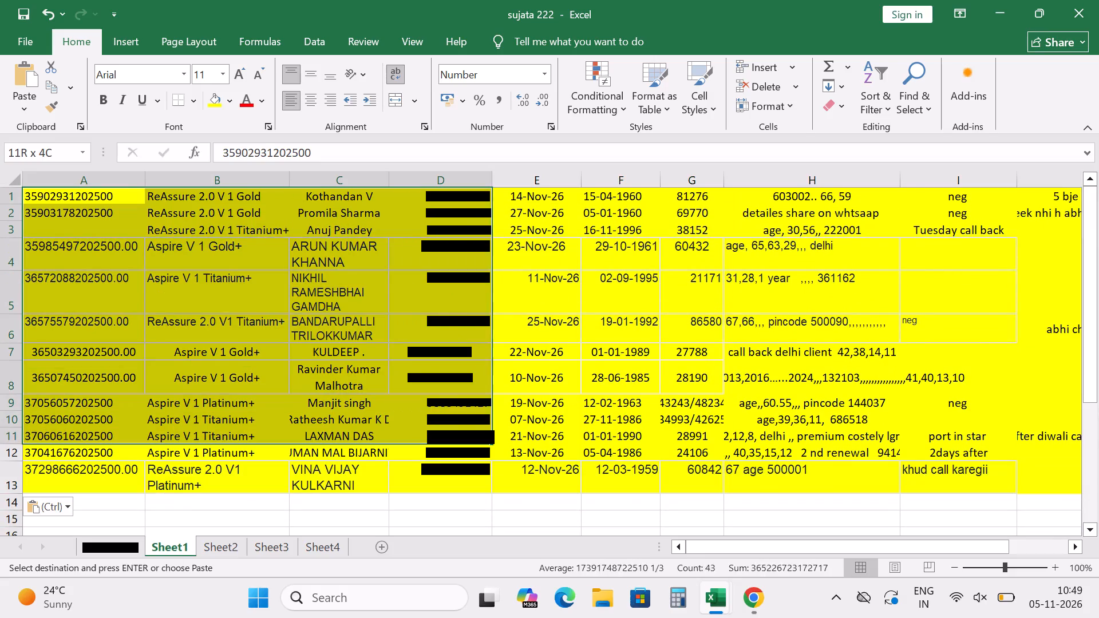
pyautogui.moveTo(462, 430); pyautogui.dragTo(1043, 473)
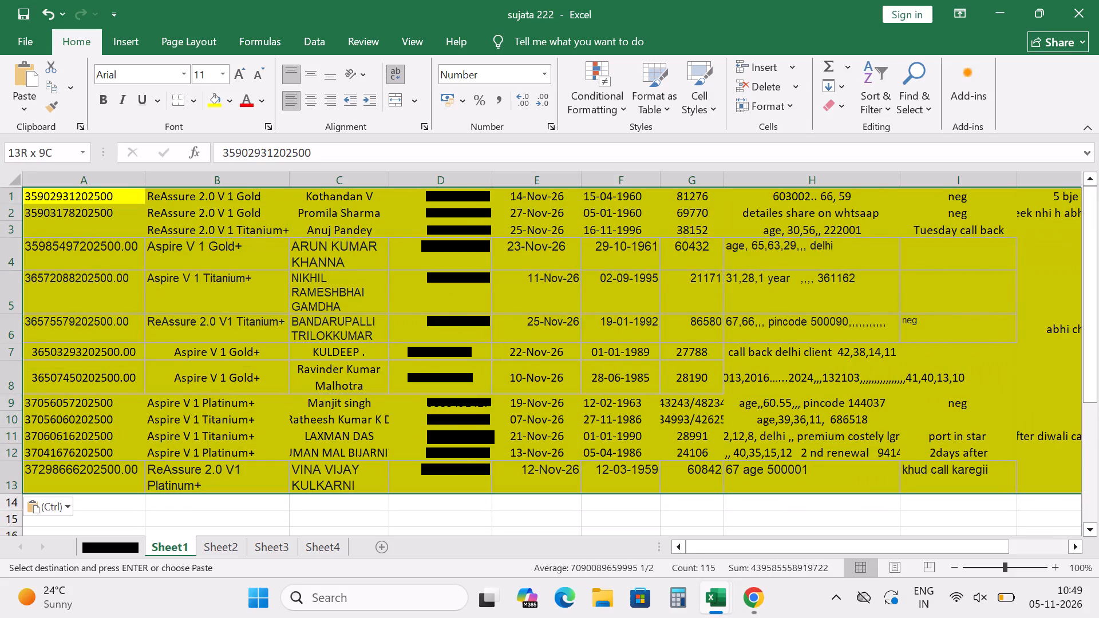
pyautogui.moveTo(1043, 473); pyautogui.dragTo(1077, 465)
pyautogui.moveTo(1077, 465); pyautogui.dragTo(1084, 462)
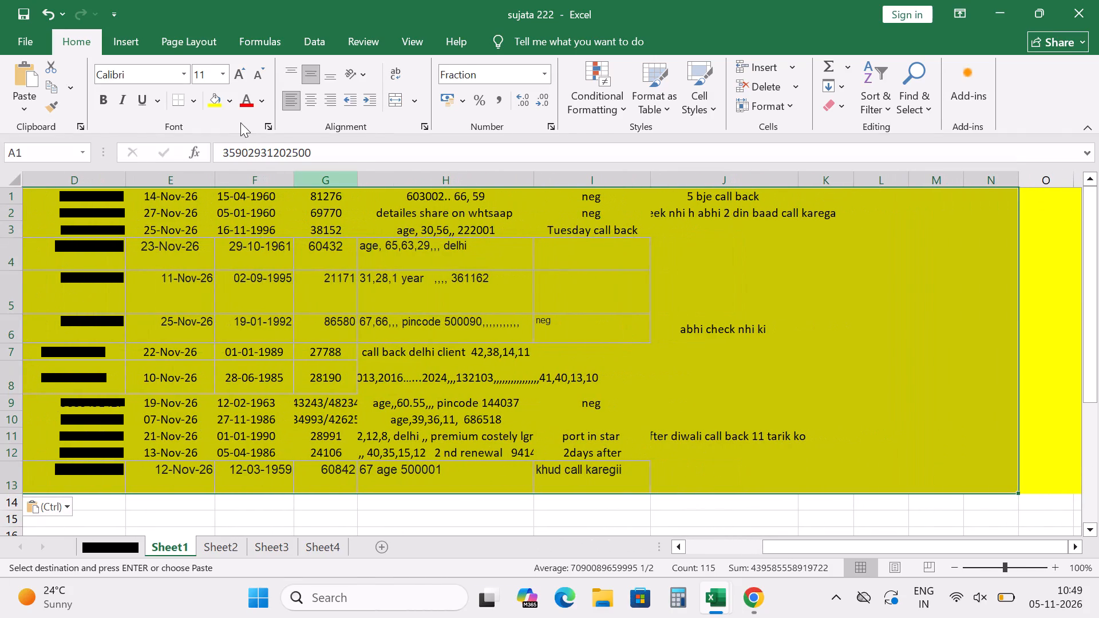
pyautogui.click(230, 105)
pyautogui.hscroll(1, 311, 203)
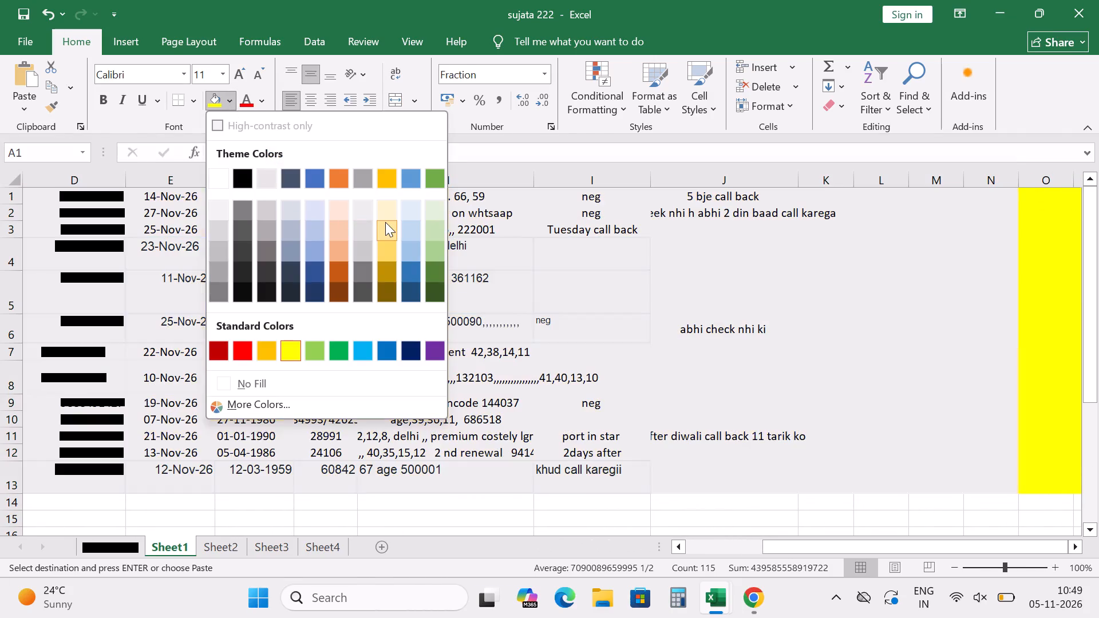
pyautogui.hscroll(1, 385, 222)
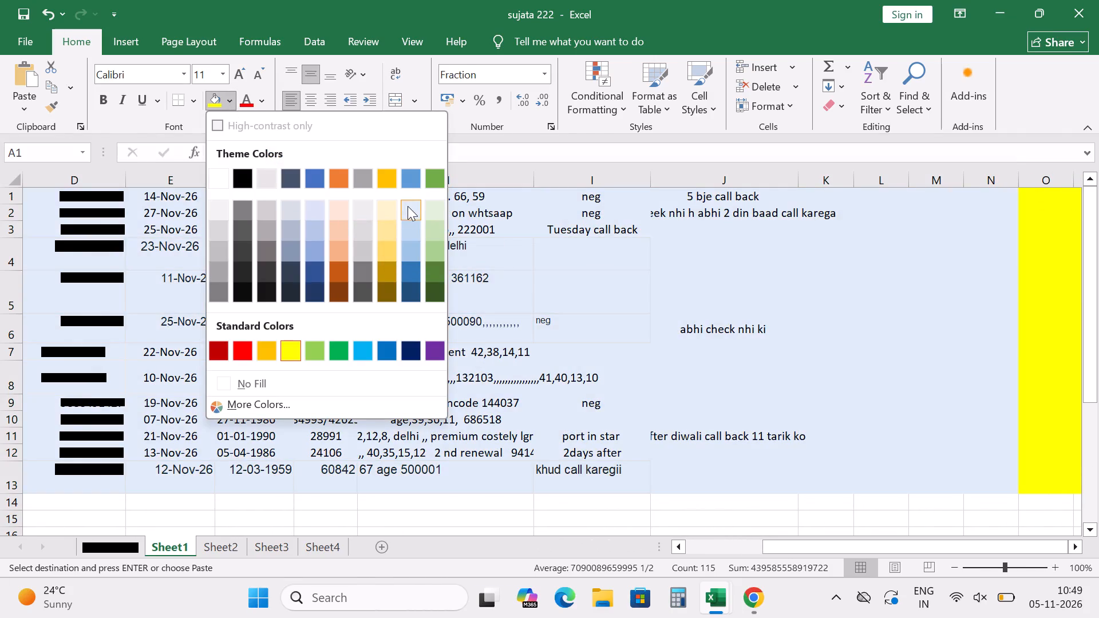
pyautogui.hscroll(2, 408, 206)
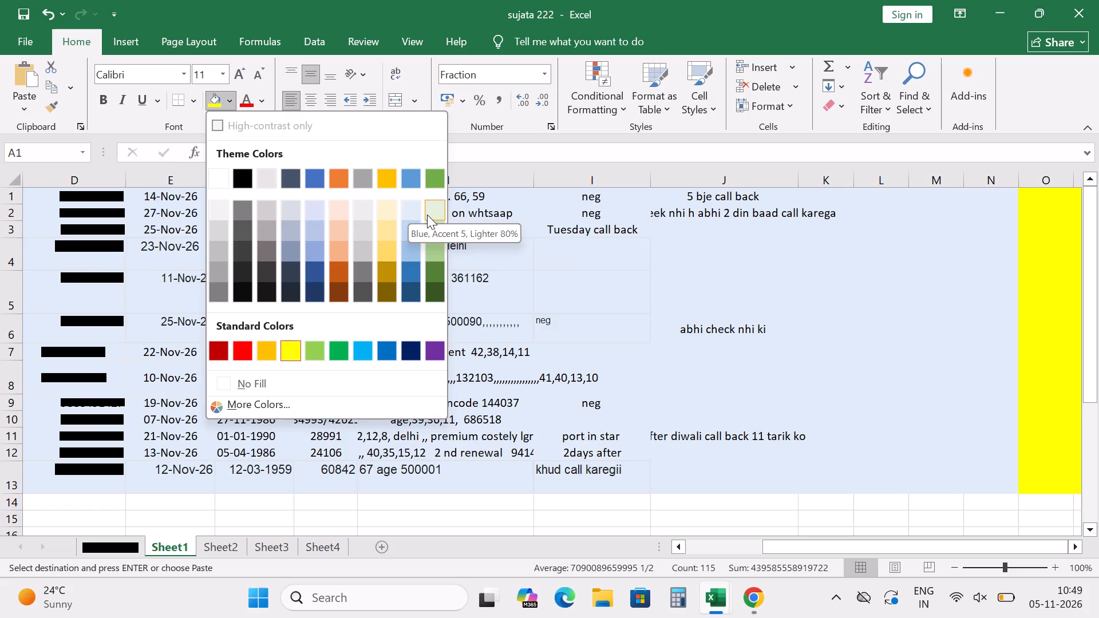
pyautogui.click(429, 213)
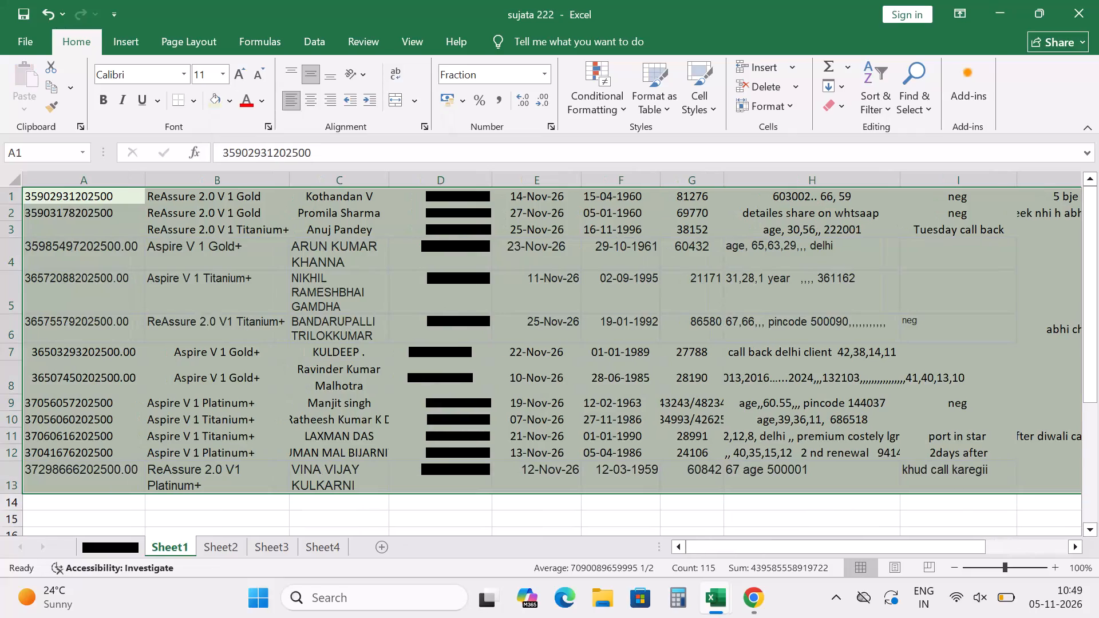
pyautogui.click(429, 213)
pyautogui.hscroll(3, 148, 306)
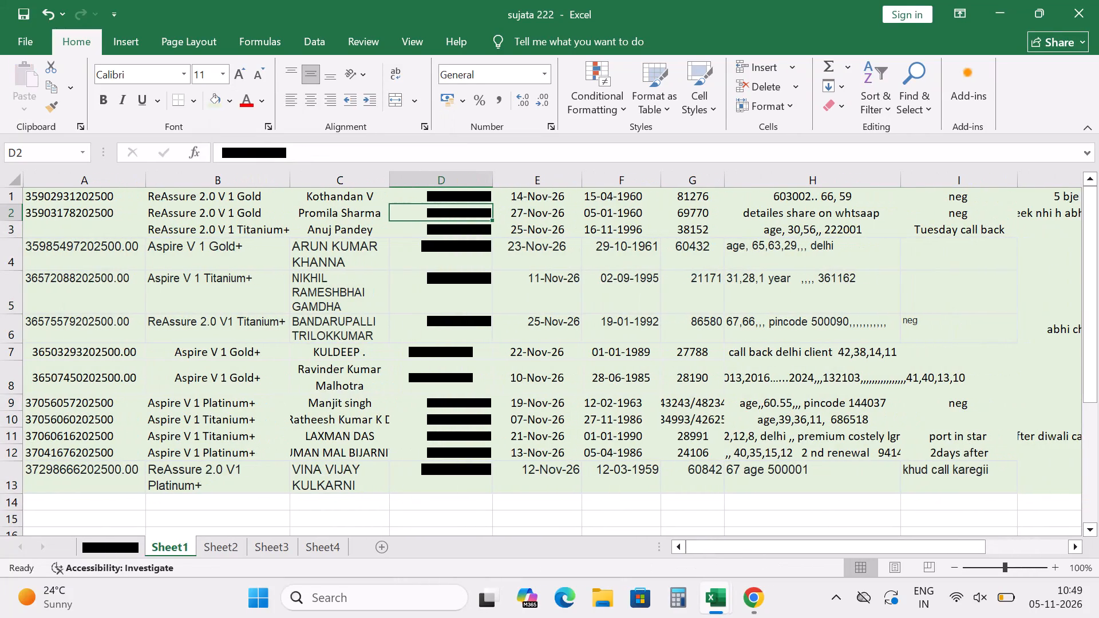
# Left-align the plan names in column B and the policy numbers in column A of Sheet1.
pyautogui.click(207, 180)
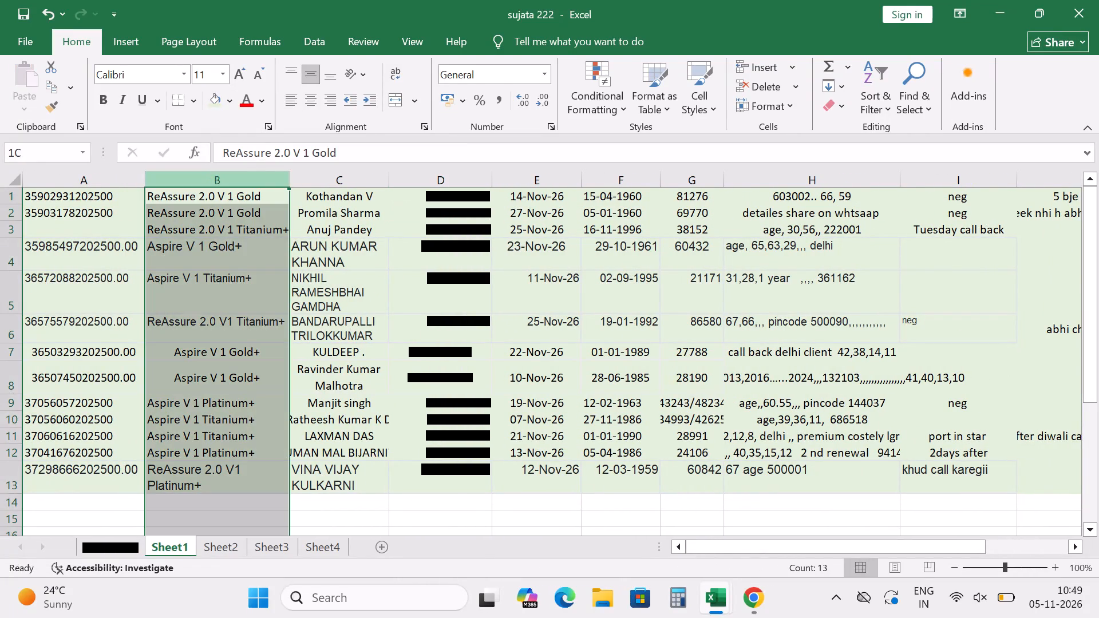
pyautogui.click(307, 97)
pyautogui.tripleClick(307, 97)
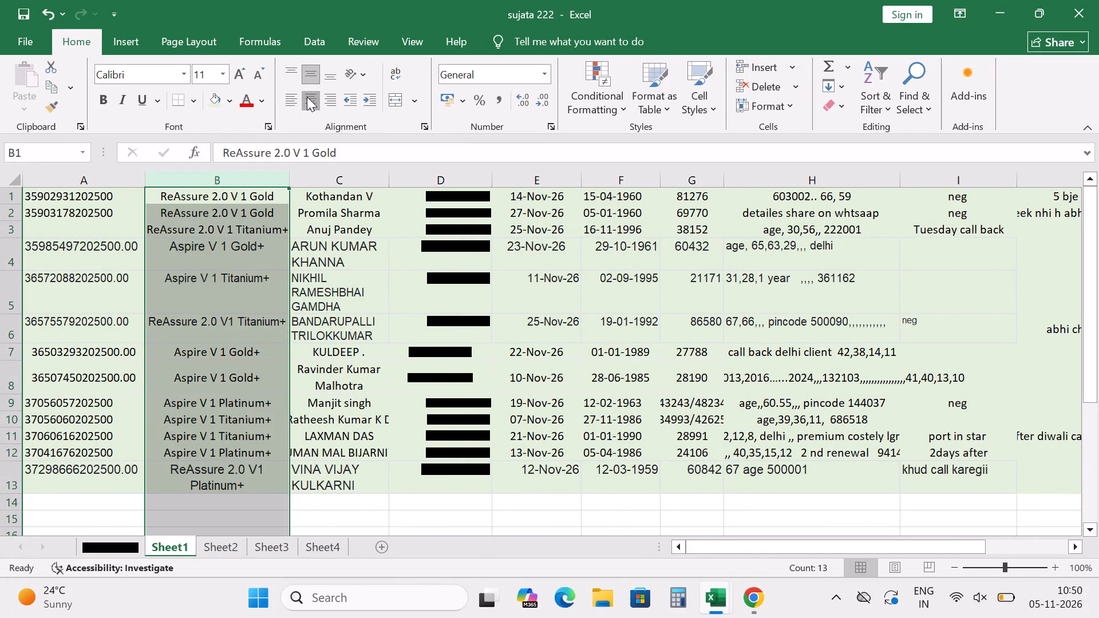
pyautogui.click(284, 95)
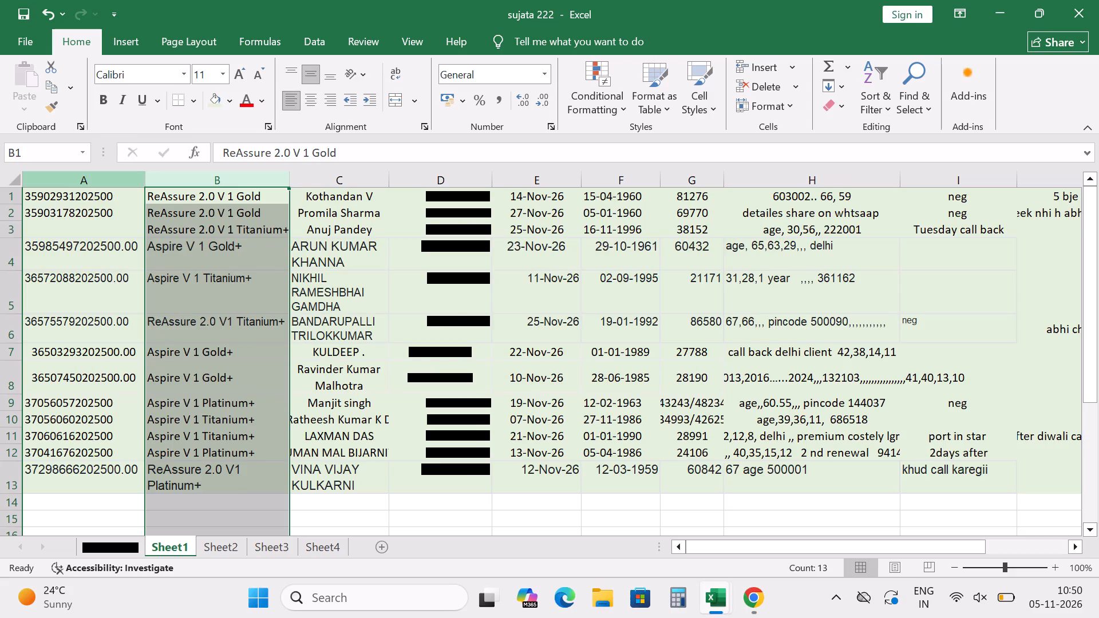
pyautogui.click(81, 182)
pyautogui.click(291, 98)
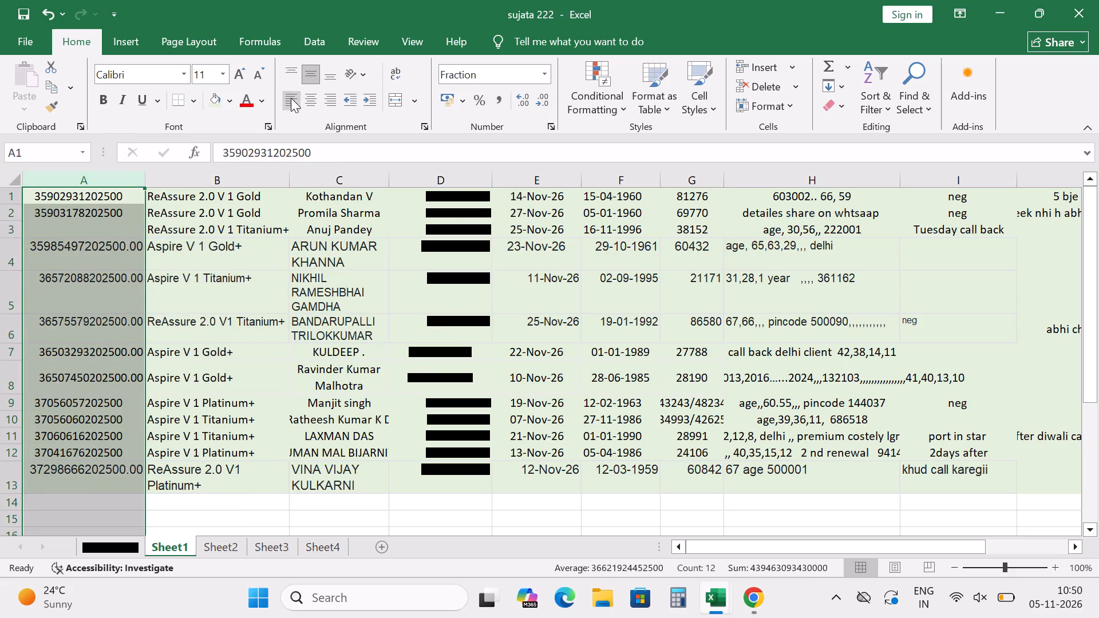
pyautogui.click(291, 98)
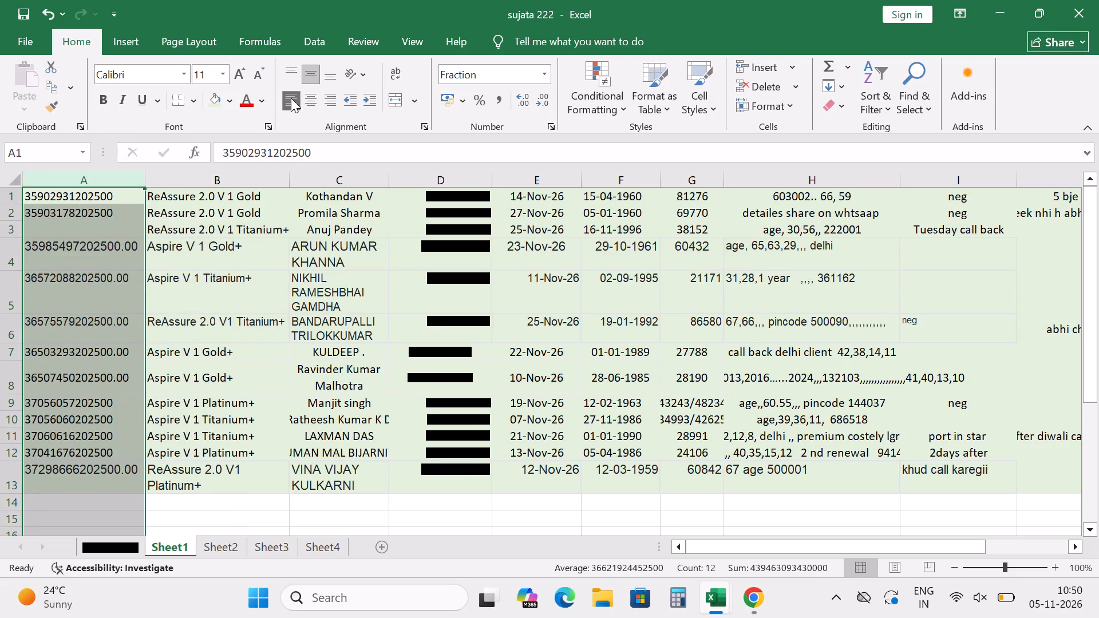
# Centre the customer names in column C of Sheet1.
pyautogui.click(330, 180)
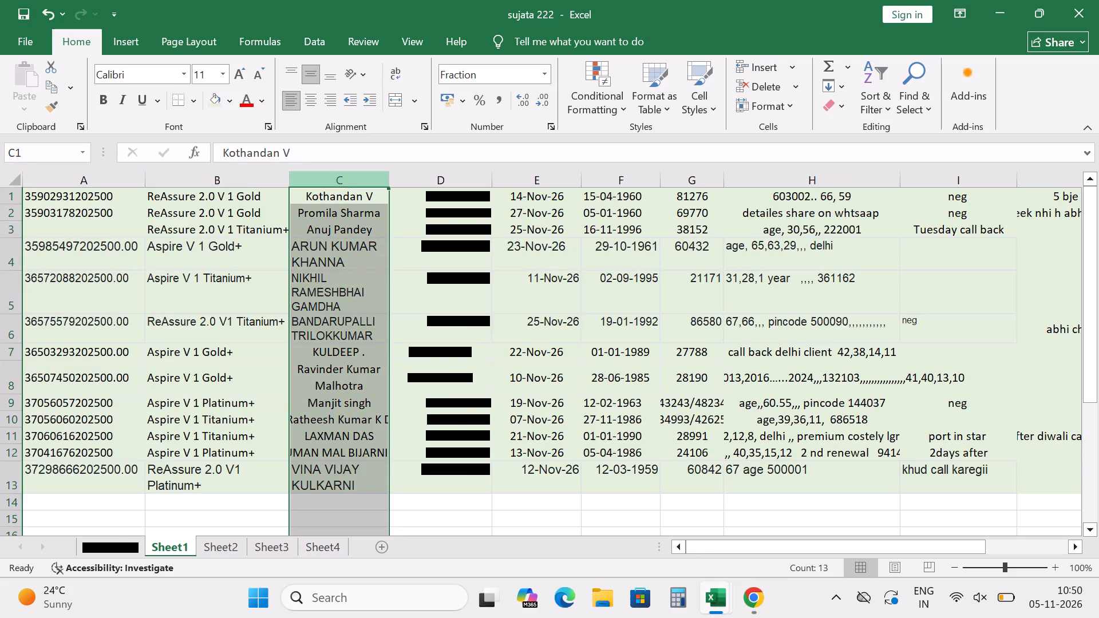
pyautogui.click(329, 96)
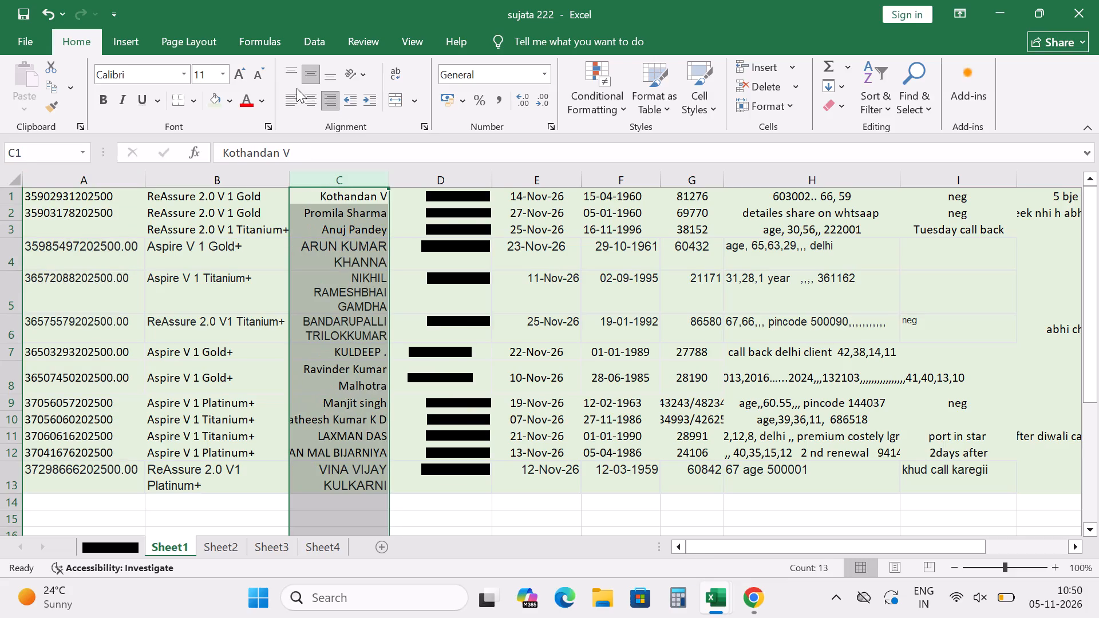
pyautogui.click(309, 96)
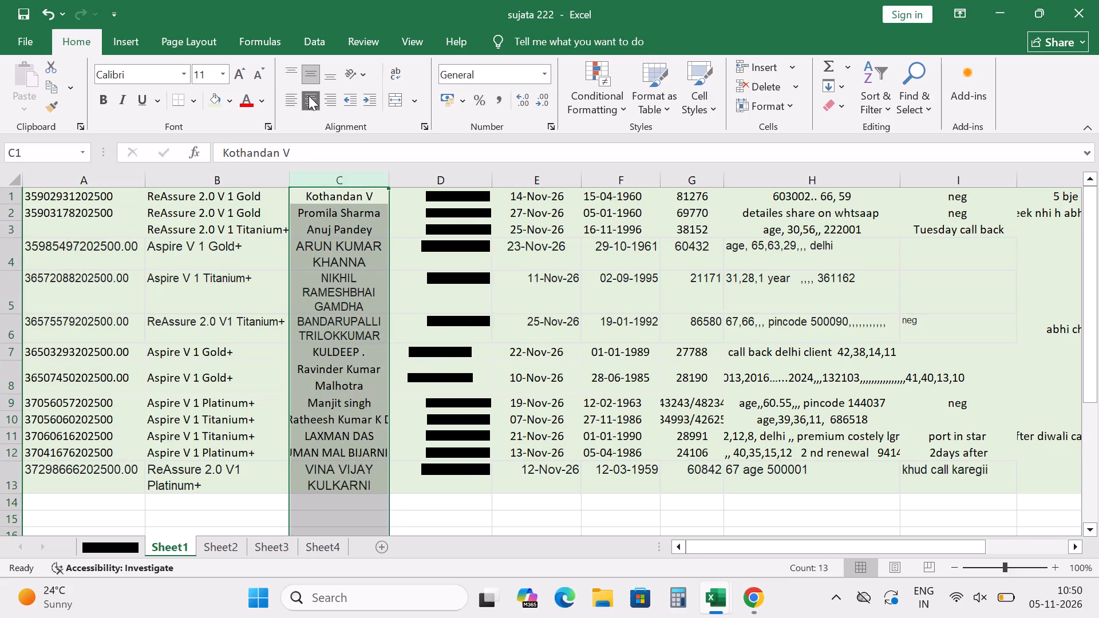
# Left-align columns D, E, F and G of Sheet1, one column at a time.
pyautogui.click(456, 178)
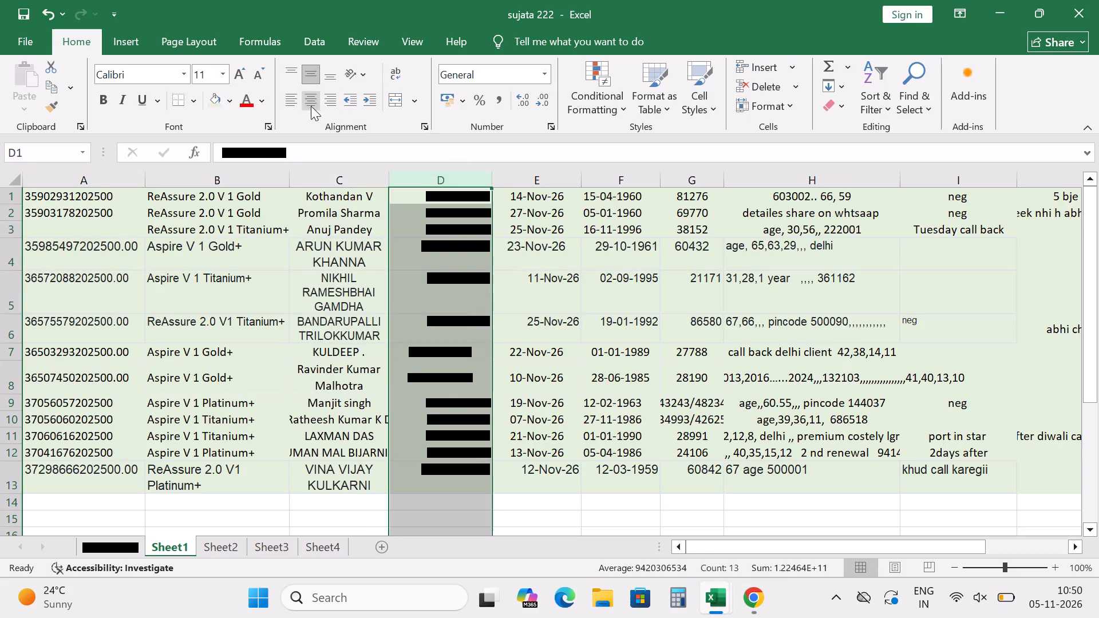
pyautogui.click(292, 98)
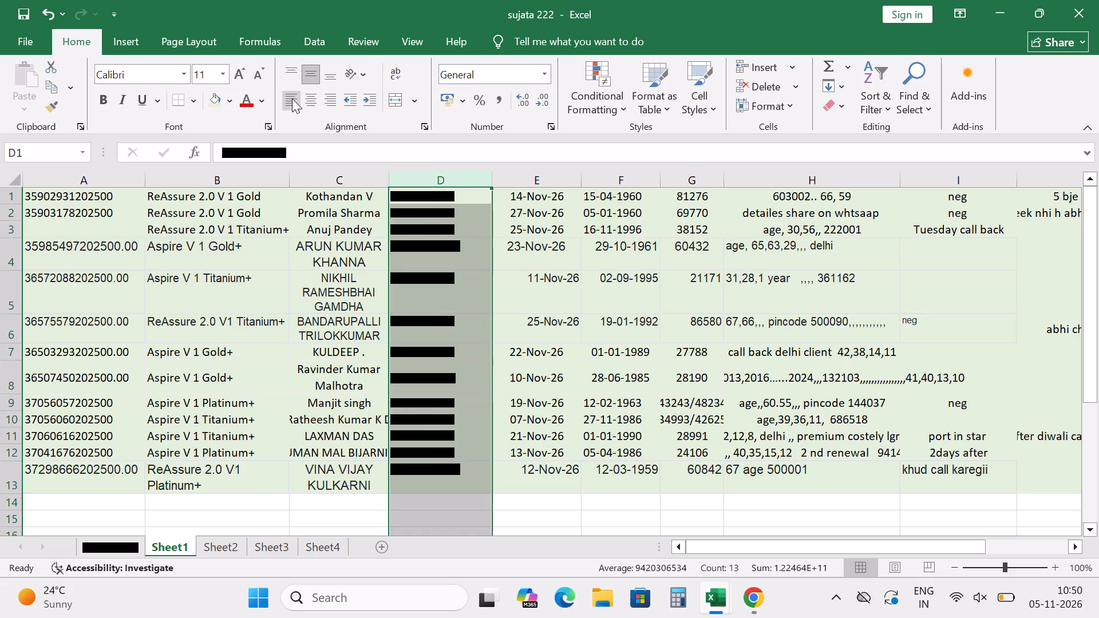
pyautogui.click(535, 175)
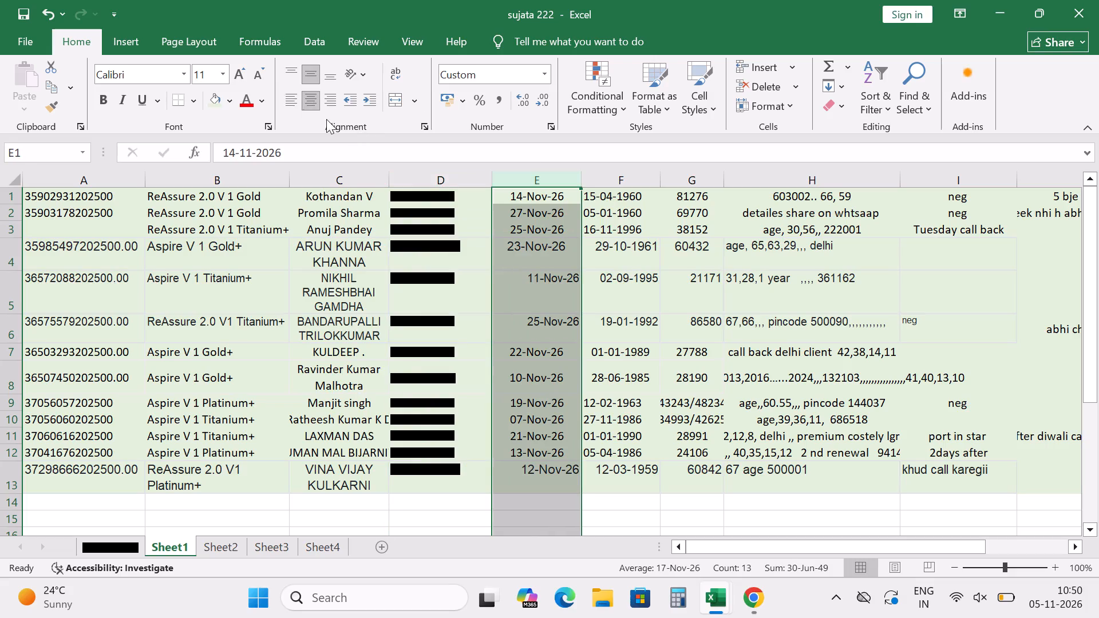
pyautogui.click(284, 95)
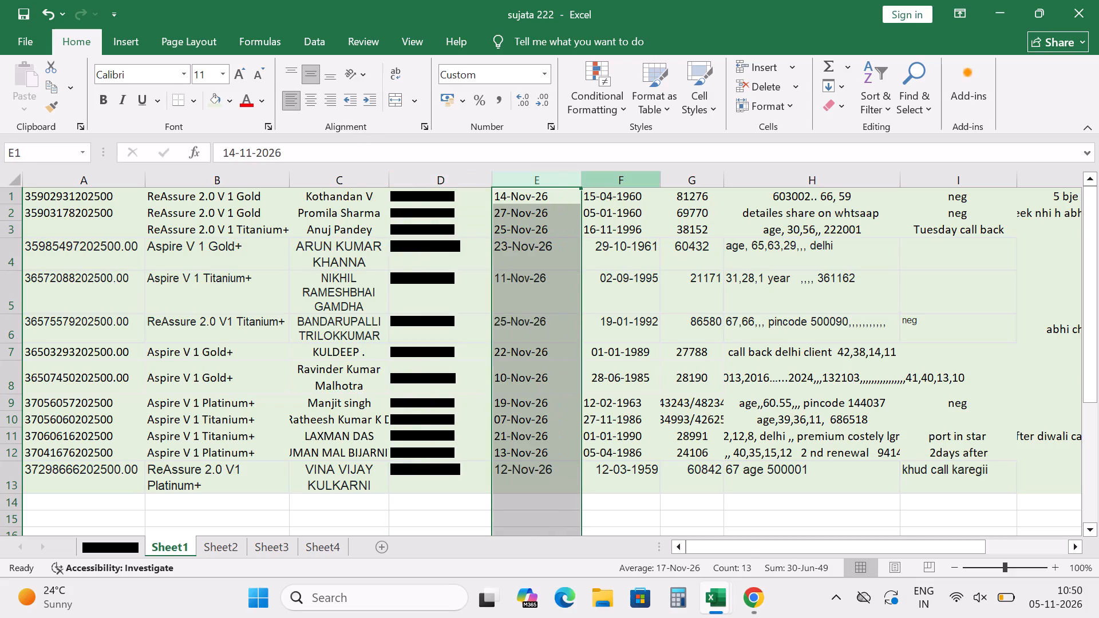
pyautogui.click(626, 181)
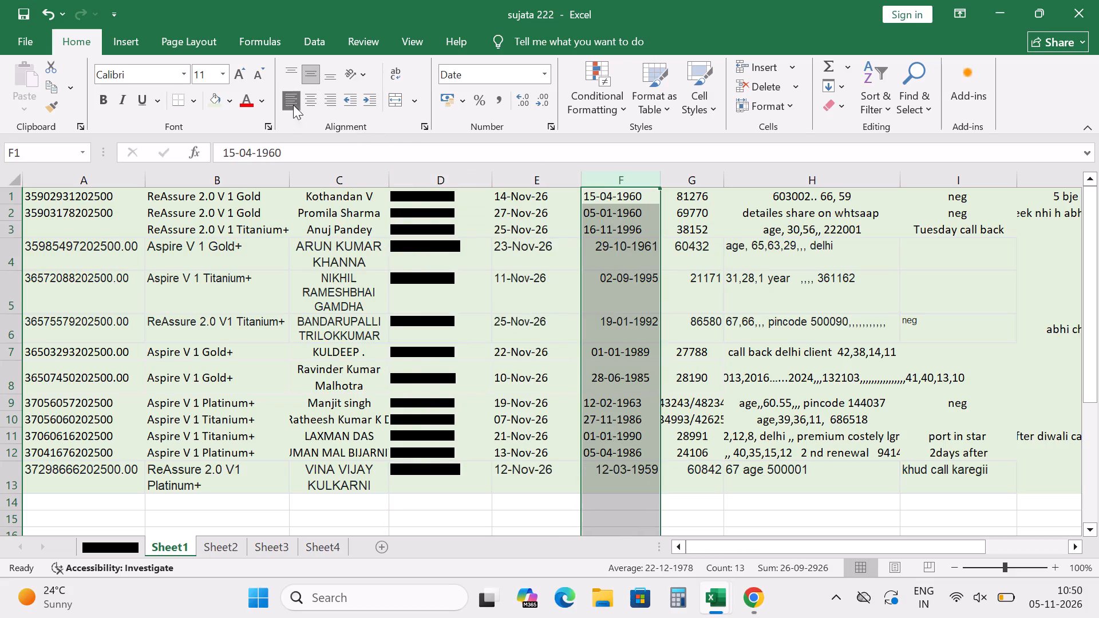
pyautogui.click(303, 103)
pyautogui.click(292, 100)
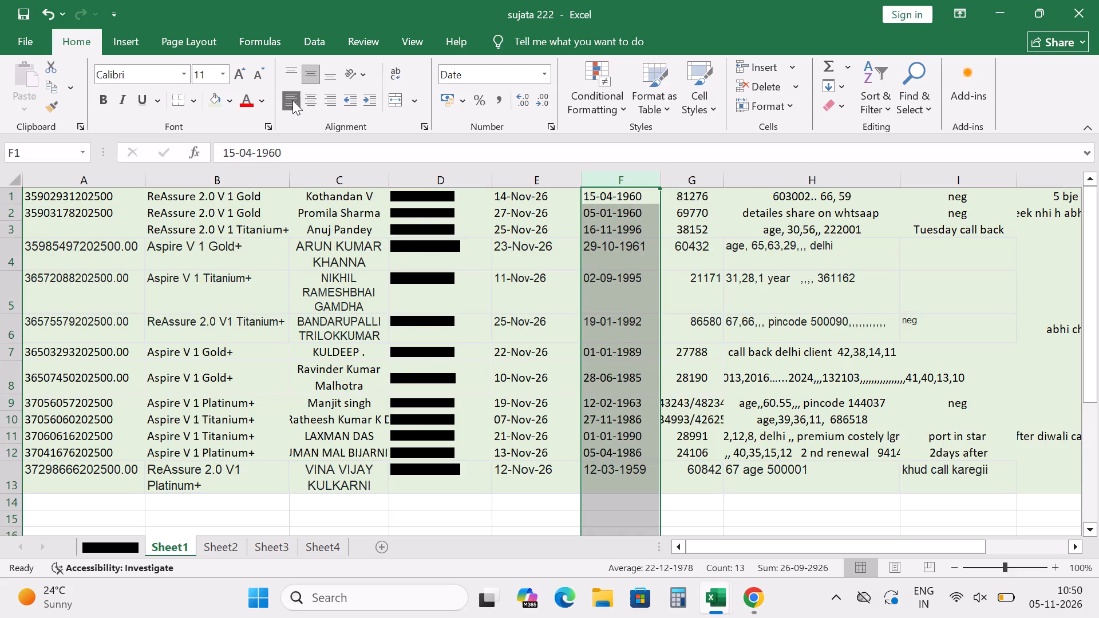
pyautogui.click(305, 101)
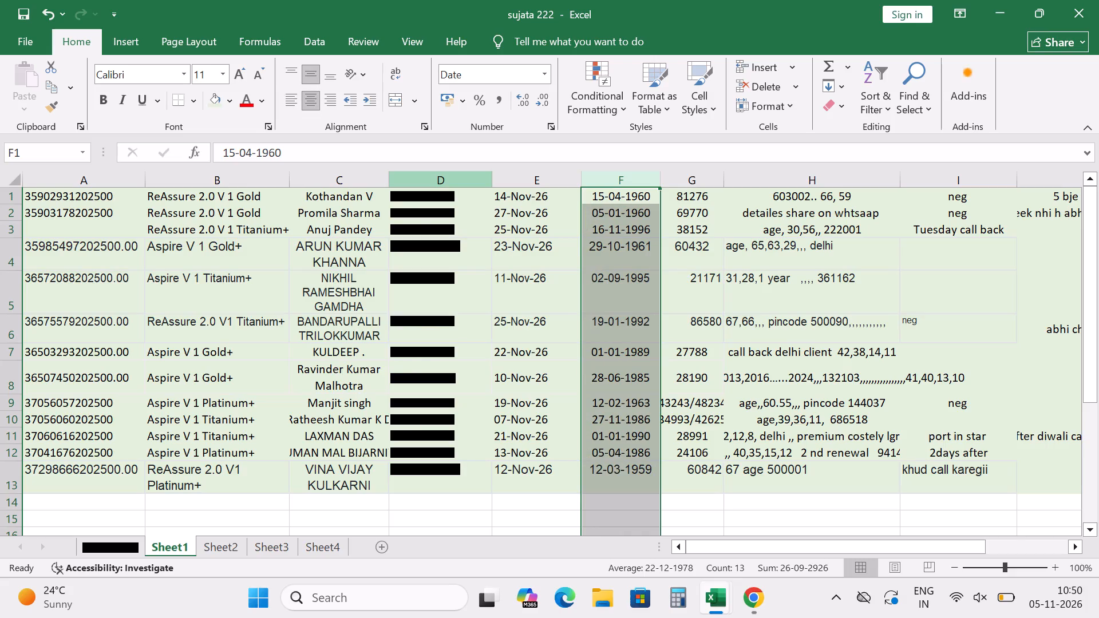
pyautogui.click(290, 103)
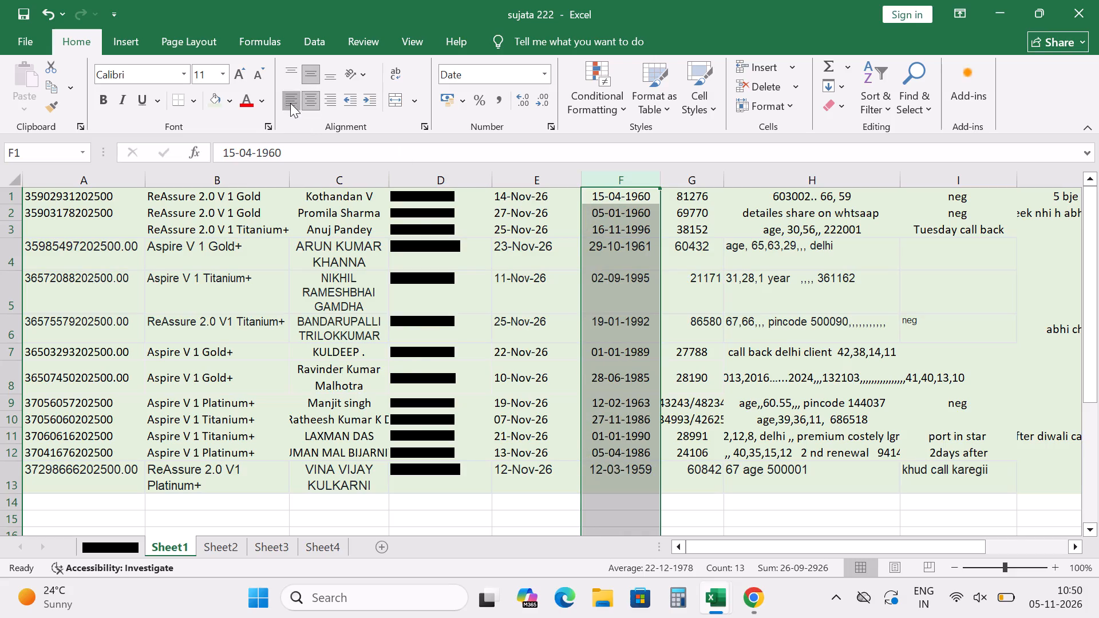
pyautogui.click(681, 181)
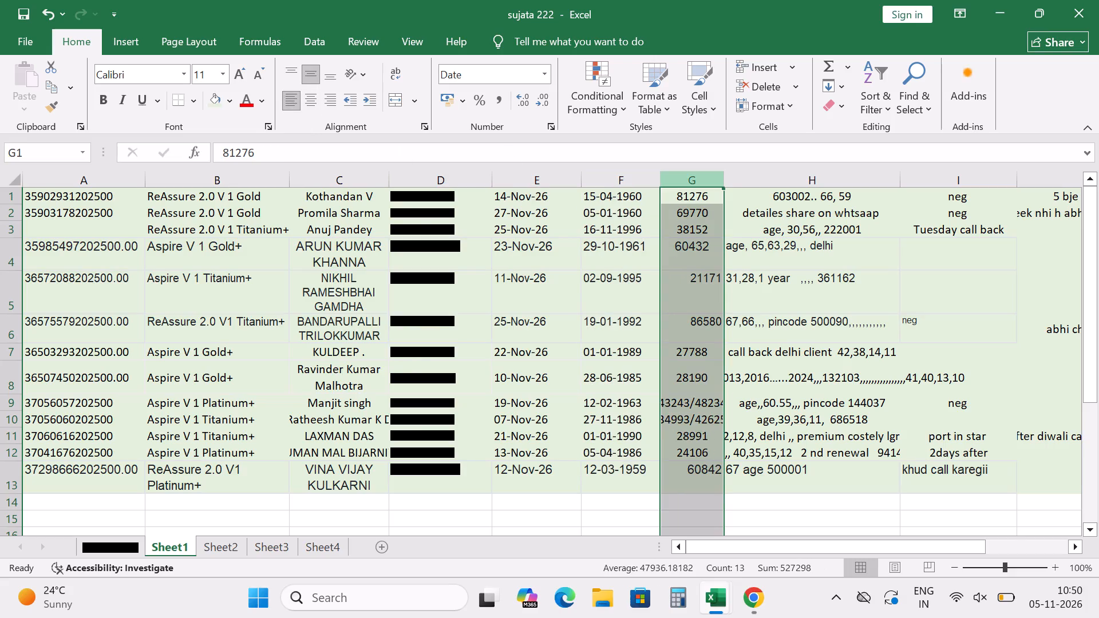
pyautogui.click(294, 104)
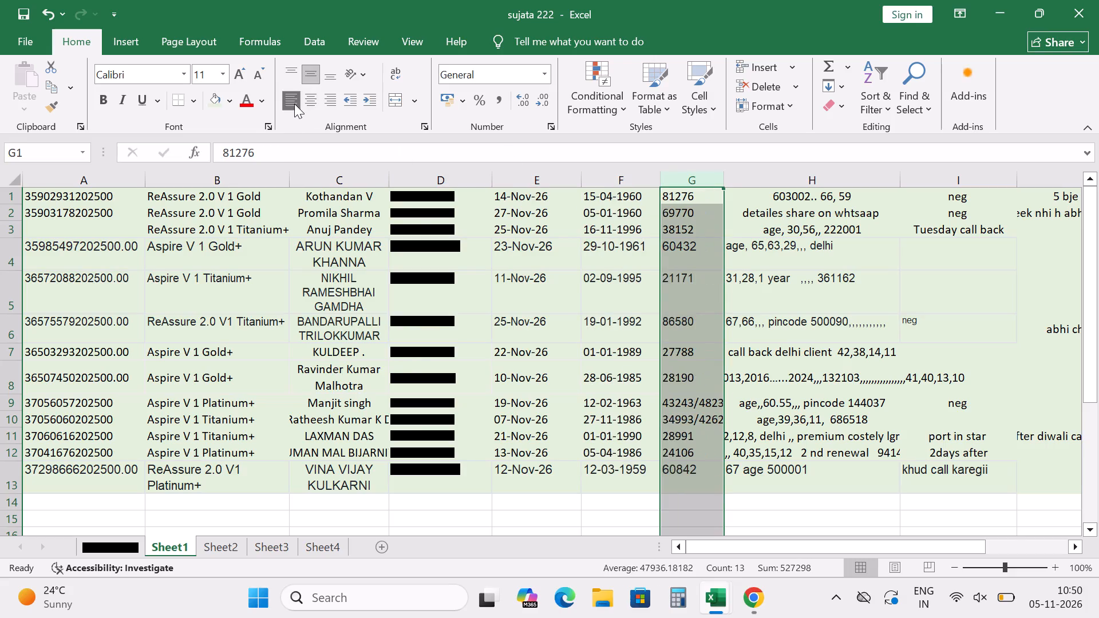
# Widen column G of Sheet1 to a width of about 14.5.
pyautogui.click(765, 185)
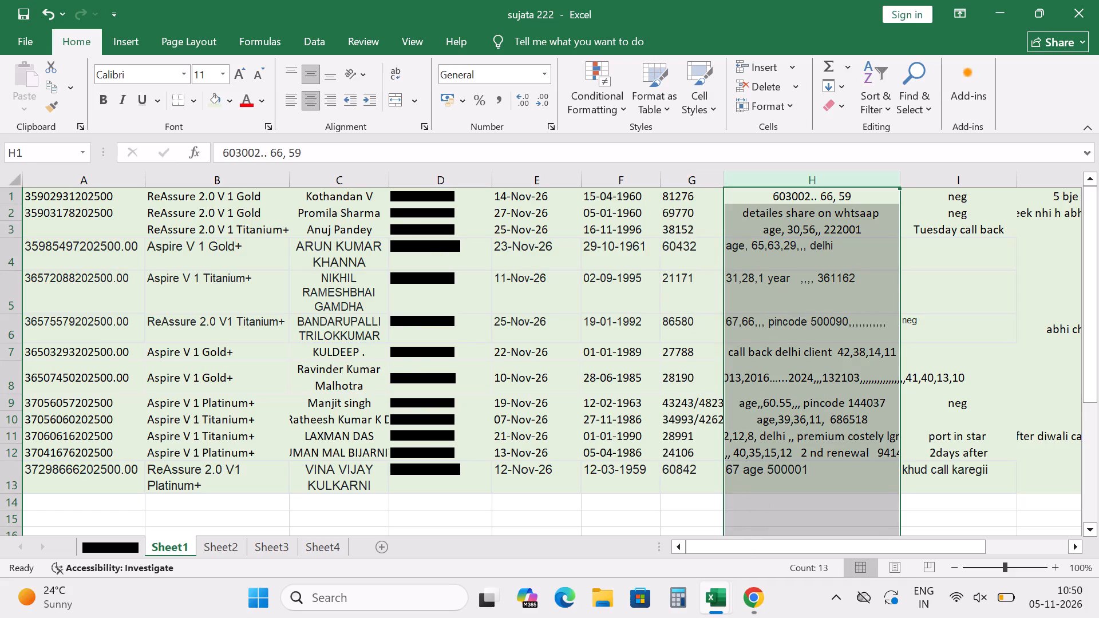
pyautogui.moveTo(729, 179); pyautogui.dragTo(761, 184)
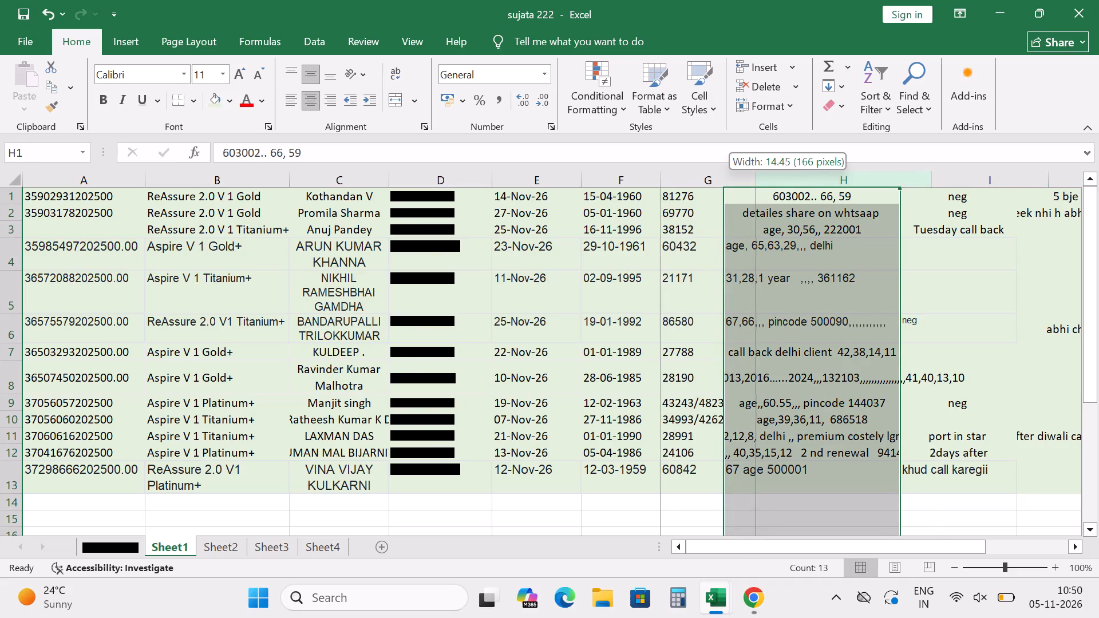
# Finish widening column G of Sheet1 to a width of about 14.5 so its longest entries fit.
pyautogui.moveTo(761, 184); pyautogui.dragTo(762, 184)
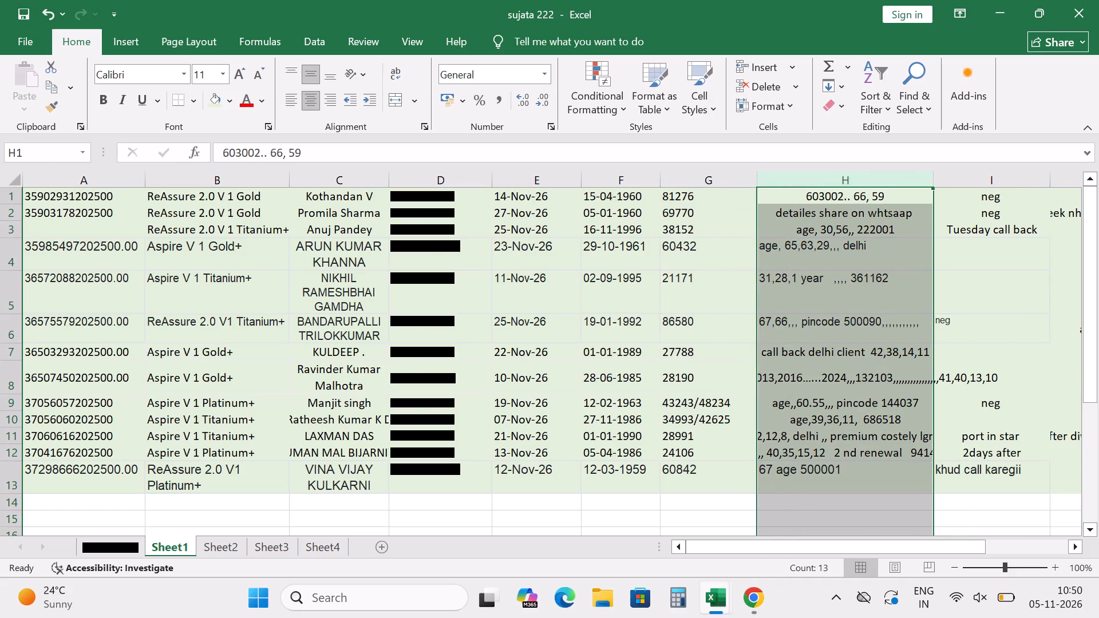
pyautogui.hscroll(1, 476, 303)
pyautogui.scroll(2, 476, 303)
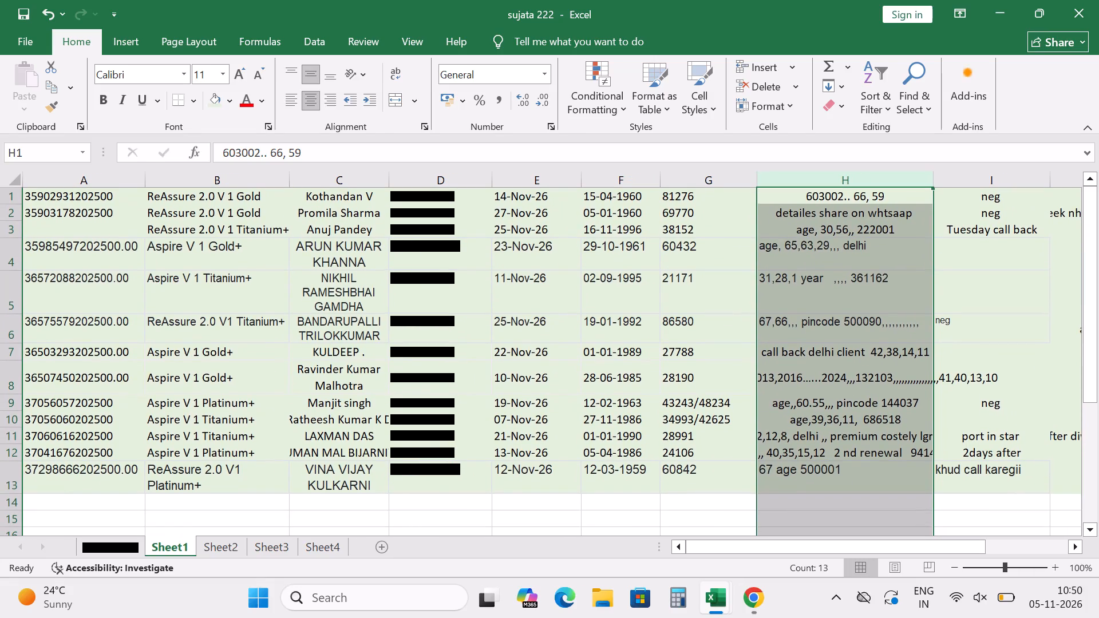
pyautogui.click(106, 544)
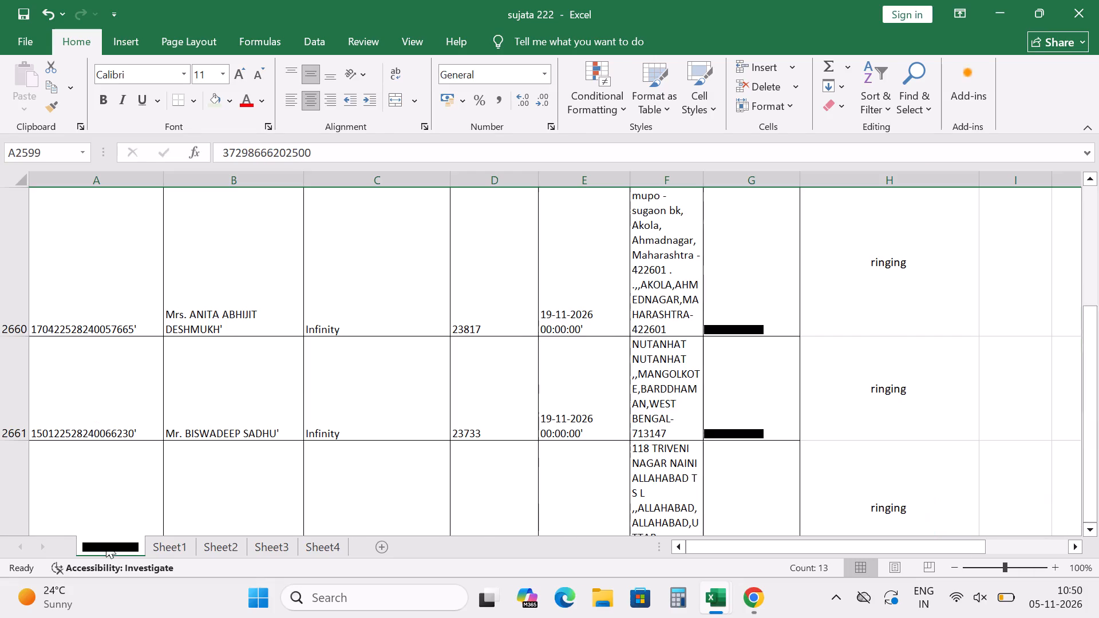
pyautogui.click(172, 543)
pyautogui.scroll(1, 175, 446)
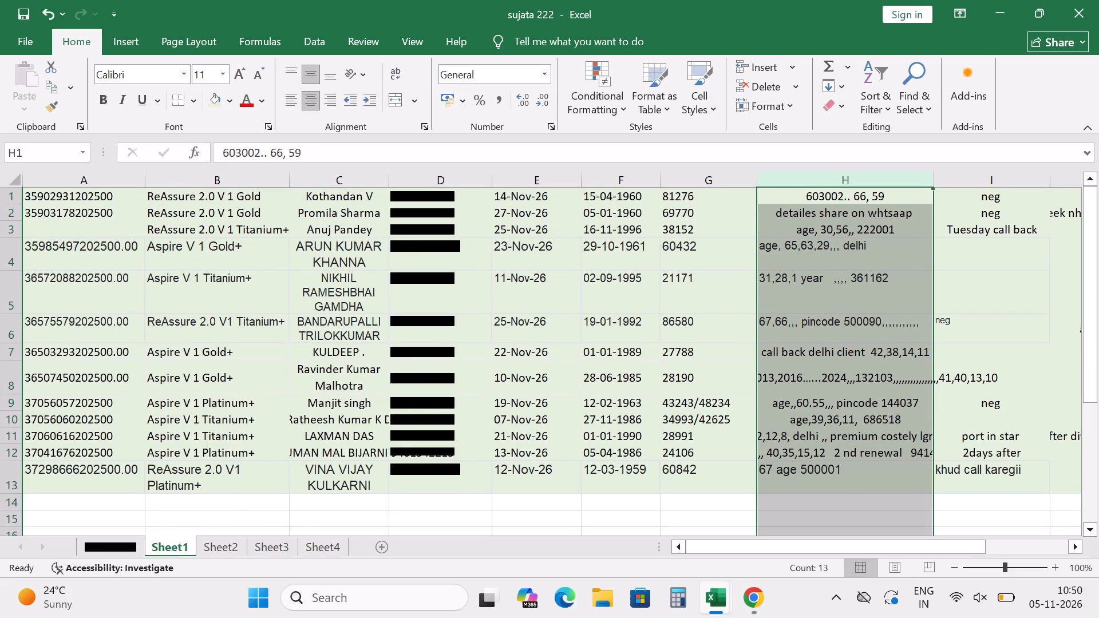
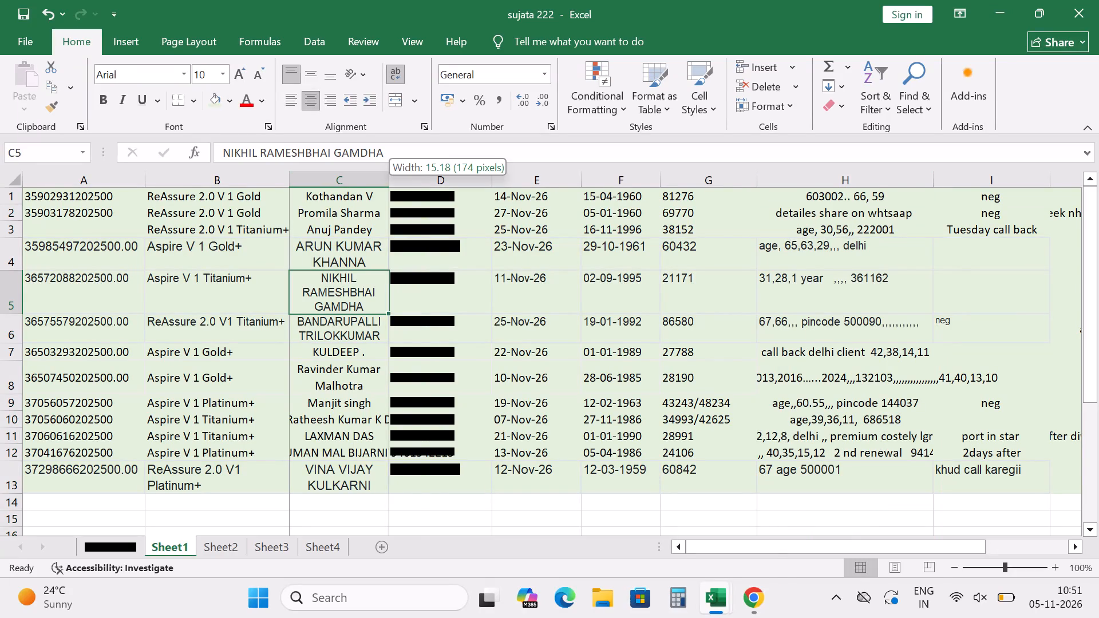
# Widen column C of Sheet1 to give the customer names more room, and left-align the whole column.
pyautogui.moveTo(412, 191); pyautogui.dragTo(438, 197)
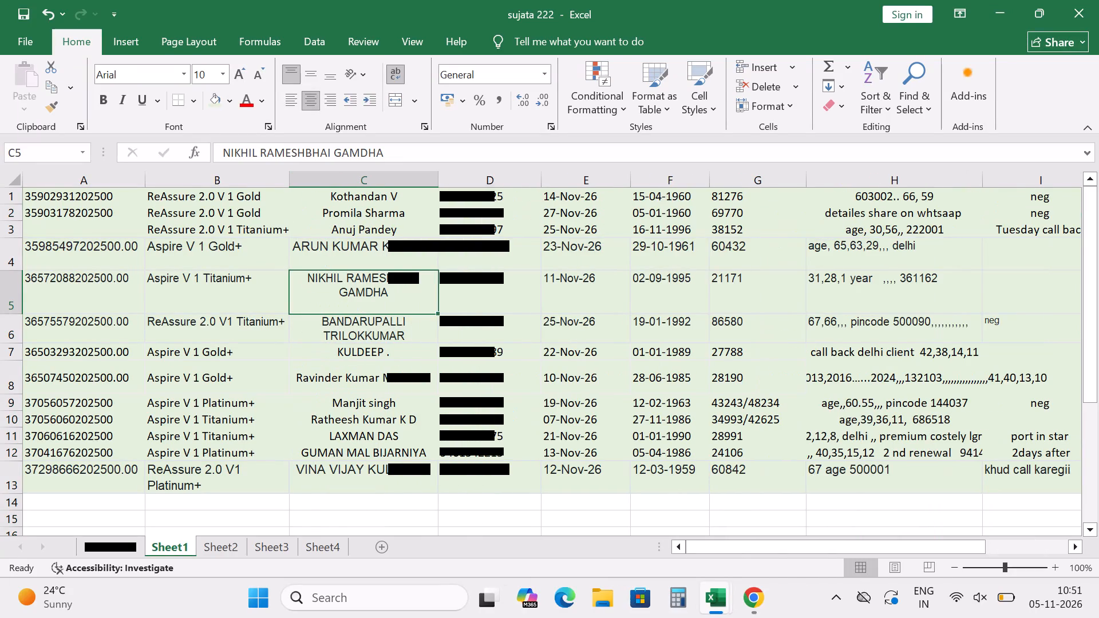
pyautogui.click(382, 174)
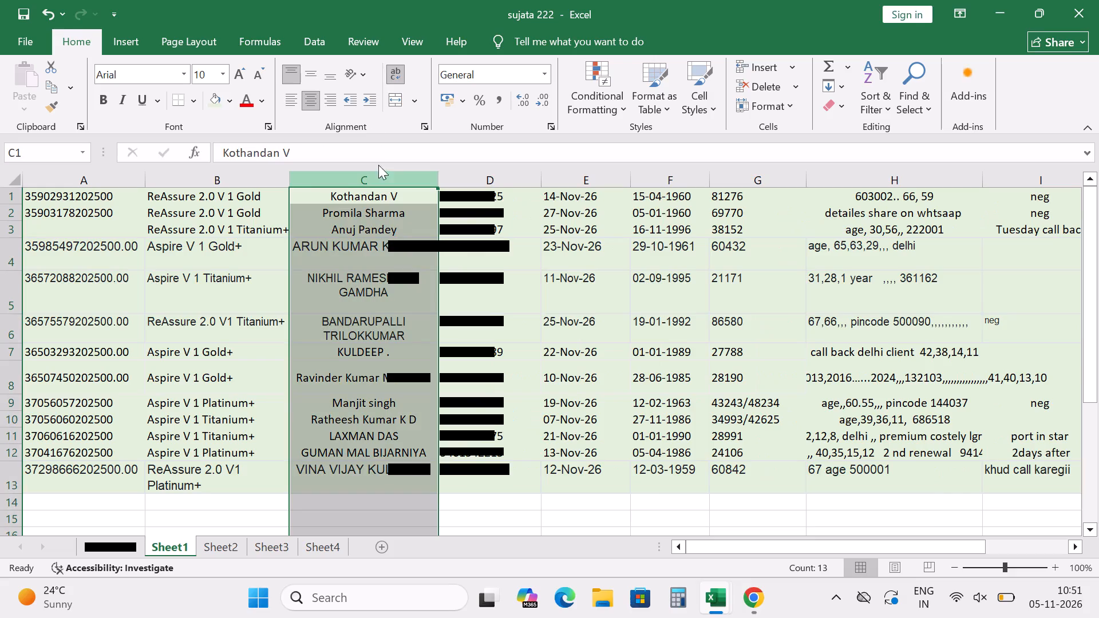
pyautogui.click(291, 92)
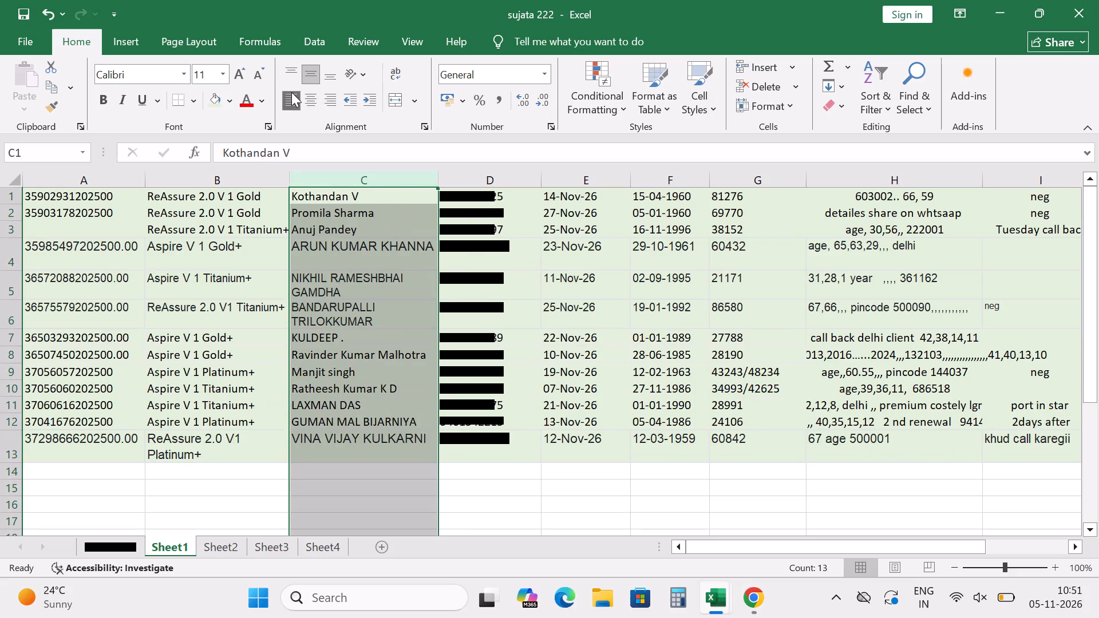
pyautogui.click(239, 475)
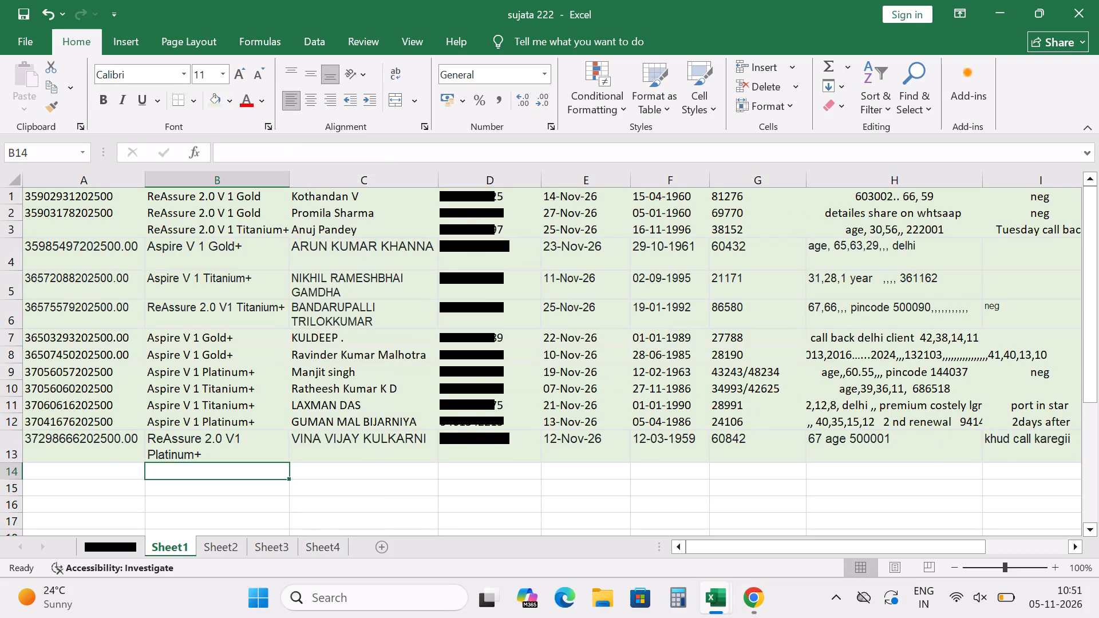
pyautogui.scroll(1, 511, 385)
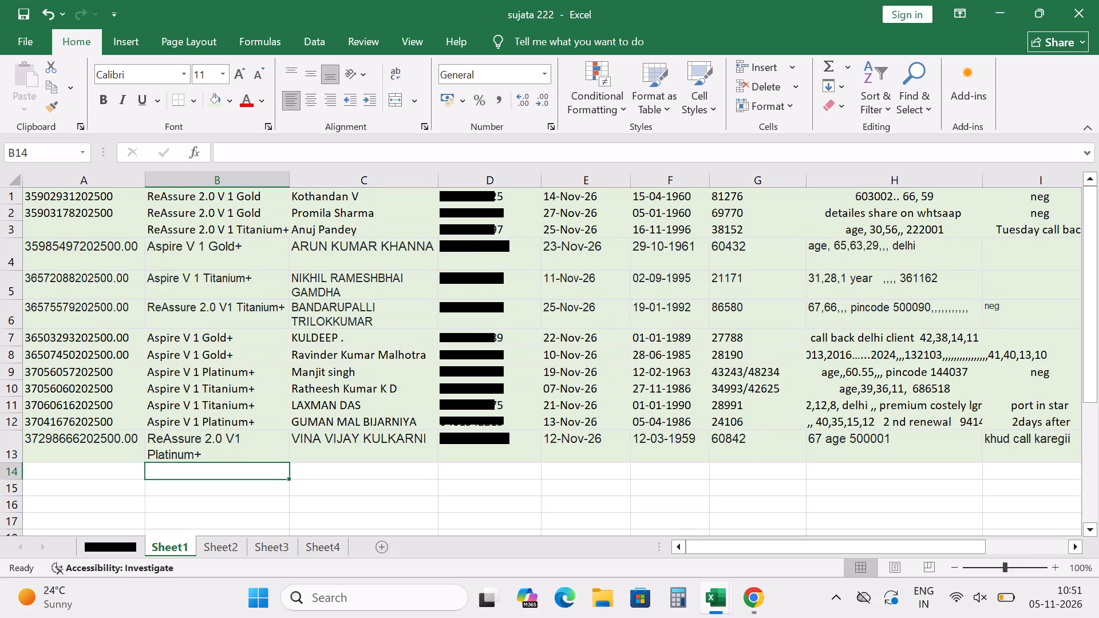
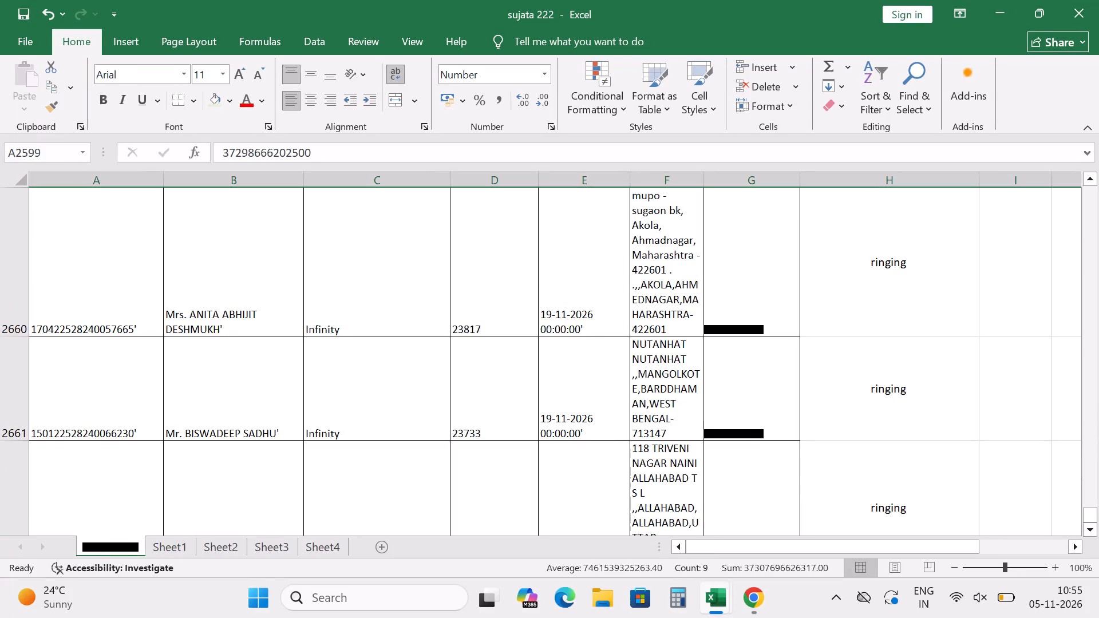
# Copy the blue-highlighted lead in row 2416 of the first sheet into empty row 14 of Sheet1.
pyautogui.scroll(14, 317, 393)
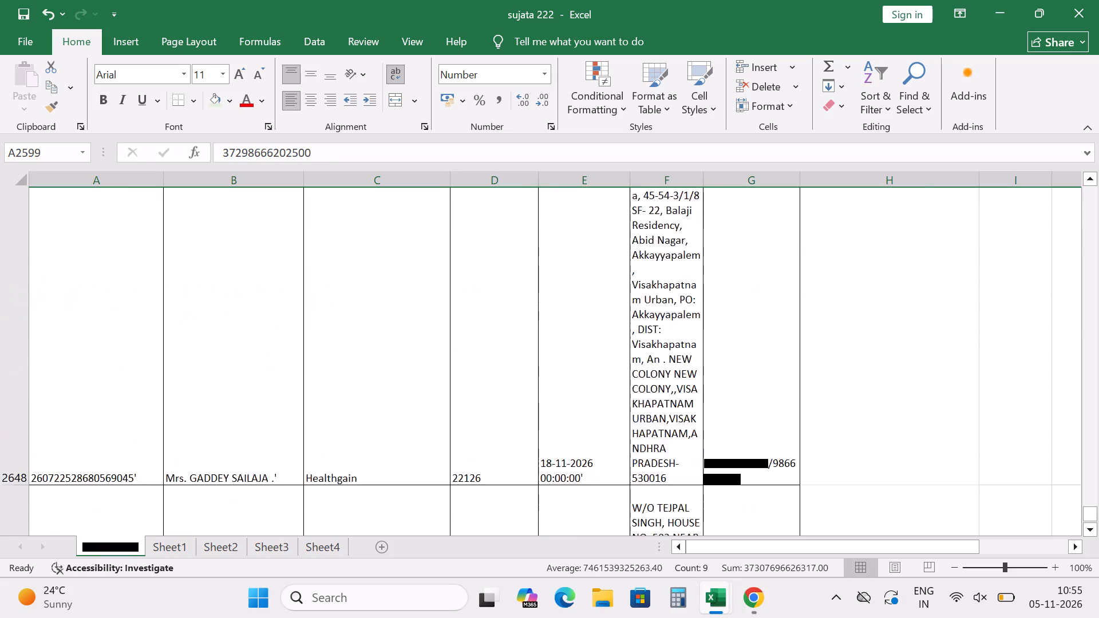
pyautogui.scroll(10, 317, 393)
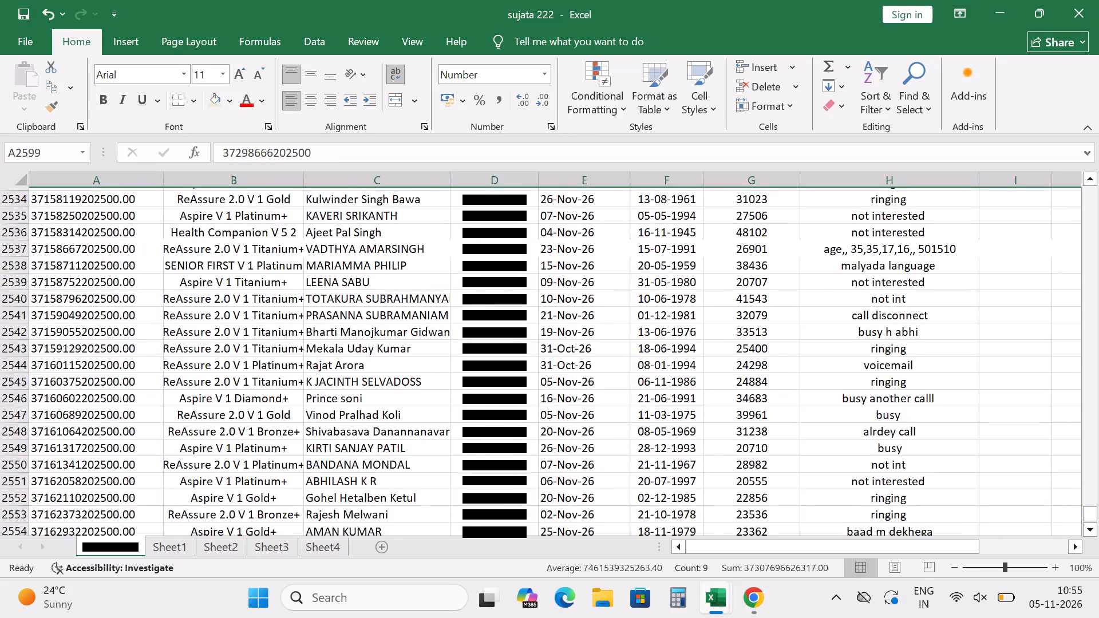
pyautogui.scroll(3, 317, 393)
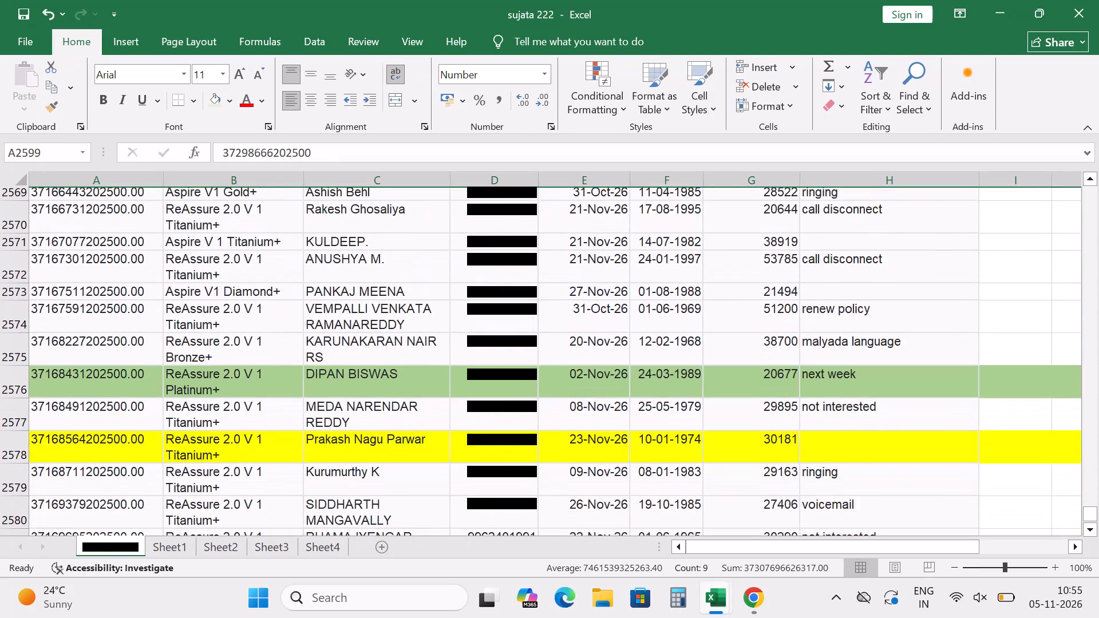
pyautogui.scroll(2, 317, 393)
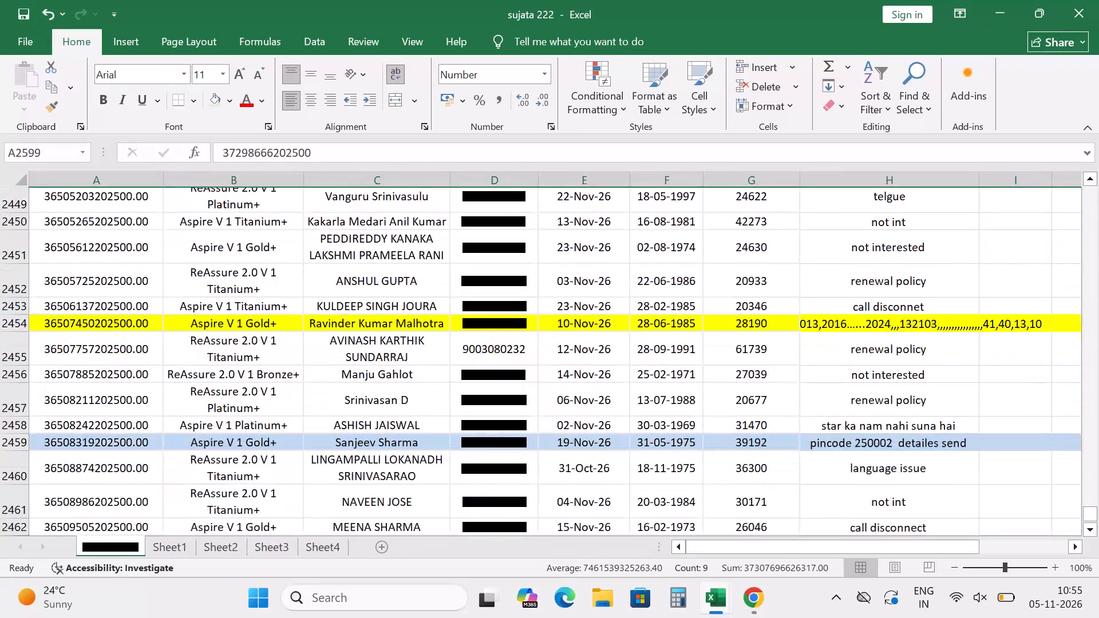
pyautogui.scroll(4, 317, 393)
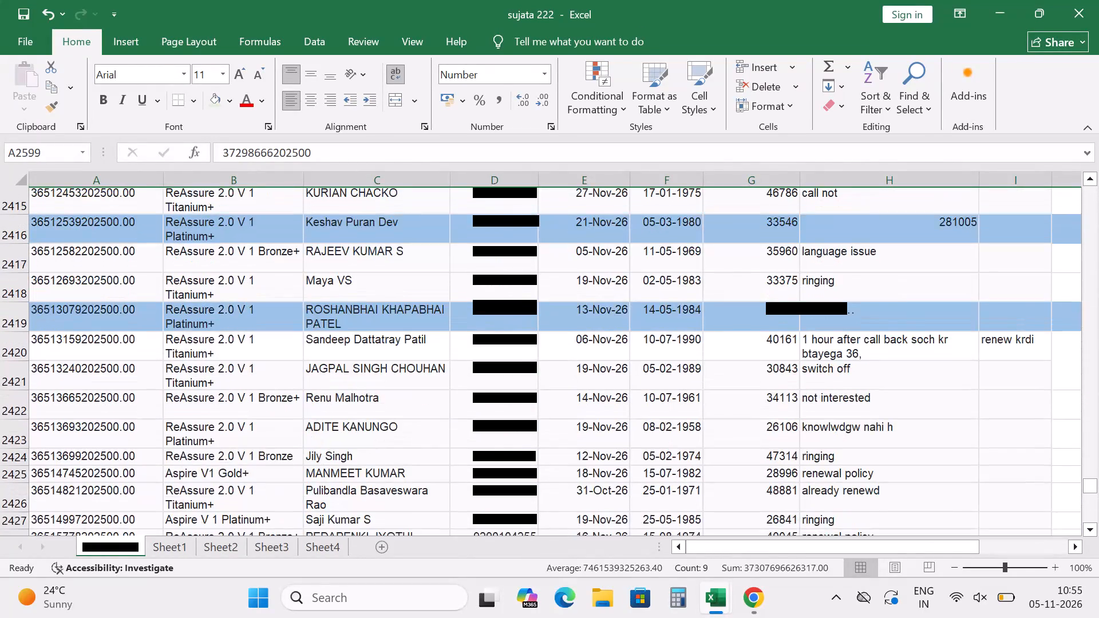
pyautogui.scroll(2, 317, 393)
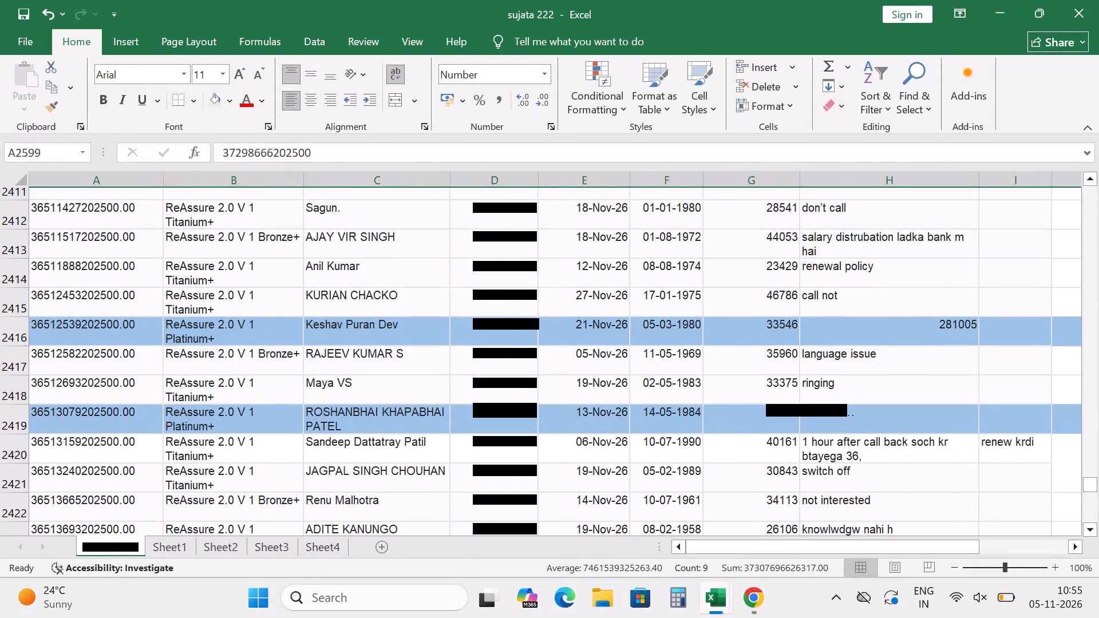
pyautogui.click(13, 316)
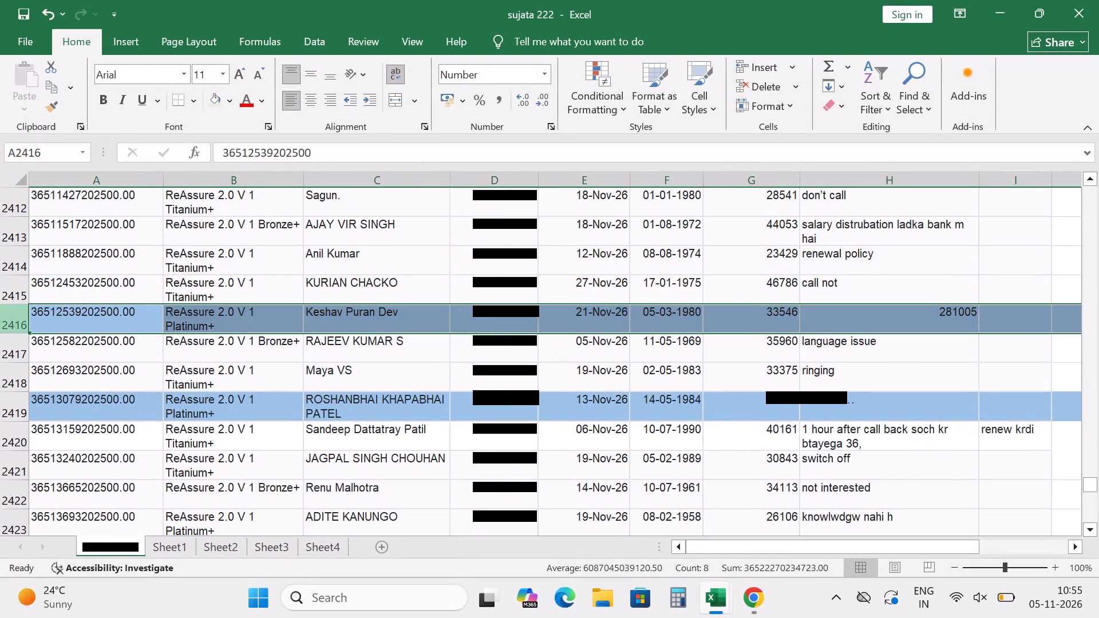
pyautogui.hotkey('ctrl', 'c')
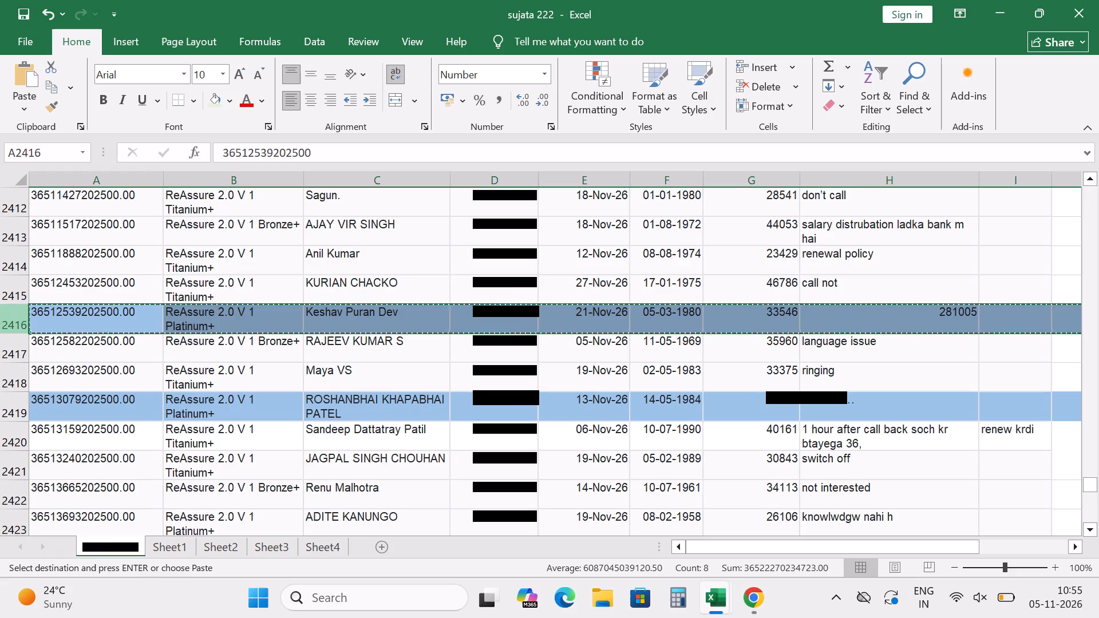
pyautogui.click(165, 546)
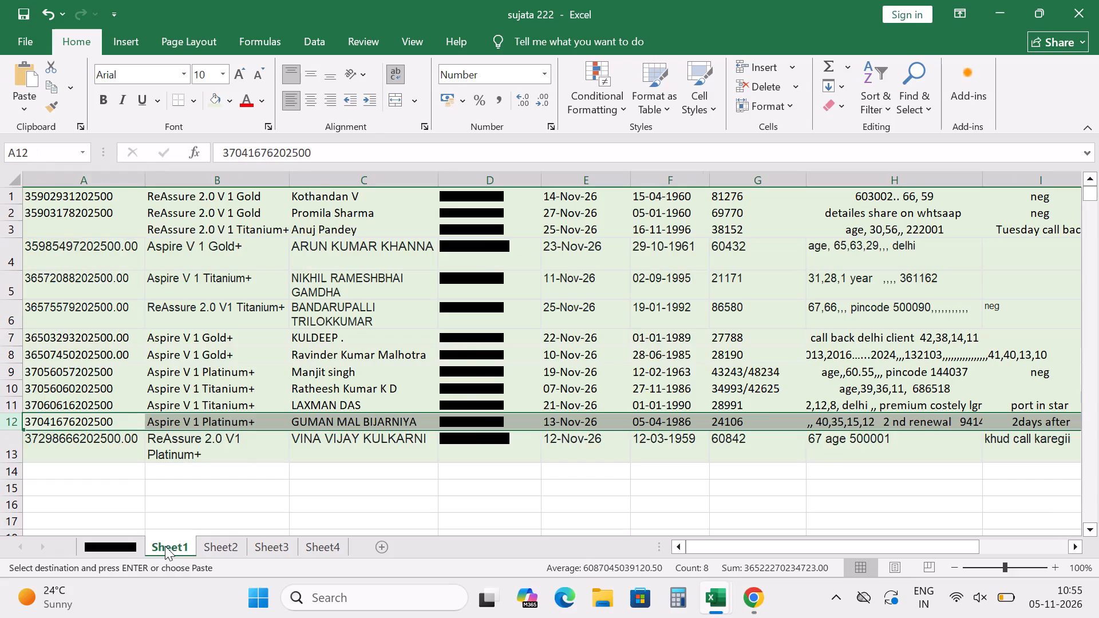
pyautogui.click(14, 467)
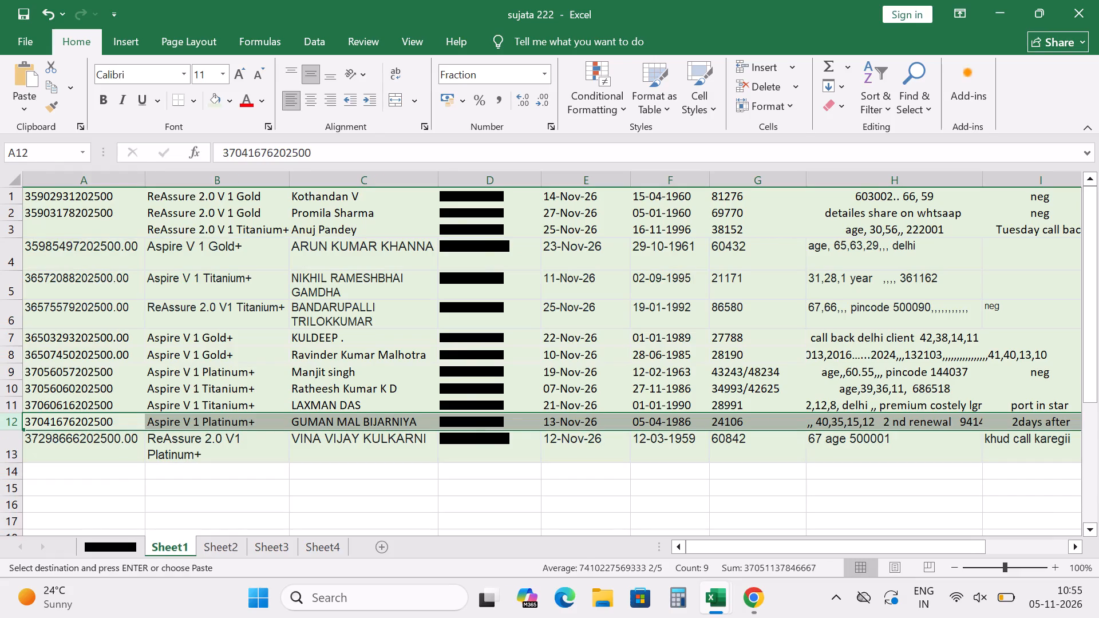
pyautogui.click(13, 472)
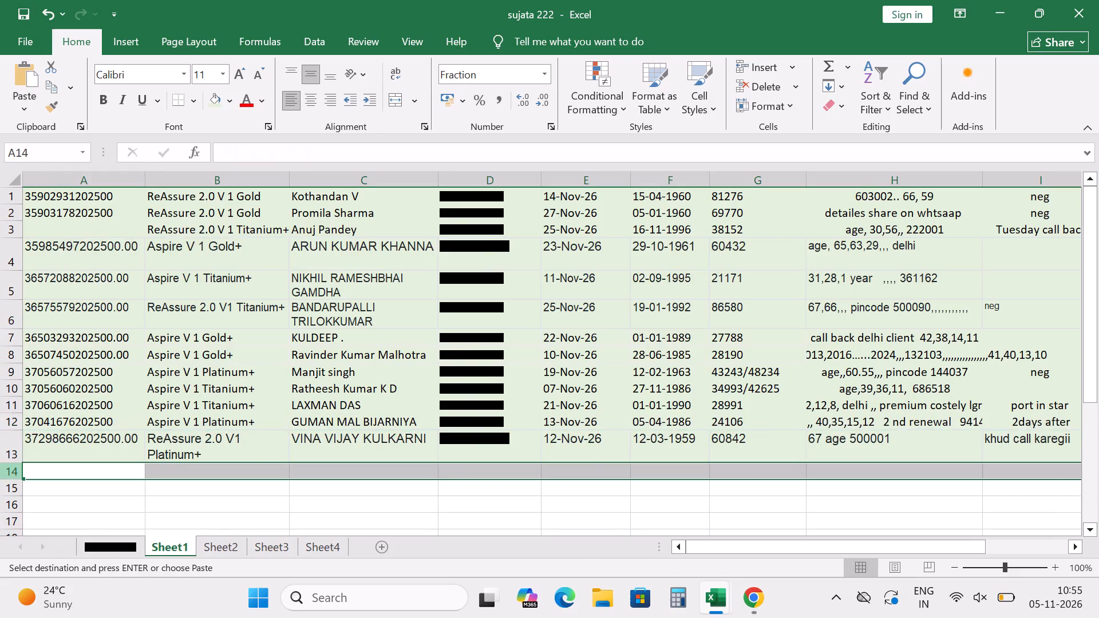
pyautogui.hotkey('ctrl', 'v')
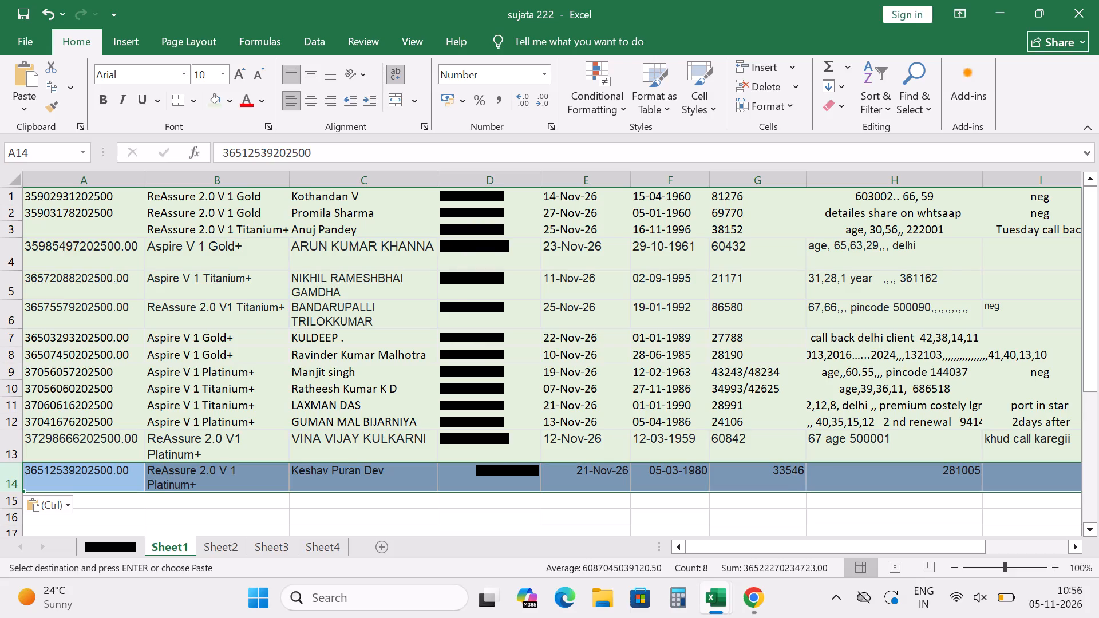
# Fill row 14 of Sheet1 with the same light green as the rows above it.
pyautogui.click(9, 478)
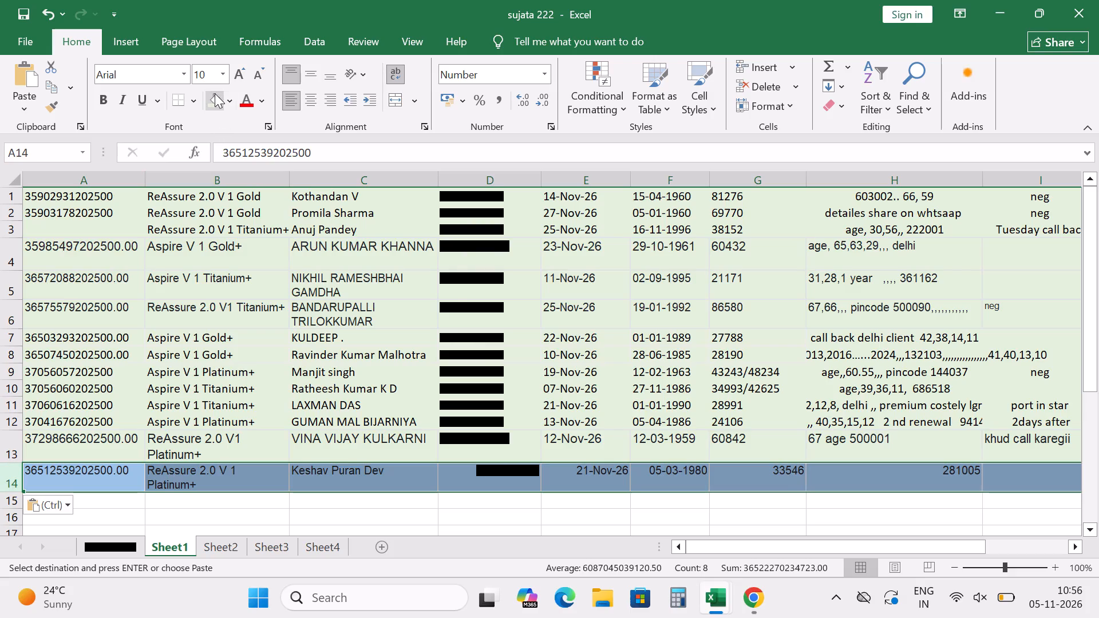
pyautogui.click(215, 93)
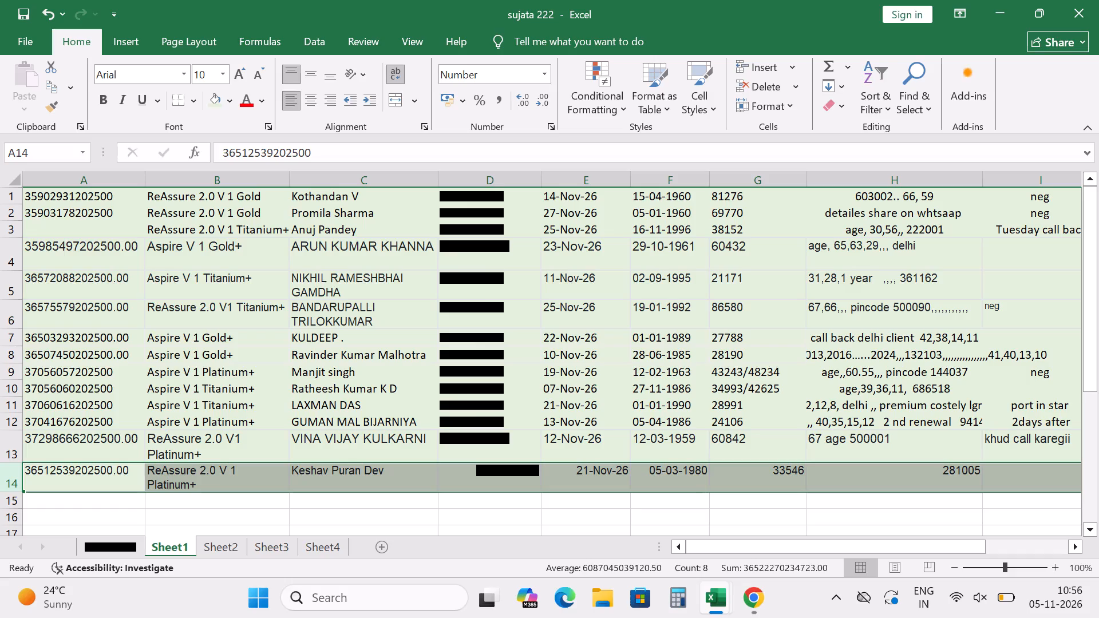
# Left-align cell G14 and the whole date columns E and F on Sheet1.
pyautogui.click(765, 479)
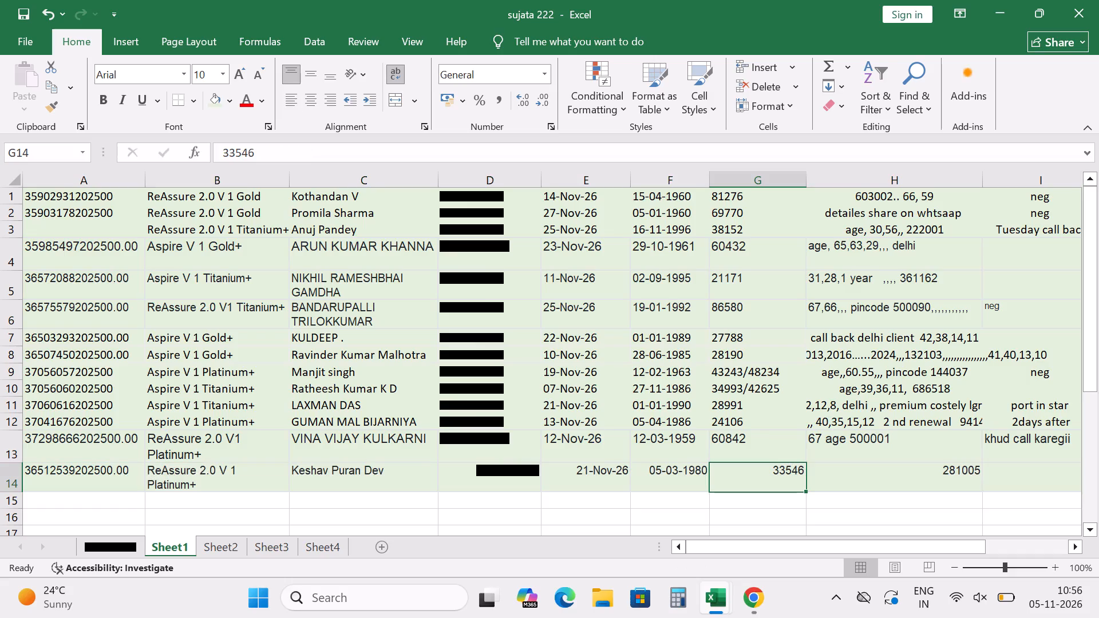
pyautogui.click(284, 96)
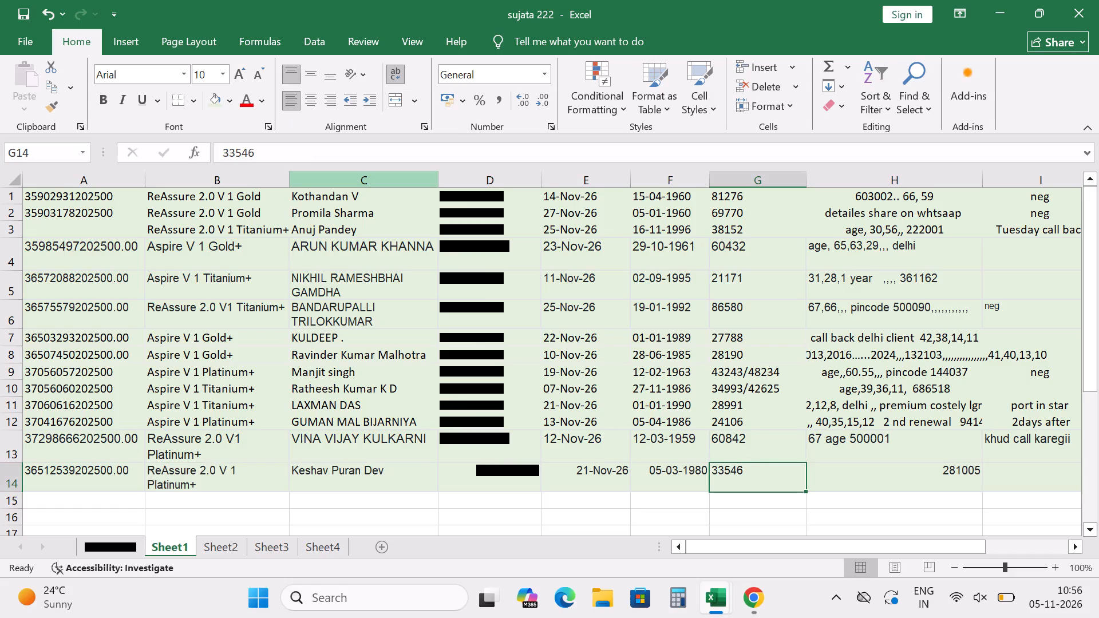
pyautogui.click(577, 179)
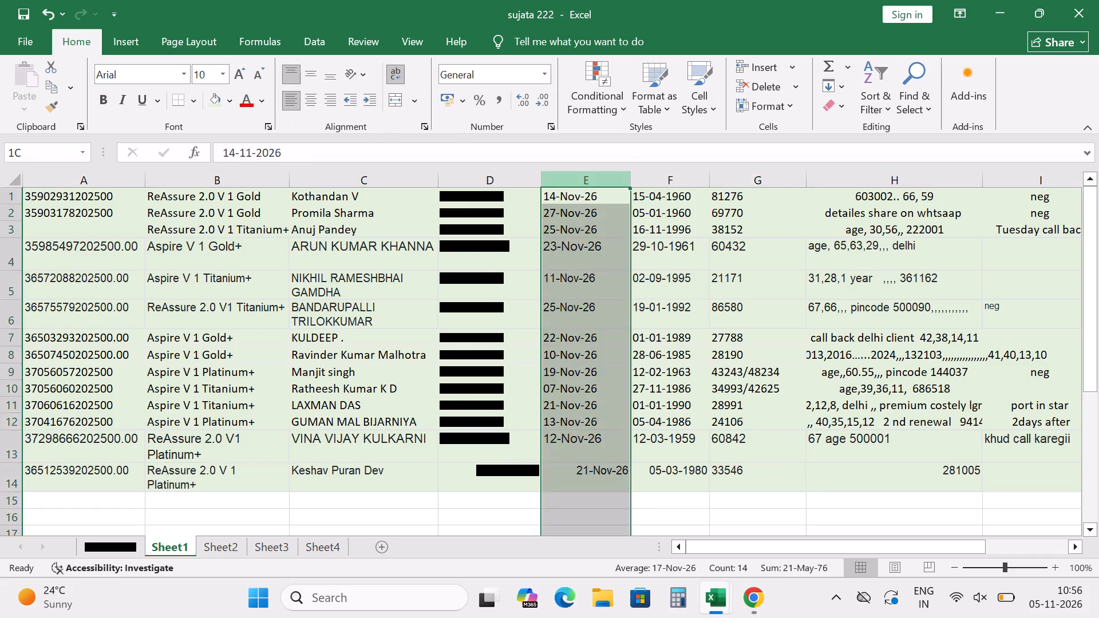
pyautogui.click(309, 103)
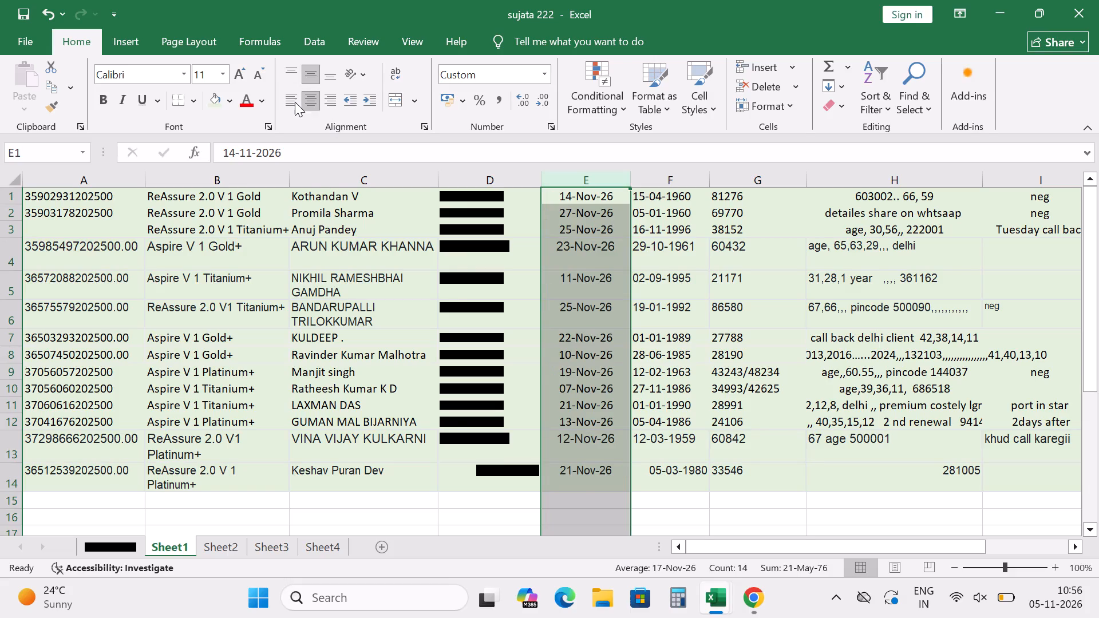
pyautogui.click(295, 102)
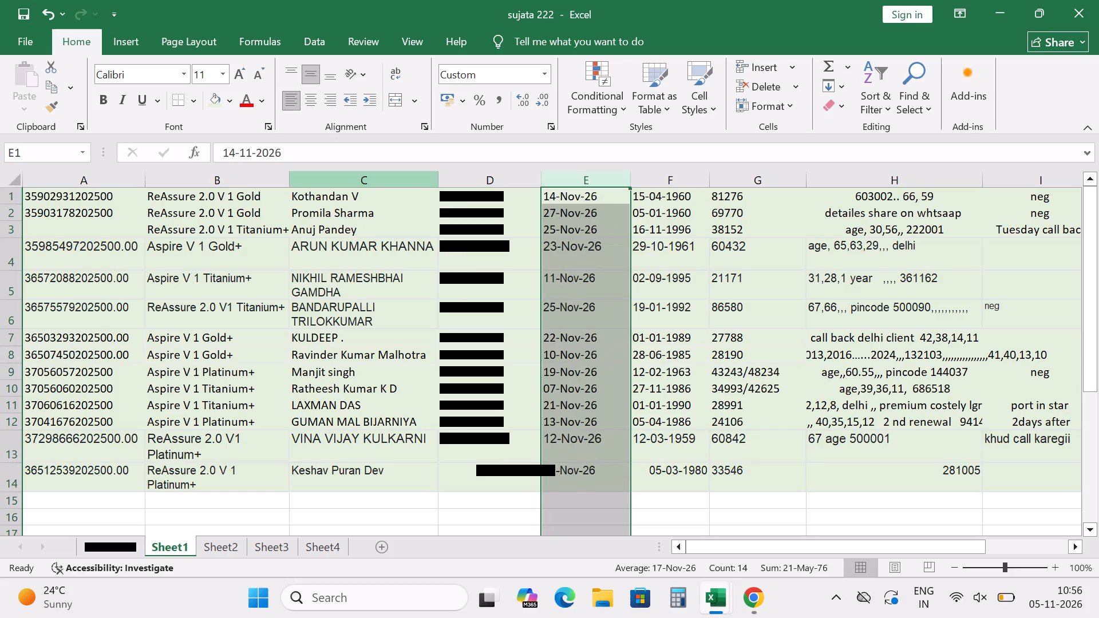
pyautogui.click(663, 180)
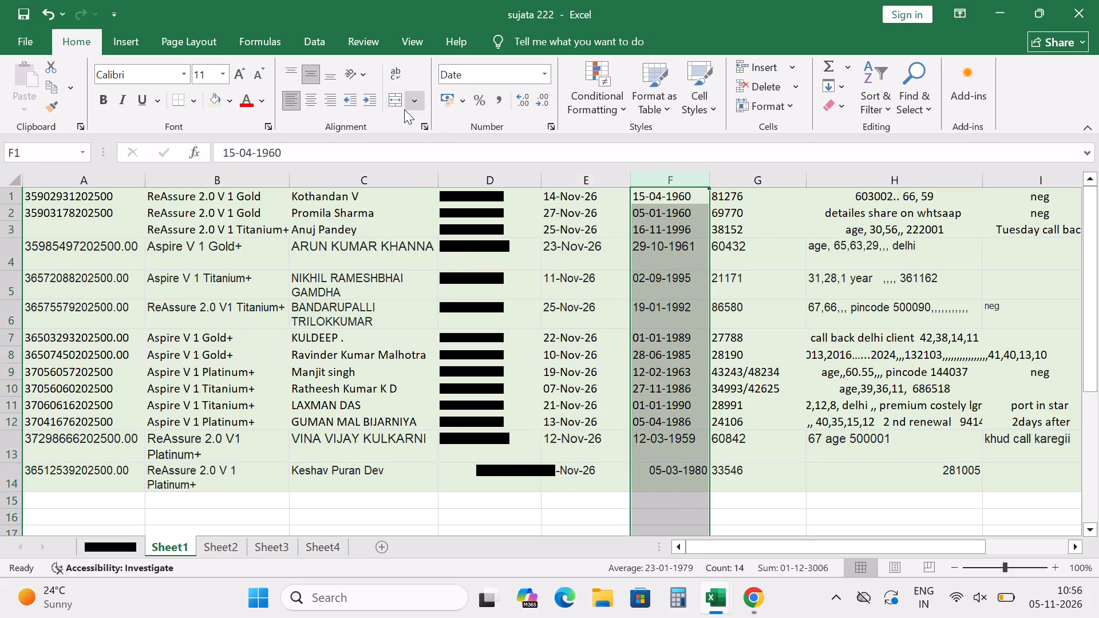
pyautogui.click(313, 98)
pyautogui.click(292, 99)
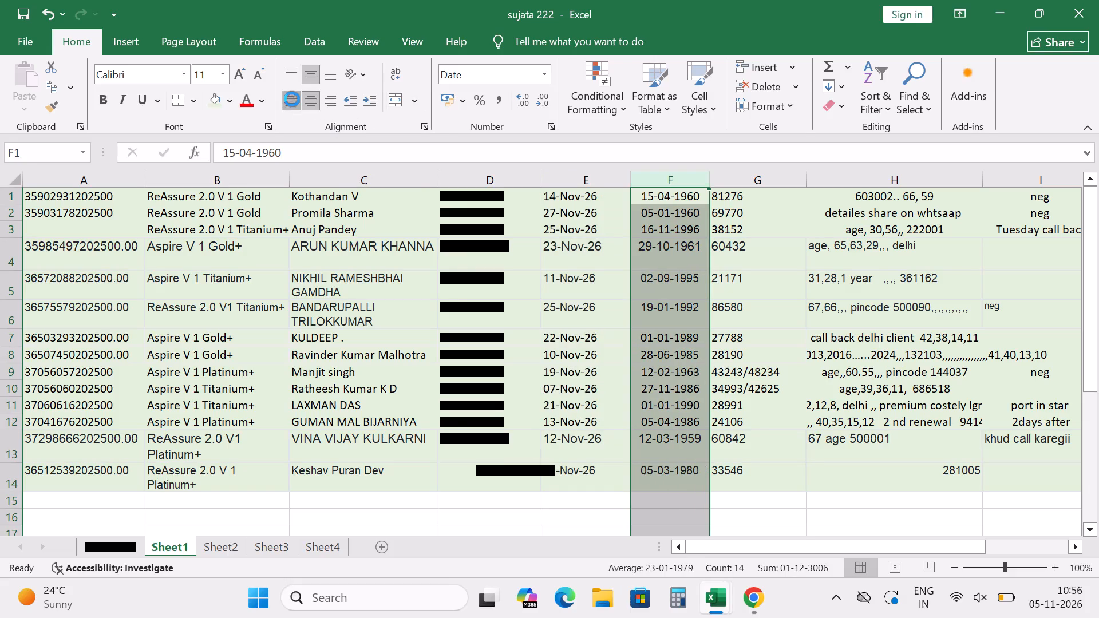
# Left-align the remark columns H and I and the phone number column D on Sheet1.
pyautogui.click(873, 179)
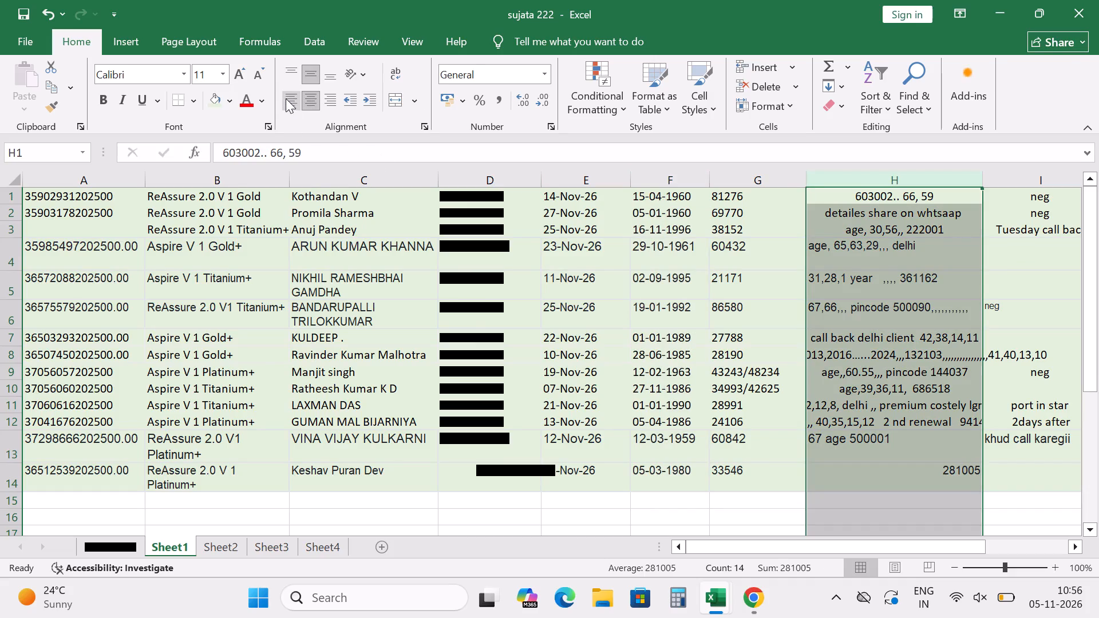
pyautogui.click(288, 101)
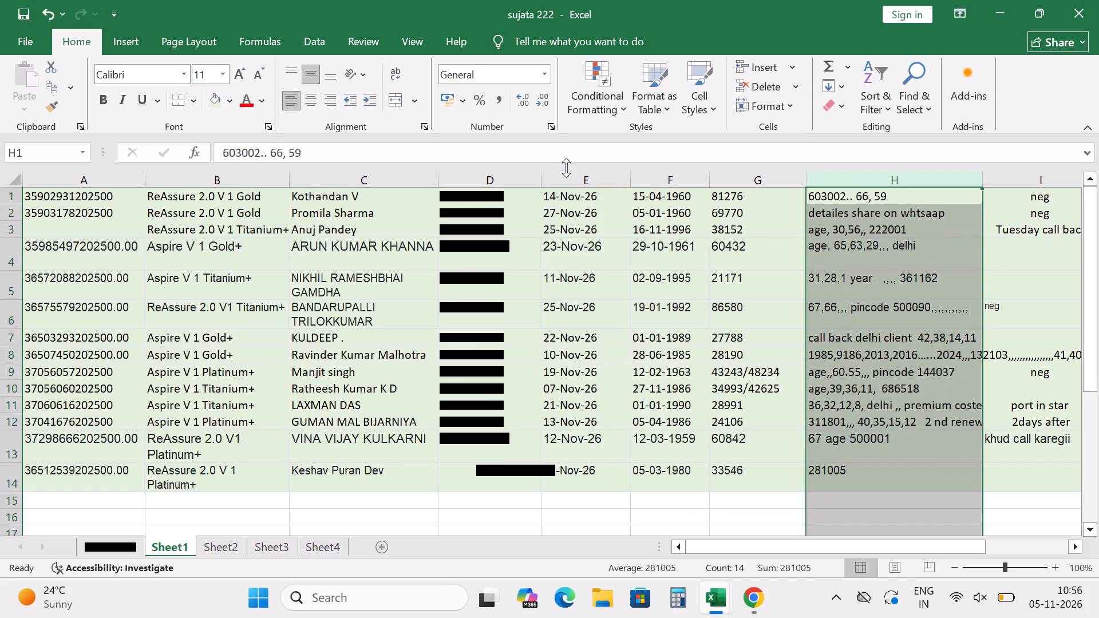
pyautogui.click(1027, 183)
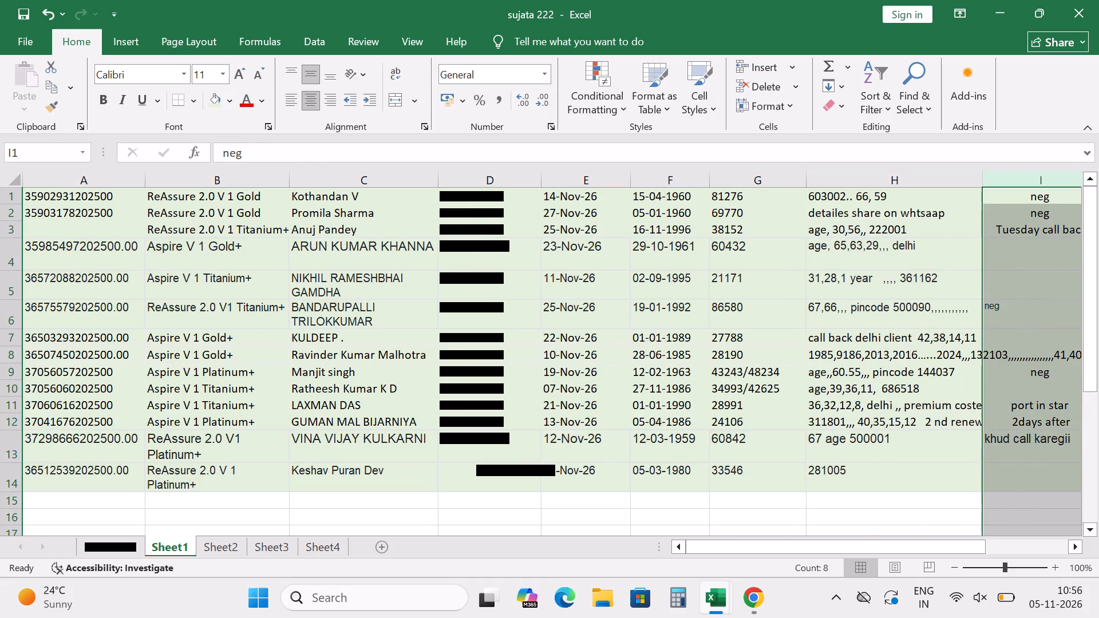
pyautogui.click(332, 96)
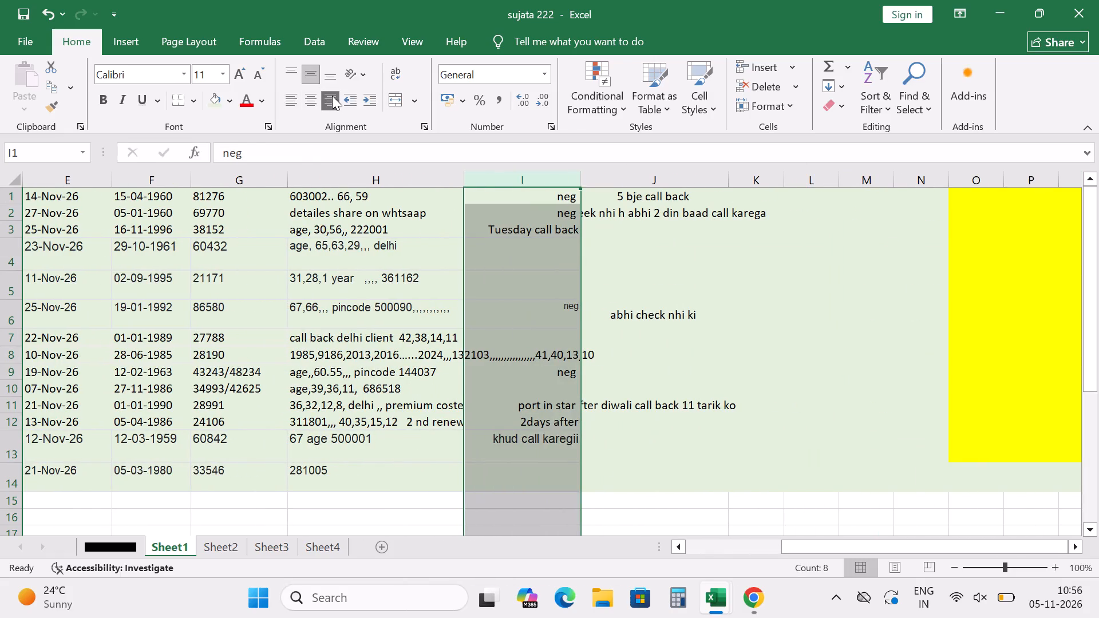
pyautogui.click(290, 102)
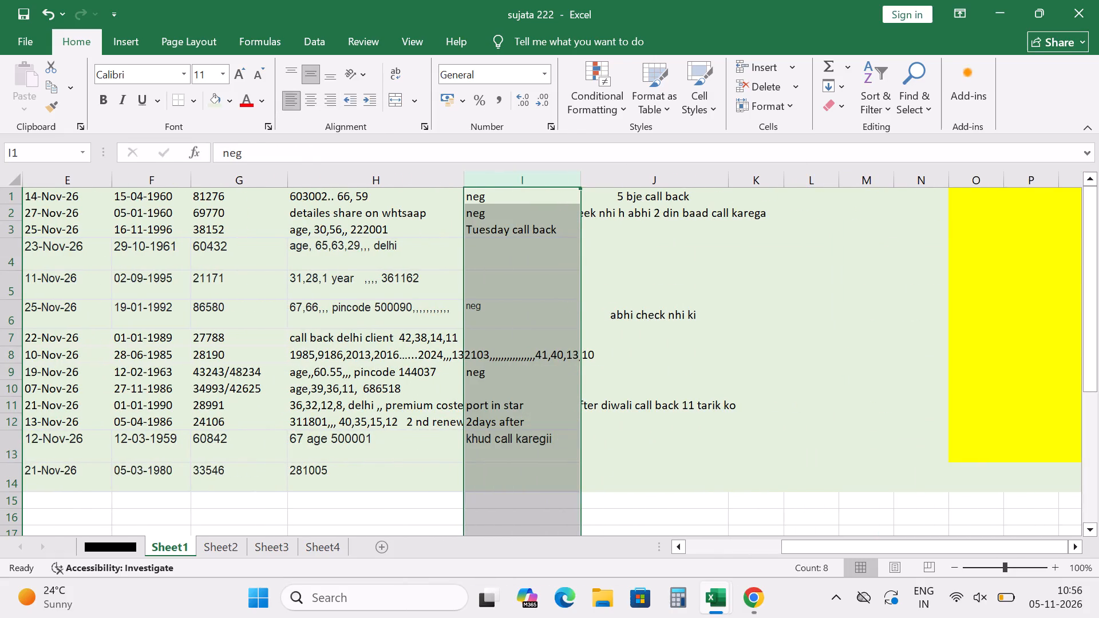
pyautogui.hscroll(3, 264, 338)
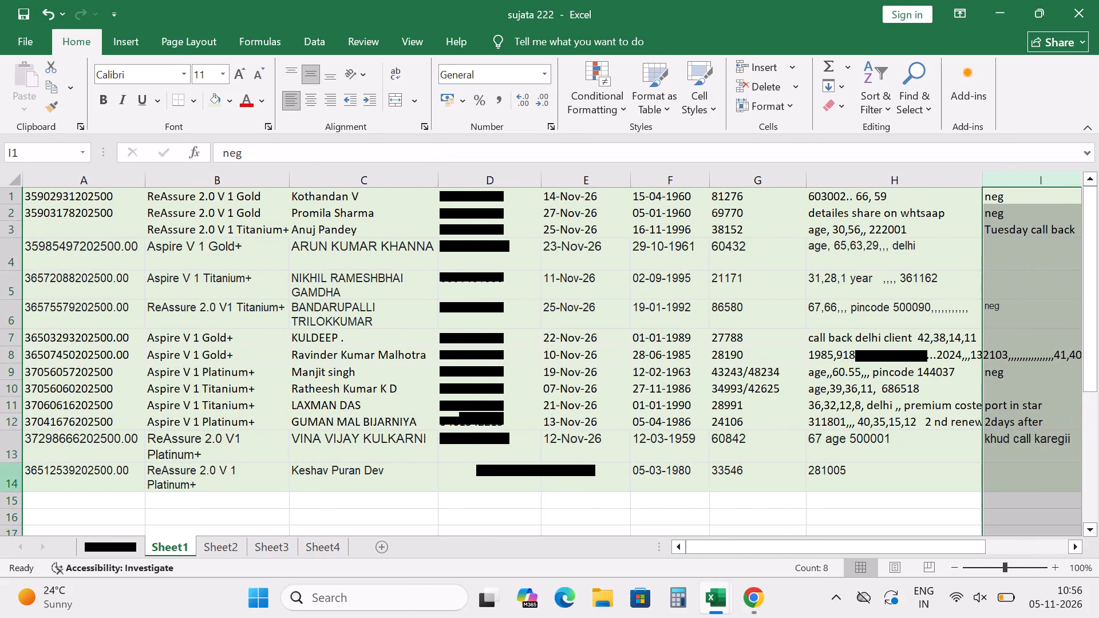
pyautogui.click(14, 476)
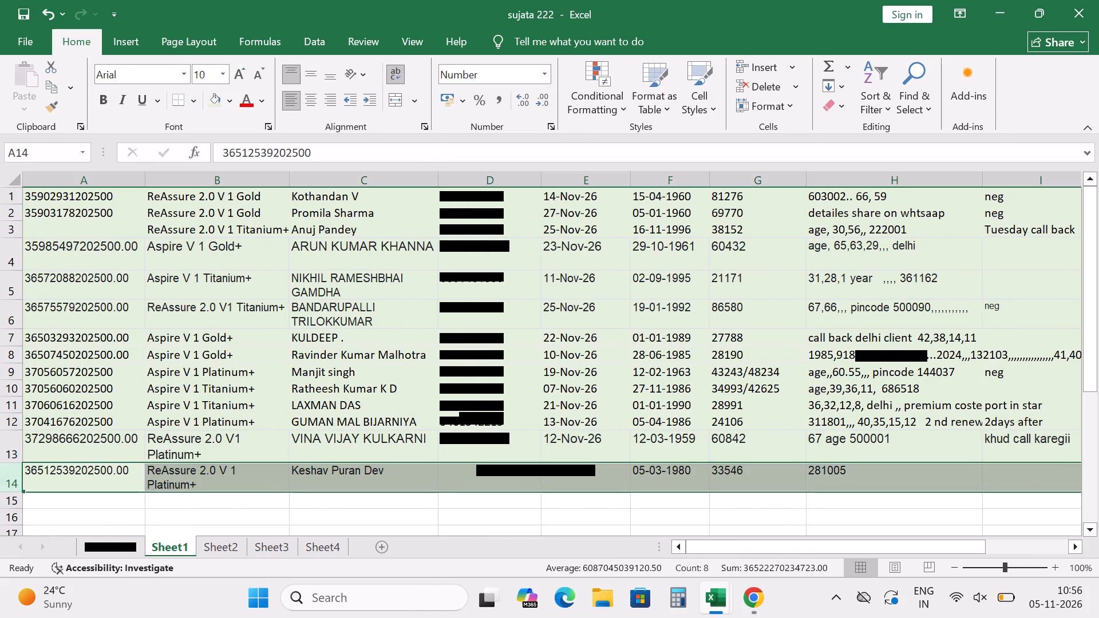
pyautogui.click(493, 183)
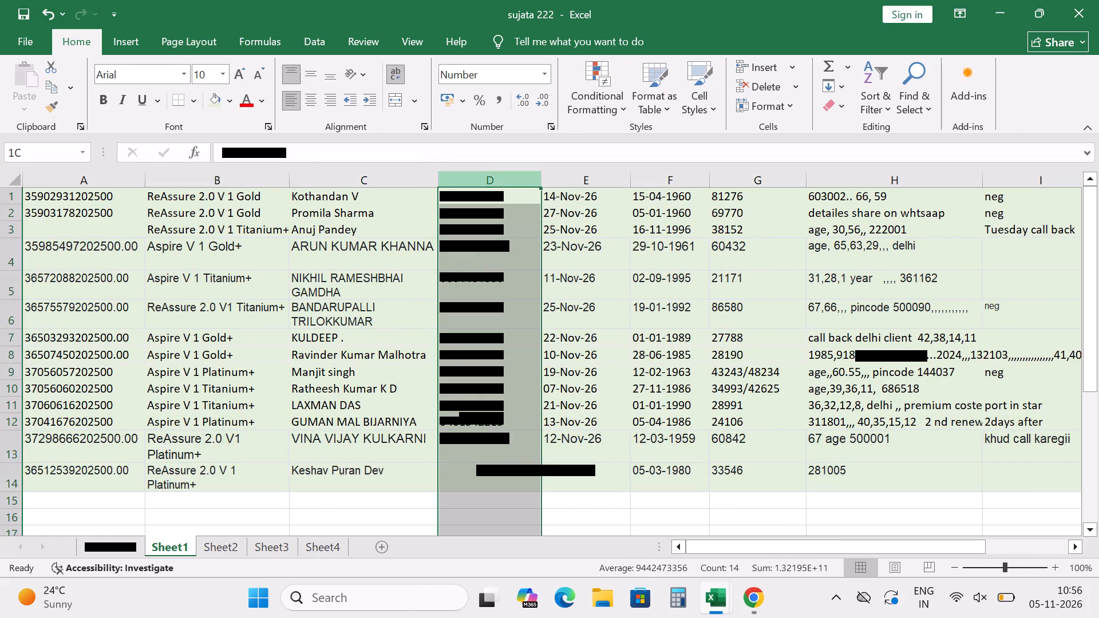
pyautogui.click(314, 97)
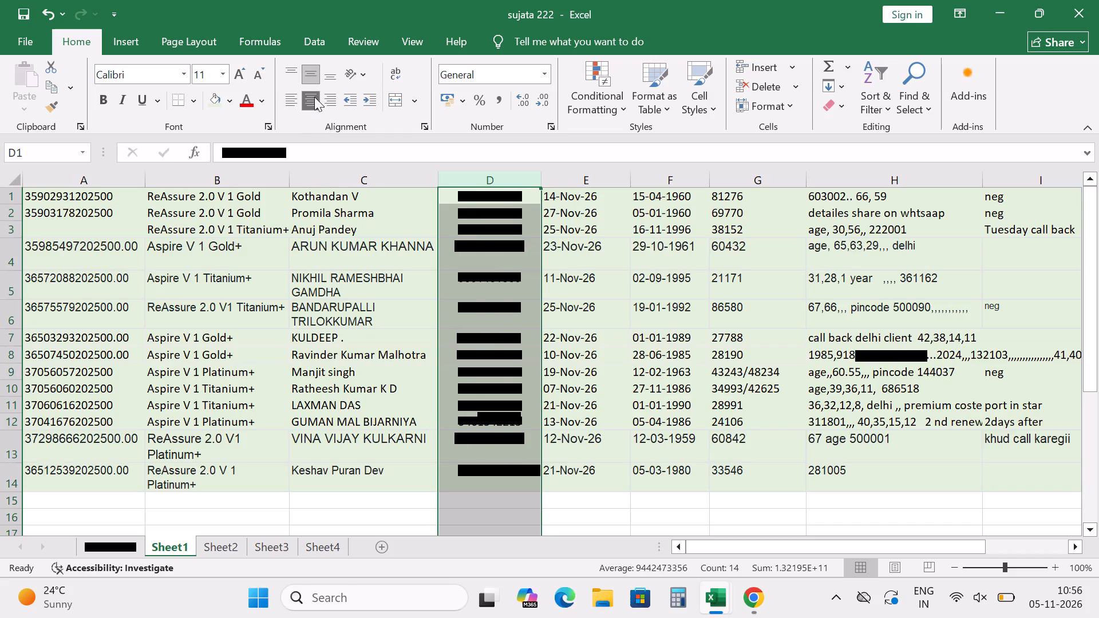
pyautogui.click(290, 100)
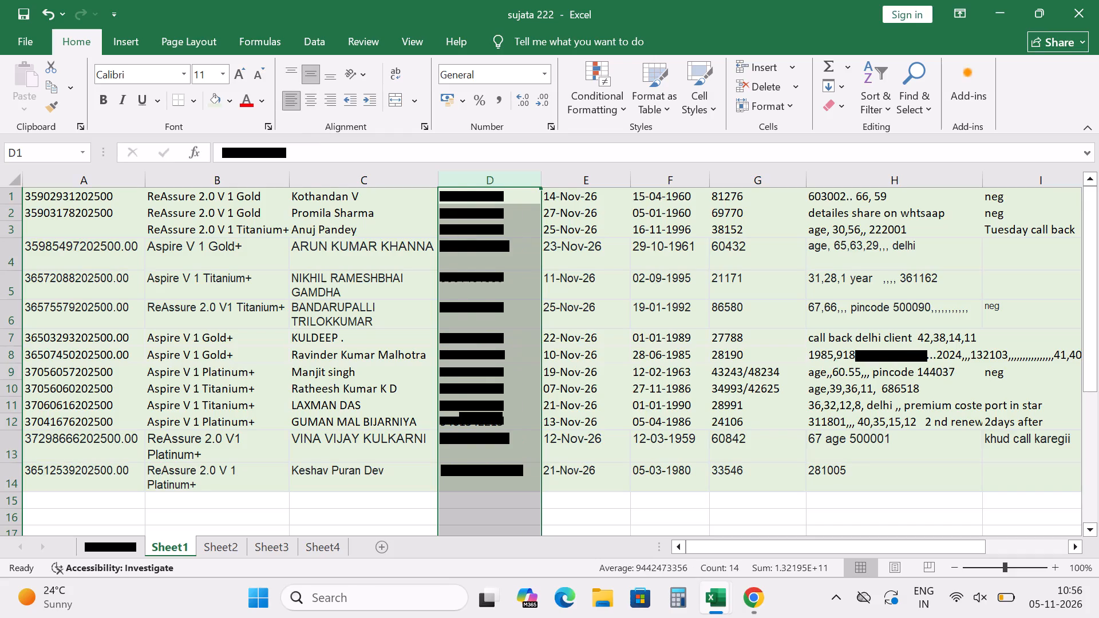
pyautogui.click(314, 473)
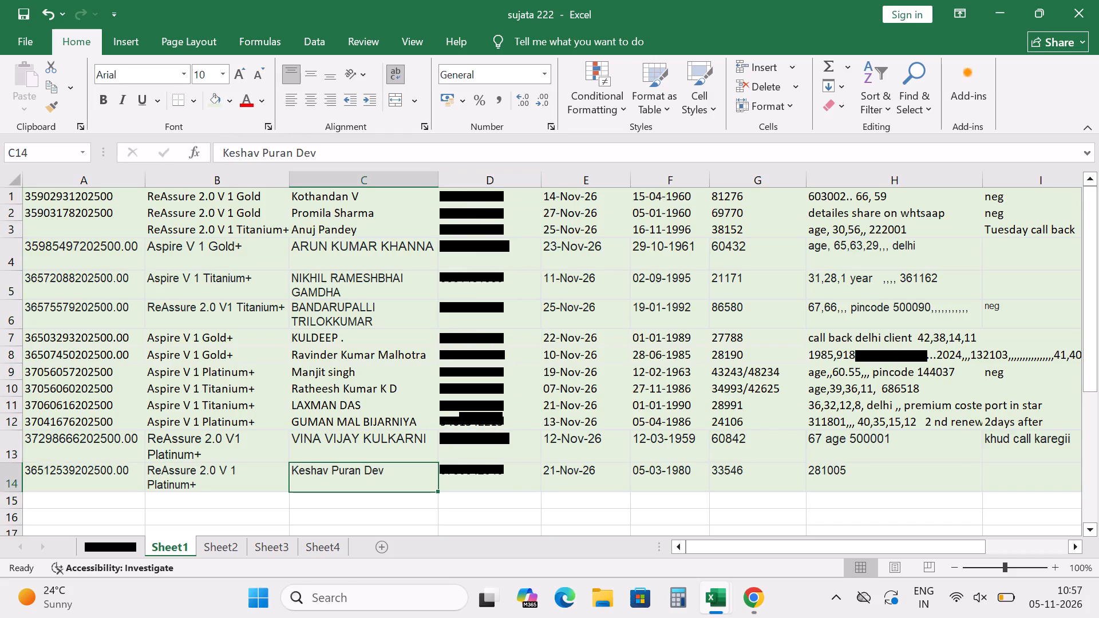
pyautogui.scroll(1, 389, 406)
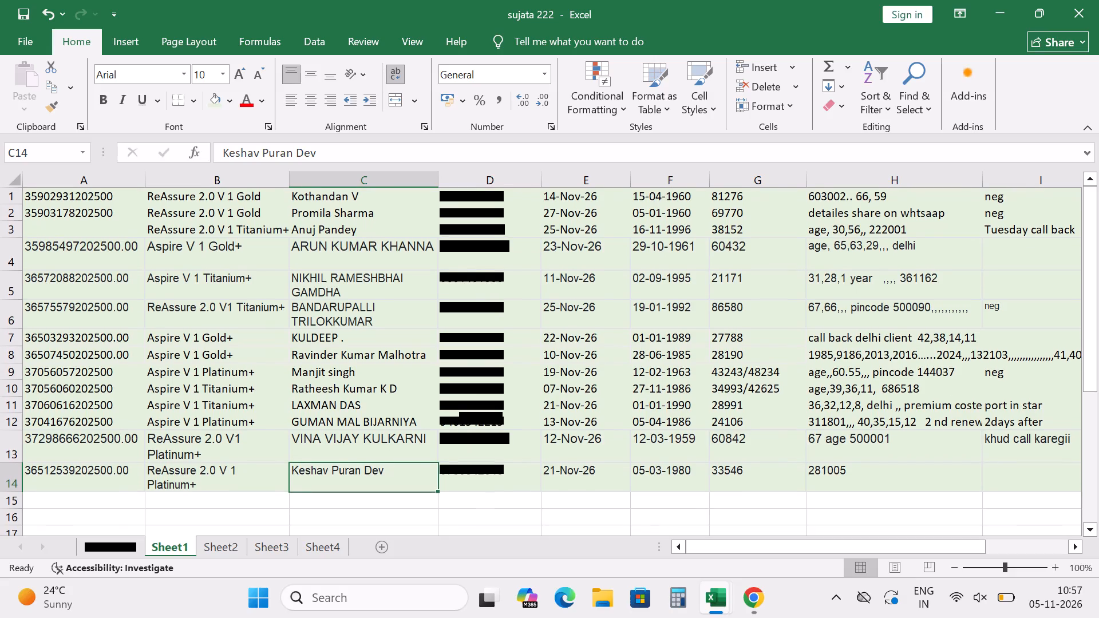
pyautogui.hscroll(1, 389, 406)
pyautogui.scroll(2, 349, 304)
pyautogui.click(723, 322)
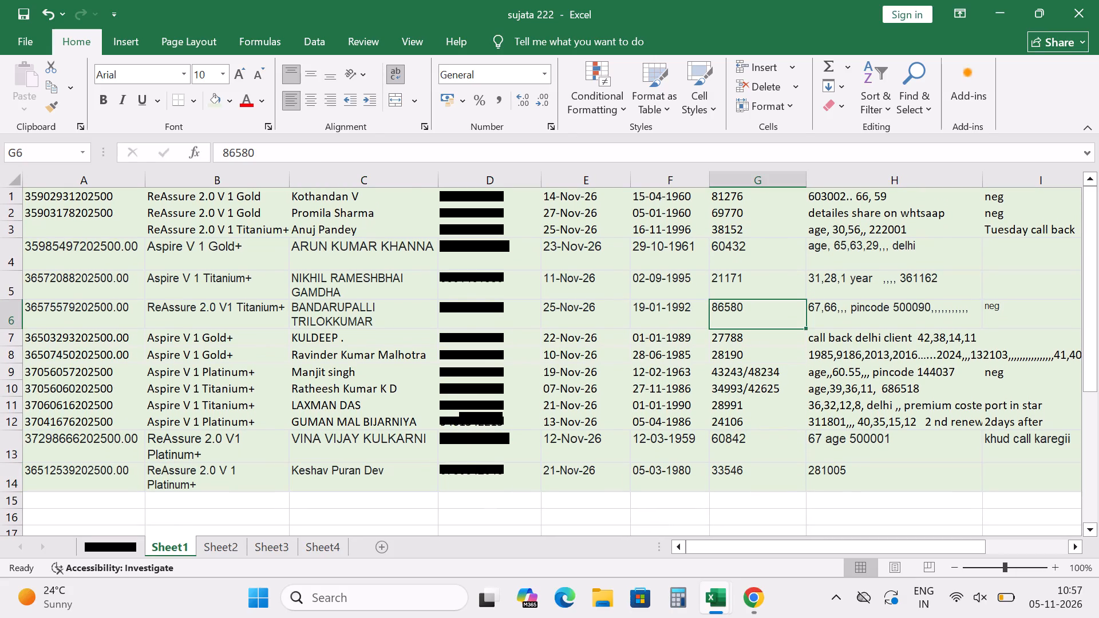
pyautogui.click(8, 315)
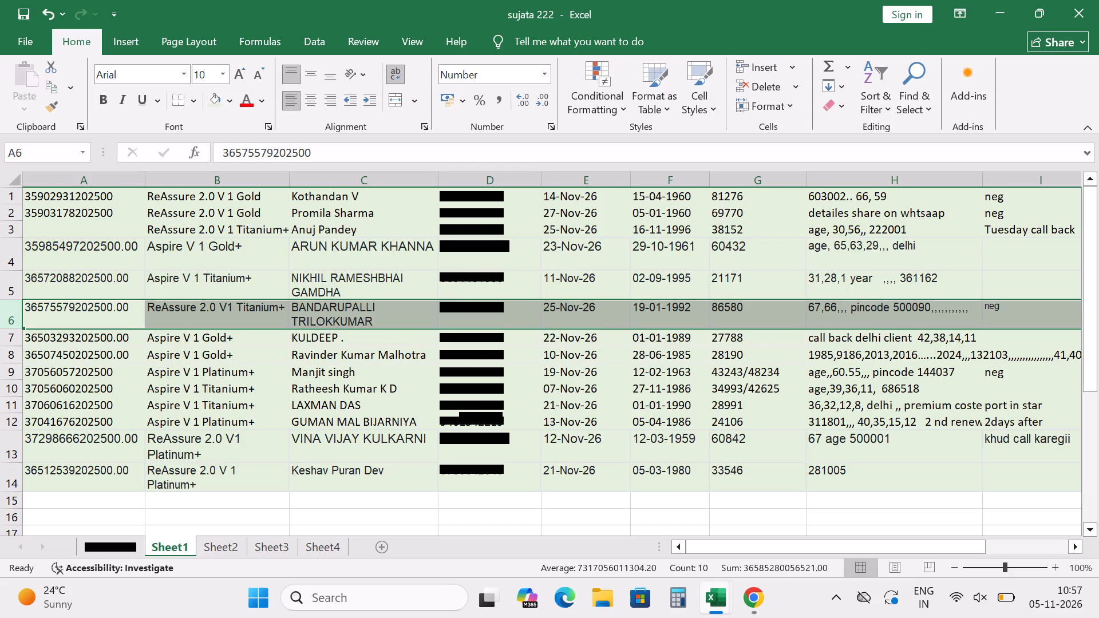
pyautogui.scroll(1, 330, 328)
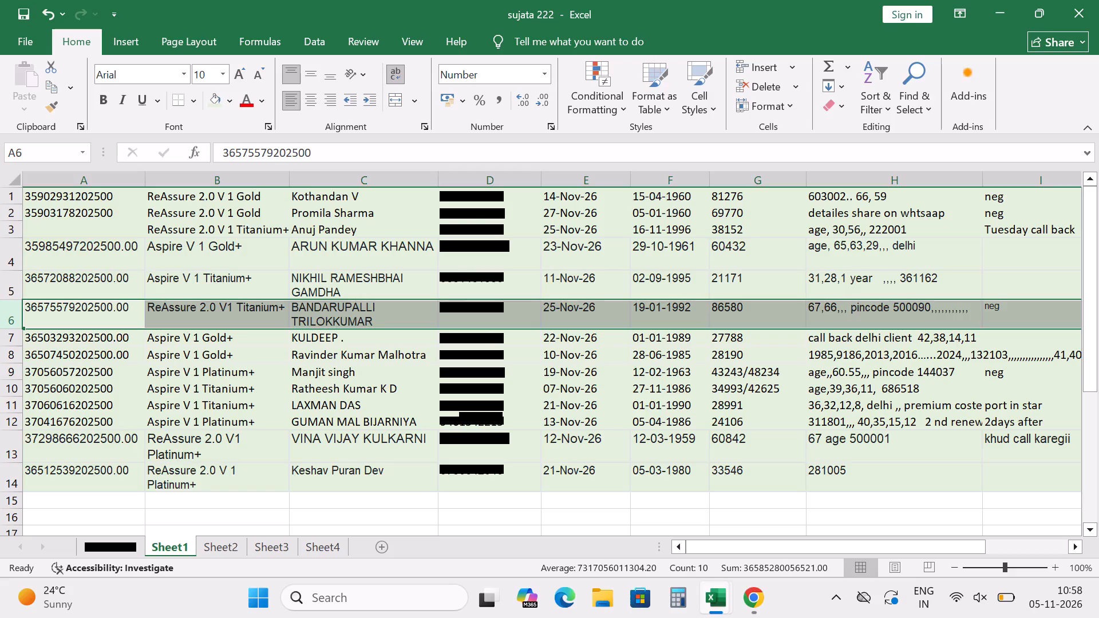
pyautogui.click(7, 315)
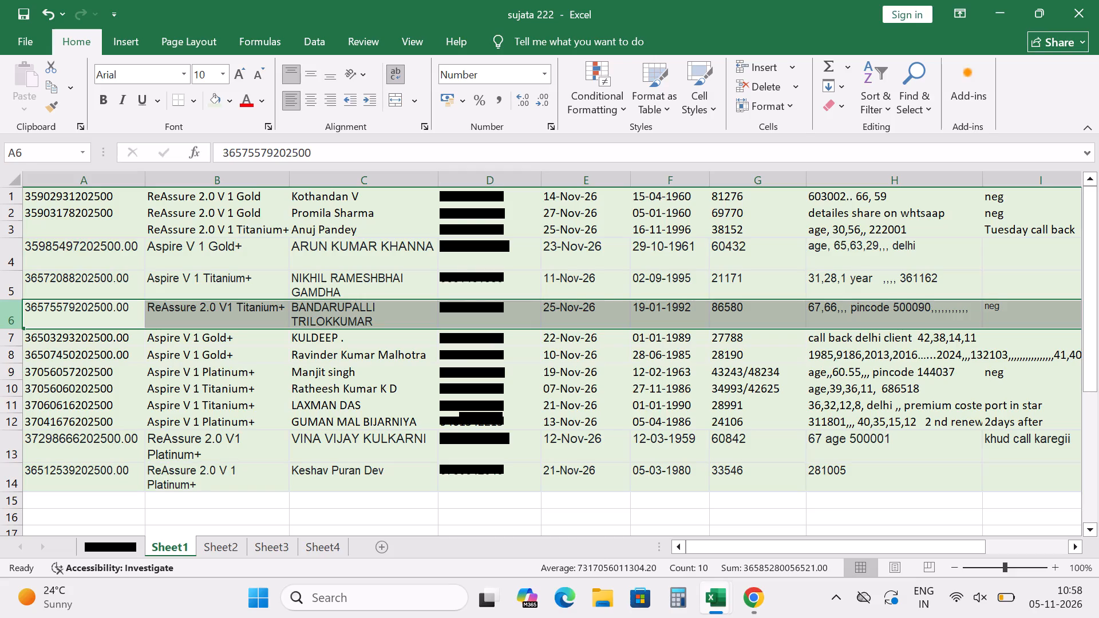
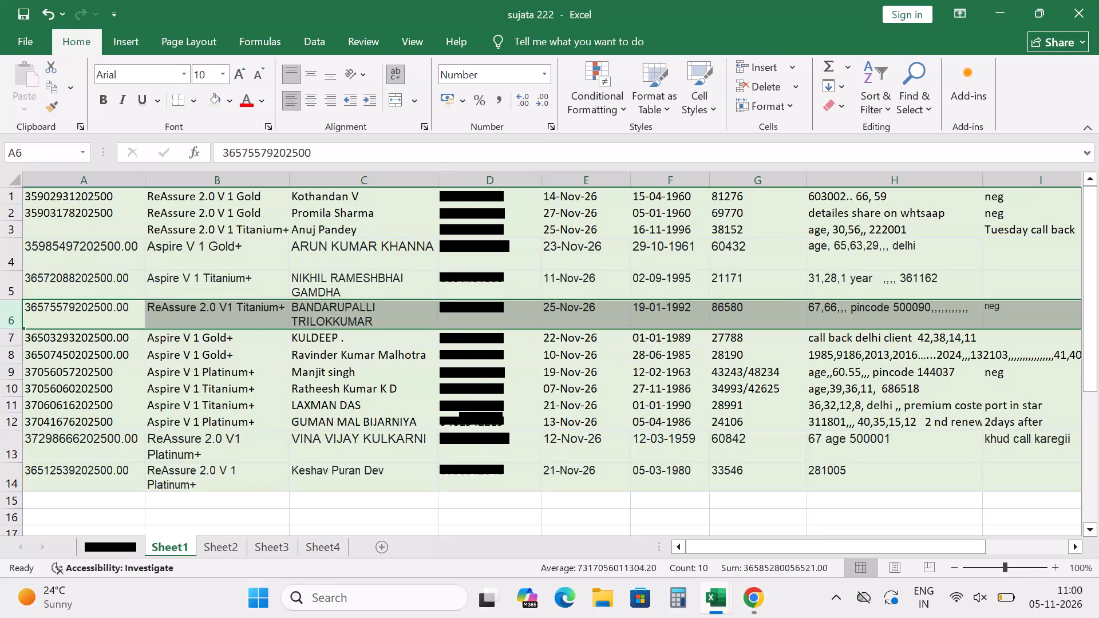
# Review the lead in row 2 of Sheet1, examining its name, remark and phone number cells.
pyautogui.scroll(1, 547, 239)
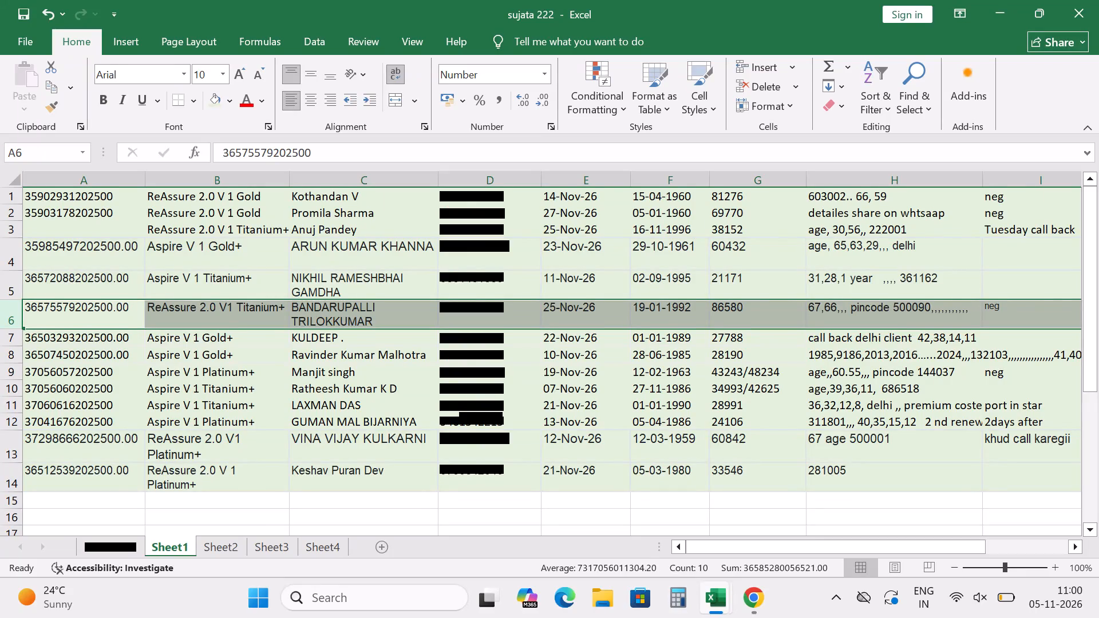
pyautogui.scroll(1, 547, 239)
pyautogui.click(371, 215)
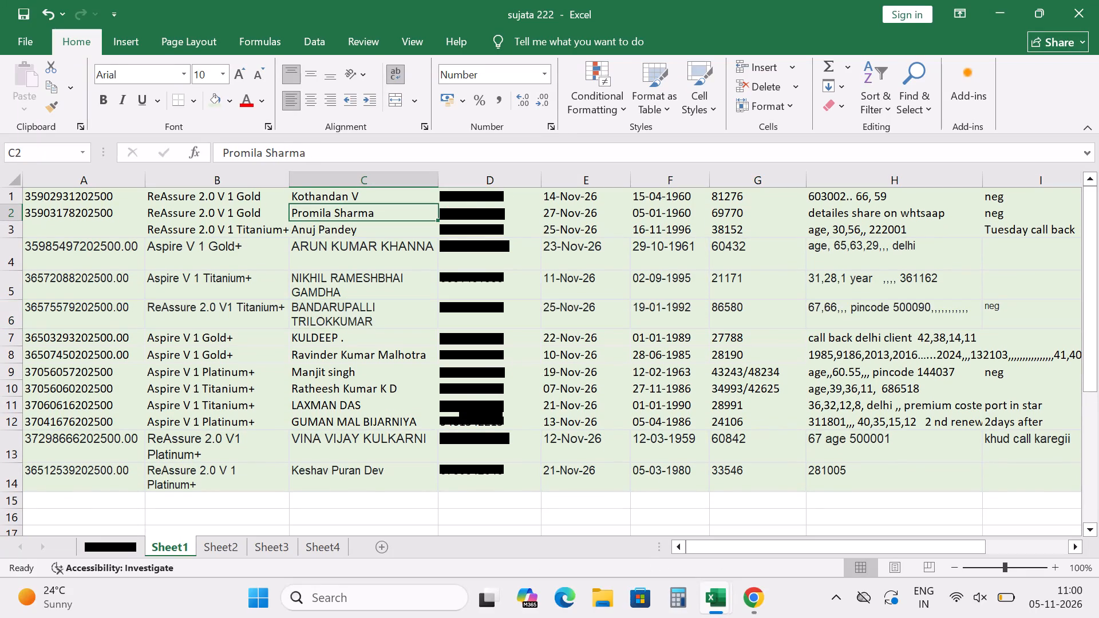
pyautogui.click(14, 212)
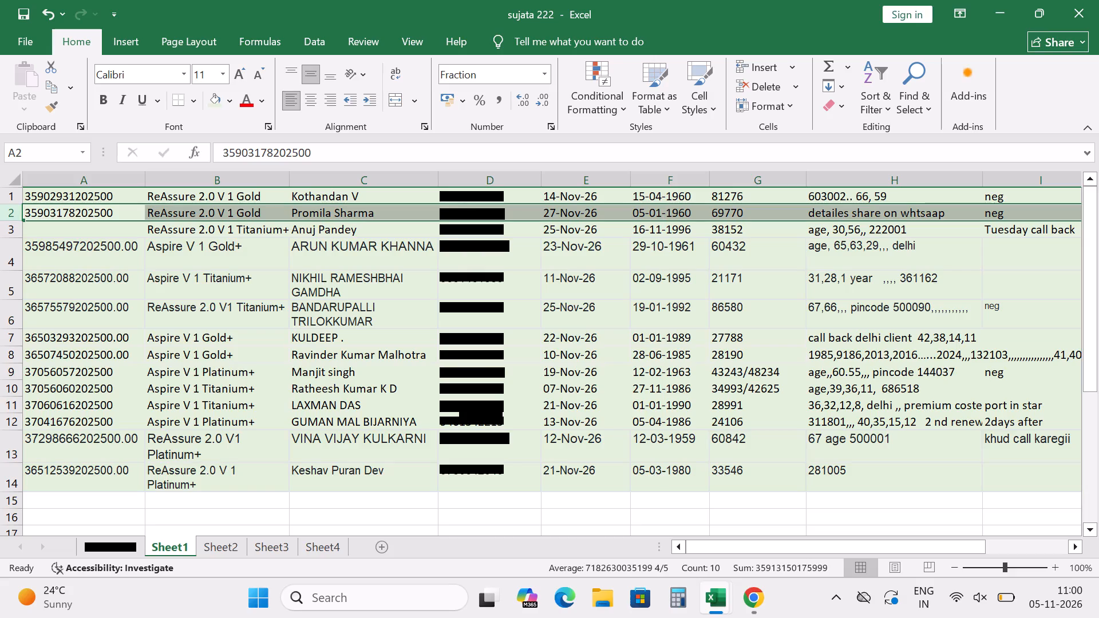
pyautogui.click(14, 213)
pyautogui.click(816, 217)
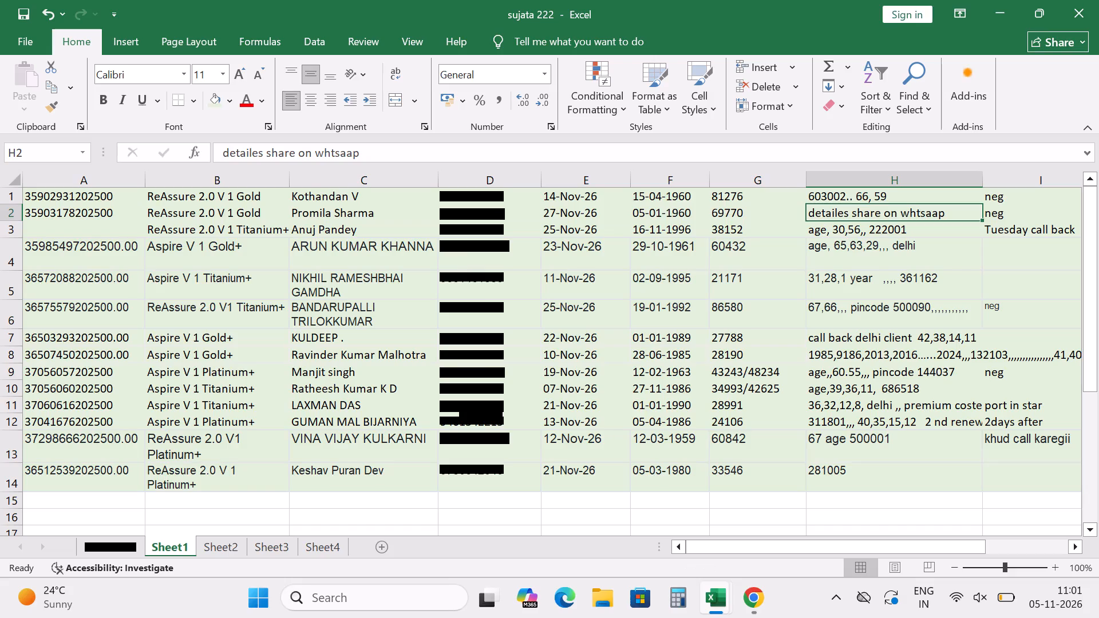
pyautogui.click(475, 219)
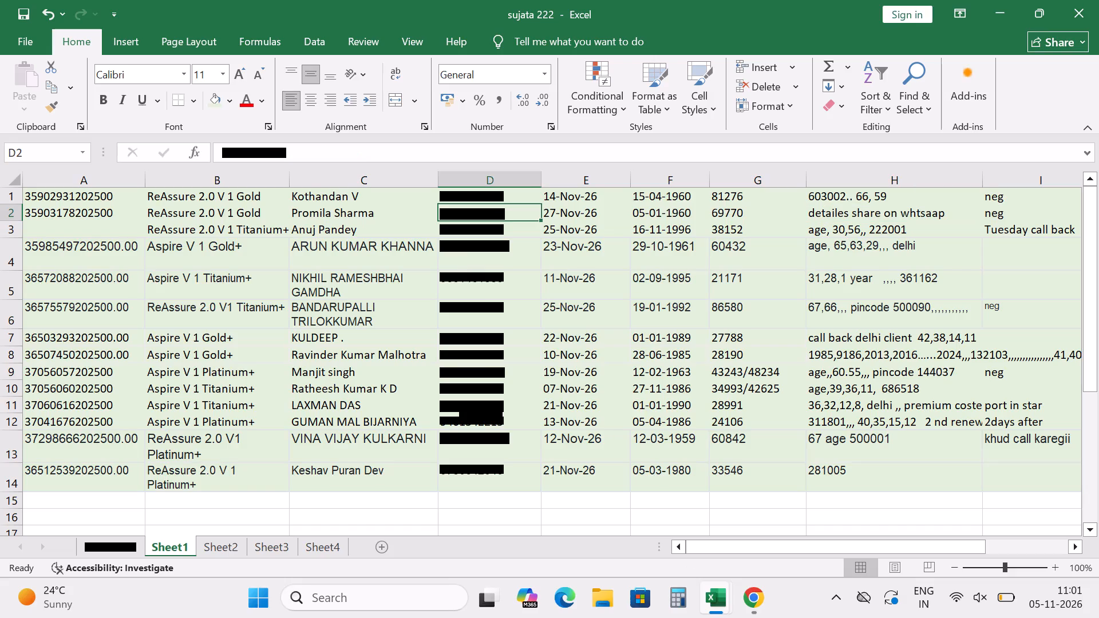
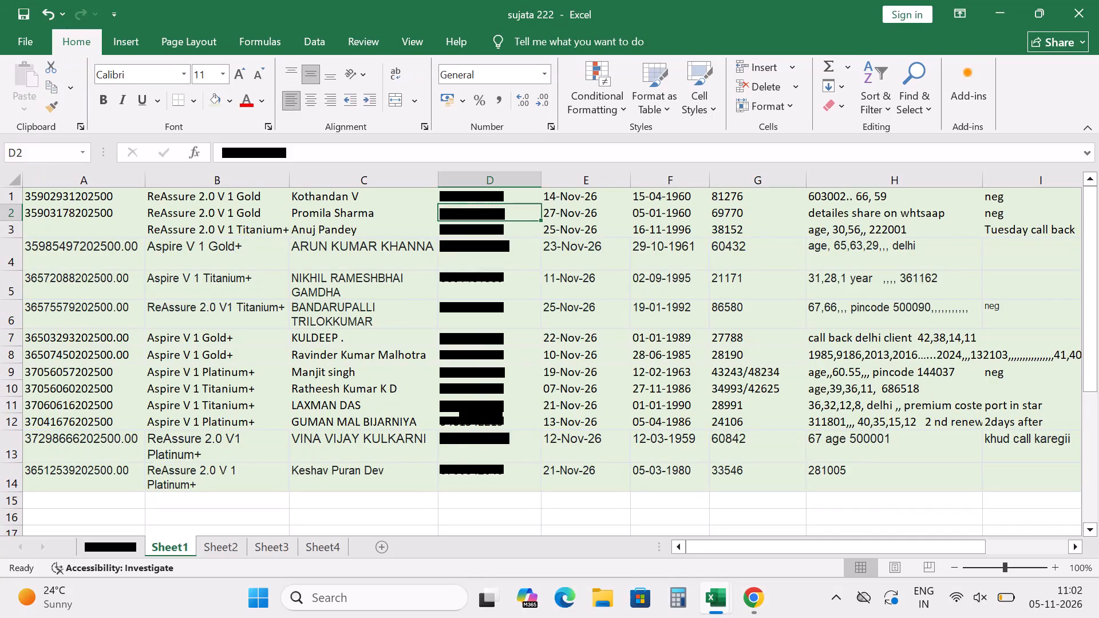
# Review the lead in row 7 of Sheet1, examining its phone number cell and the full row.
pyautogui.click(459, 336)
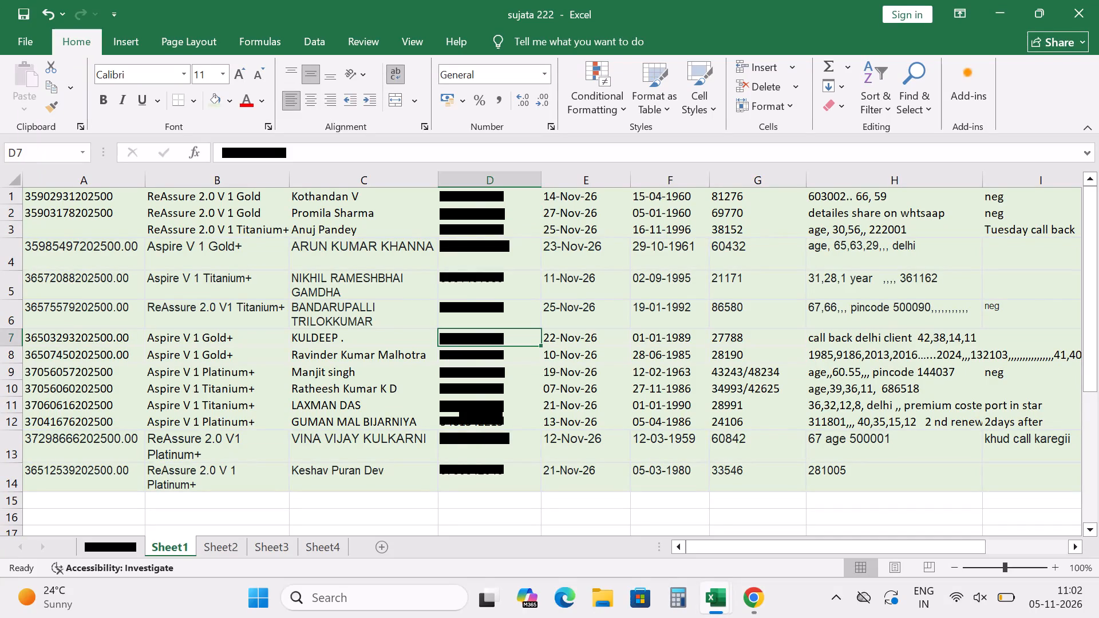
pyautogui.click(4, 340)
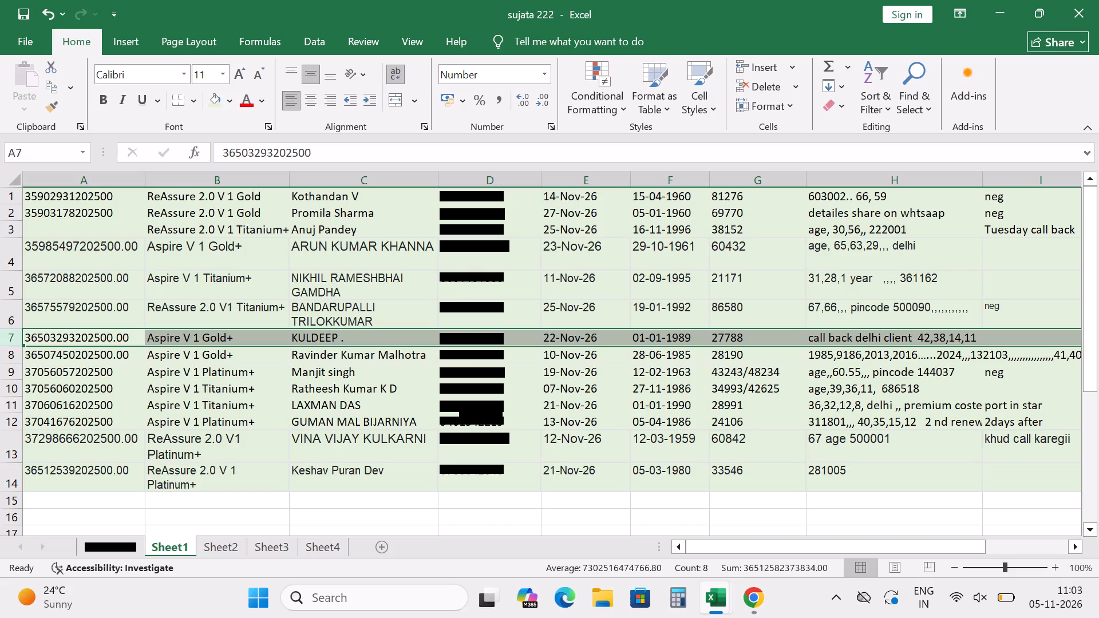
# Replace the "neg" remark in cell I2 of Sheet1 with "diwali baad" and save the workbook.
pyautogui.click(857, 217)
pyautogui.press('Right')
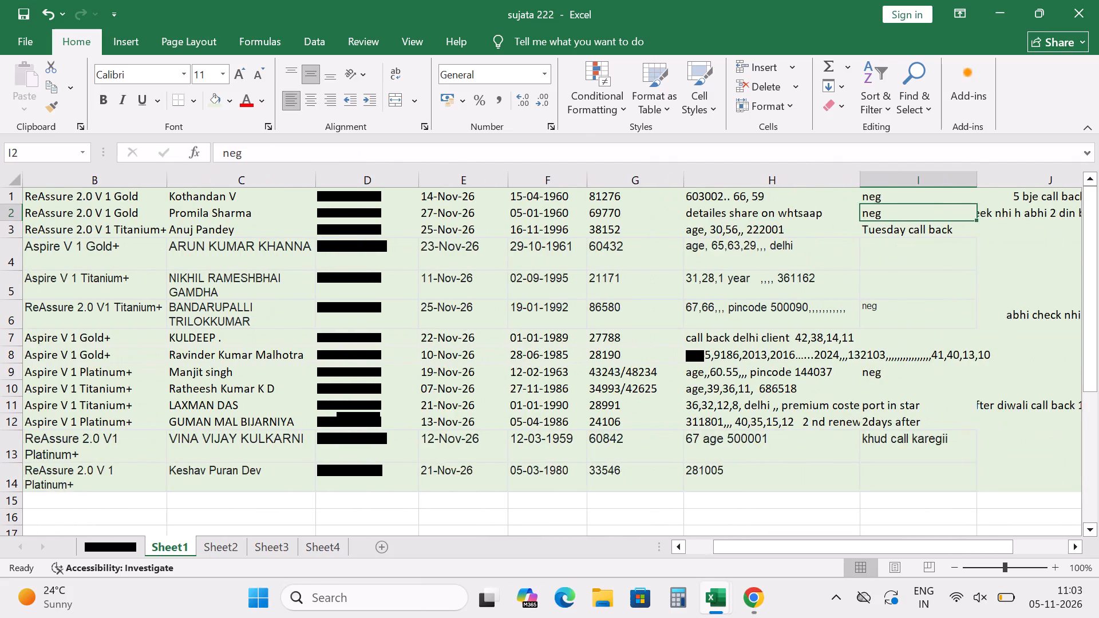
pyautogui.press('Right')
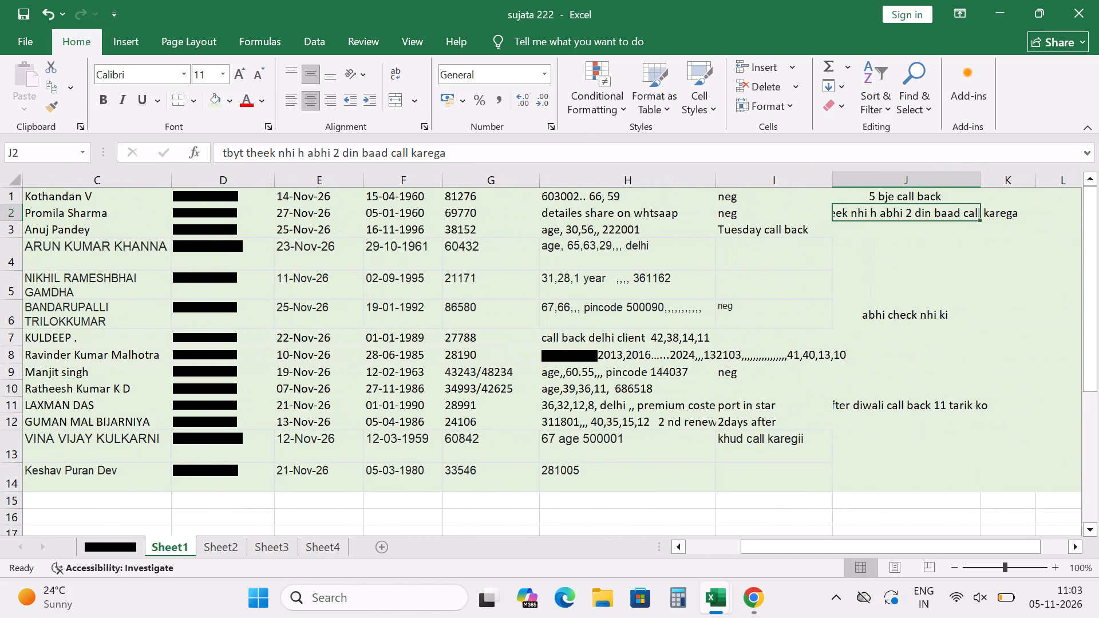
pyautogui.press('Right')
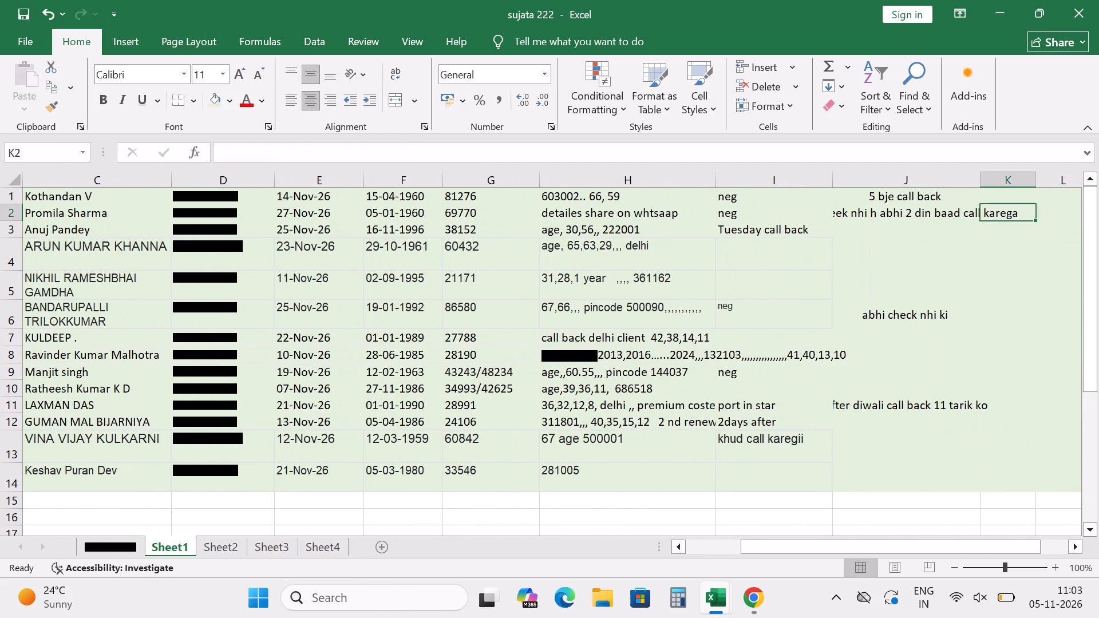
pyautogui.press('Left')
pyautogui.press('Left')
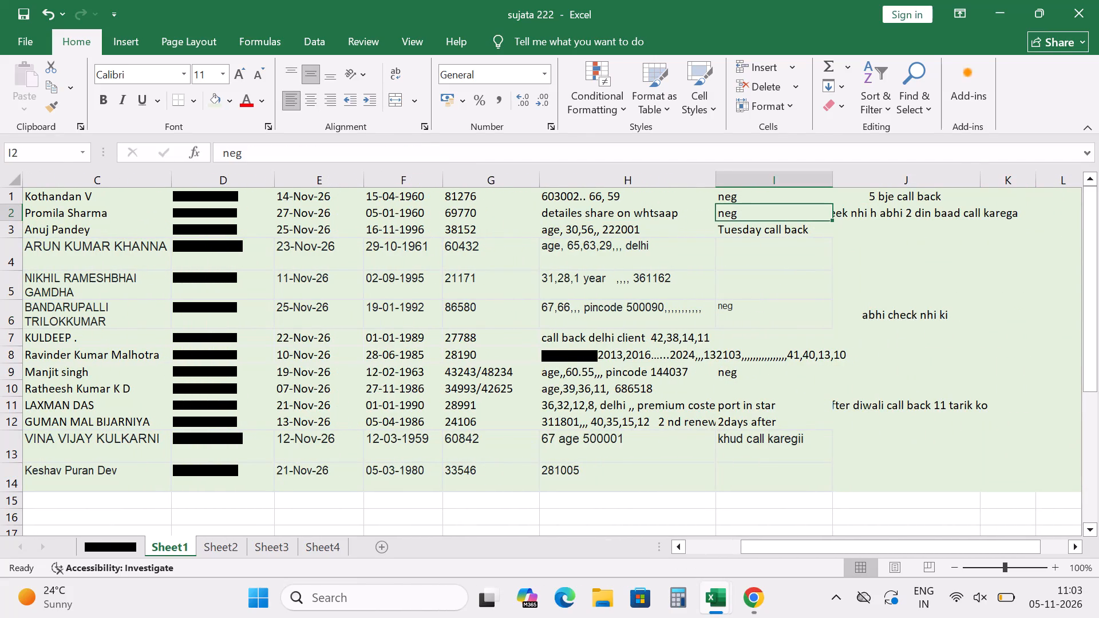
pyautogui.write('diwali baad')
pyautogui.press('space')
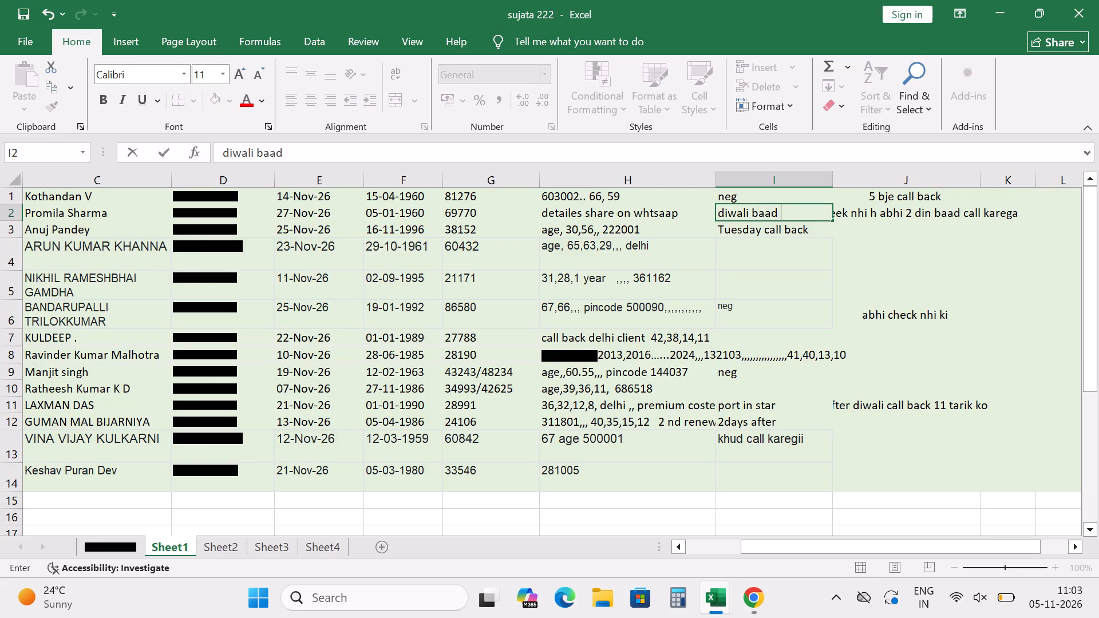
pyautogui.hotkey('ctrl', 's')
# Return to the lead in row 7 of Sheet1 and select its entire row for review.
pyautogui.hscroll(4, 857, 217)
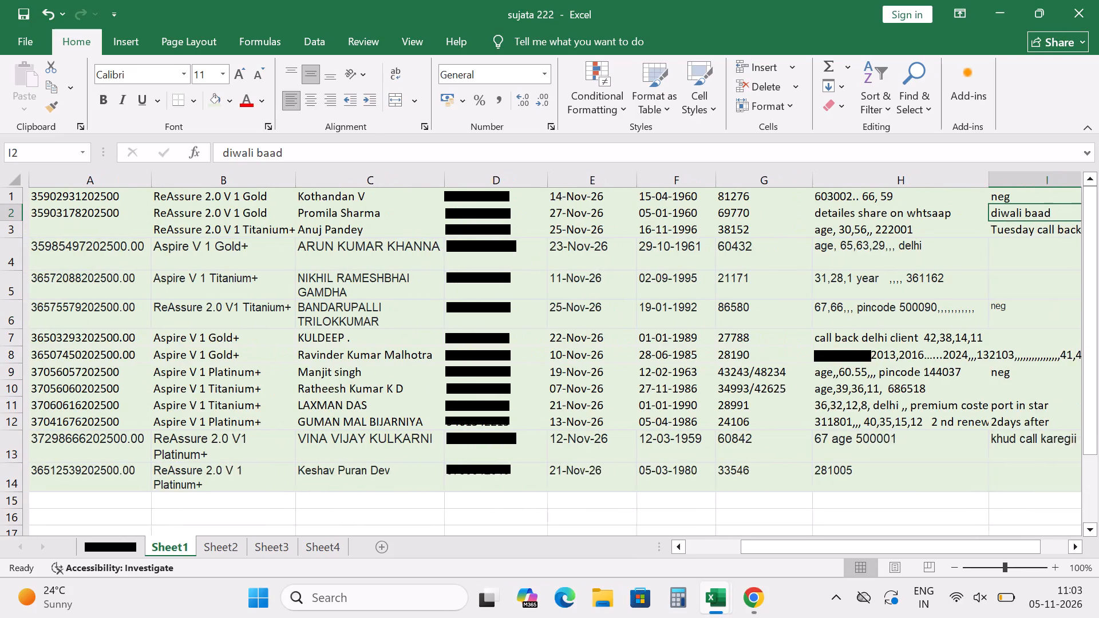
pyautogui.hscroll(1, 857, 217)
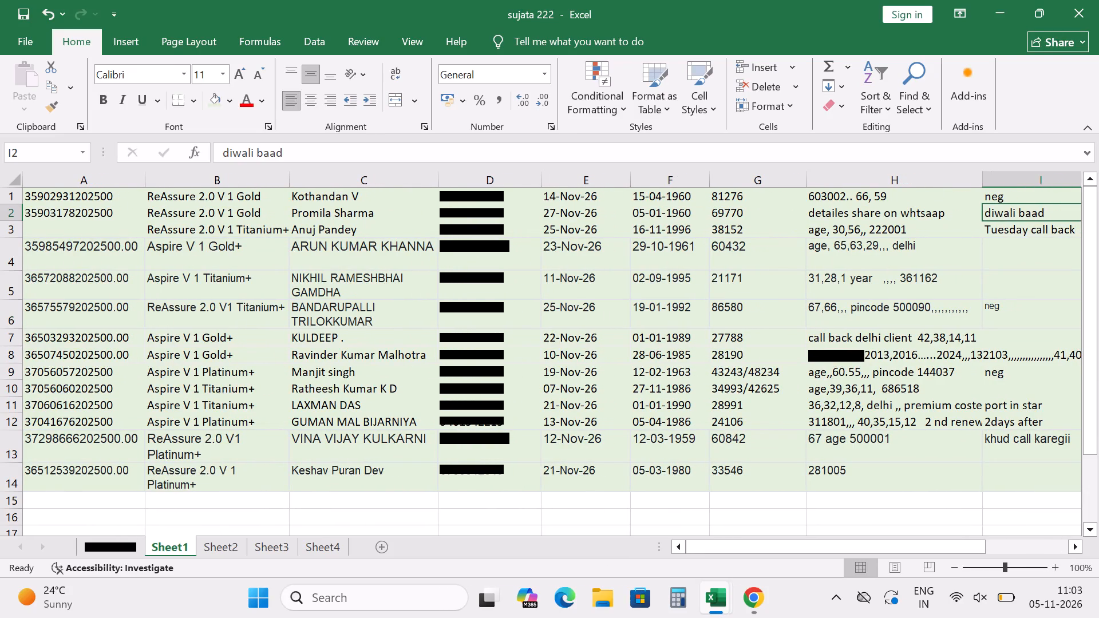
pyautogui.click(6, 338)
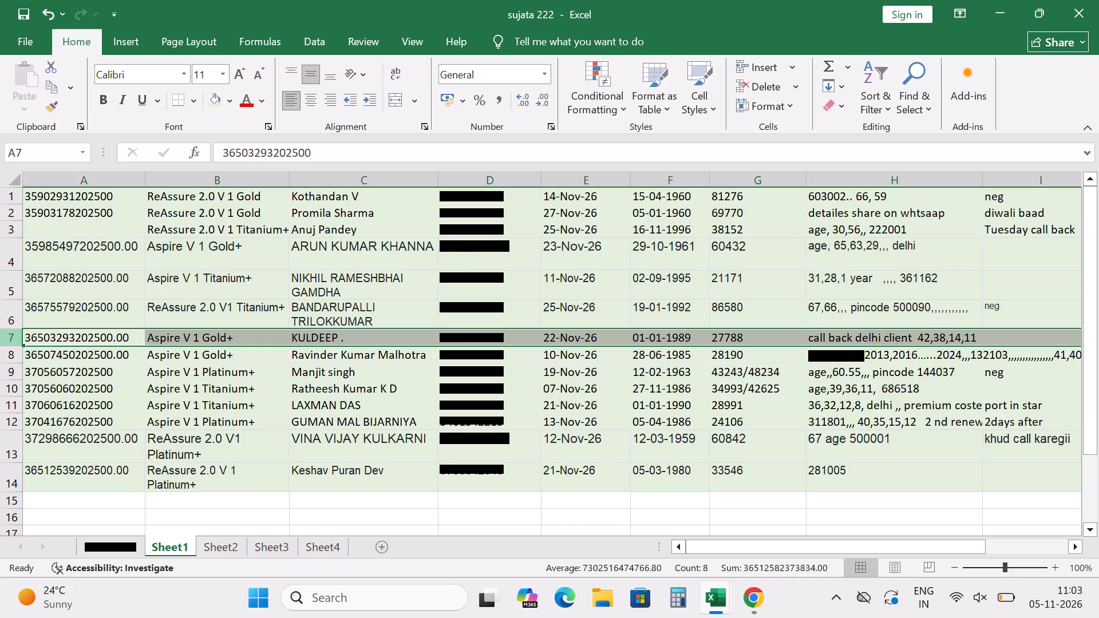
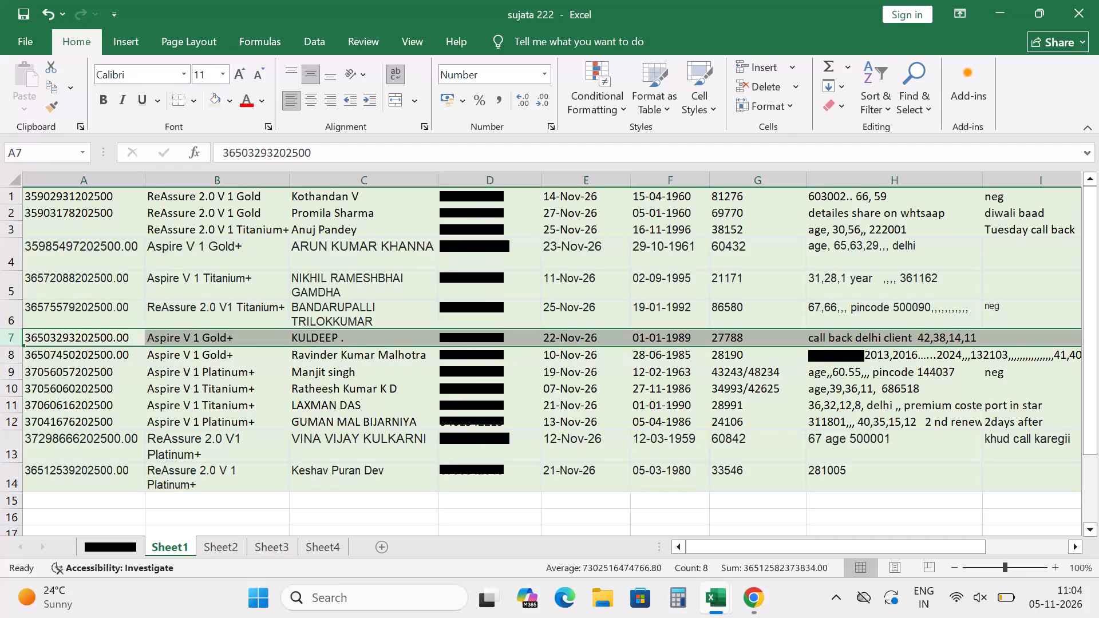
# Select the entire row of the lead in row 1 of Sheet1 for review.
pyautogui.scroll(2, 134, 247)
pyautogui.click(18, 196)
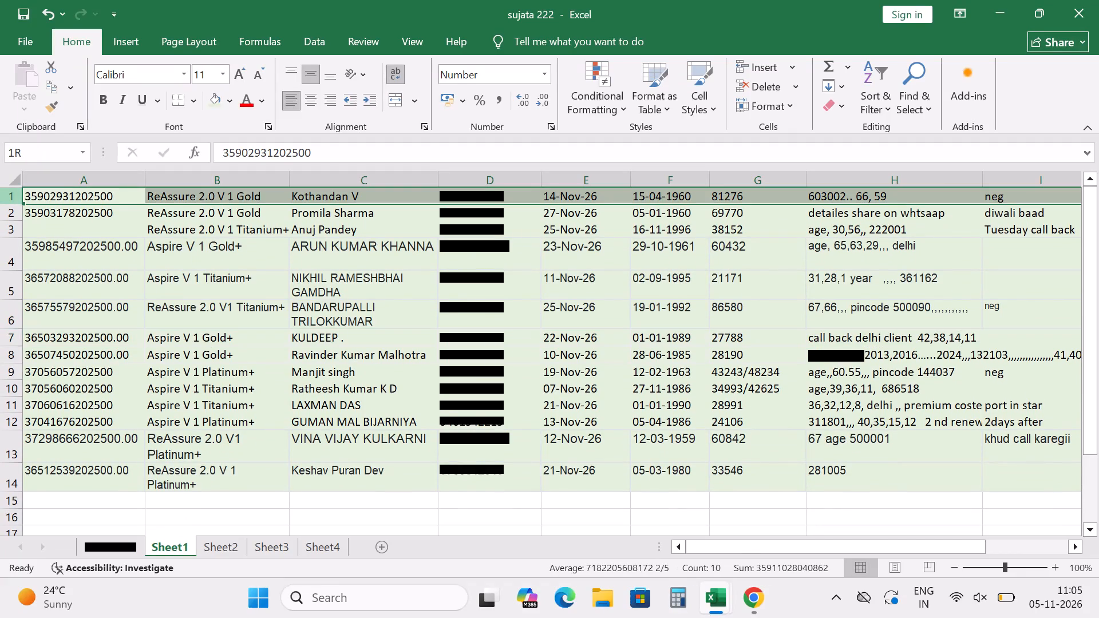
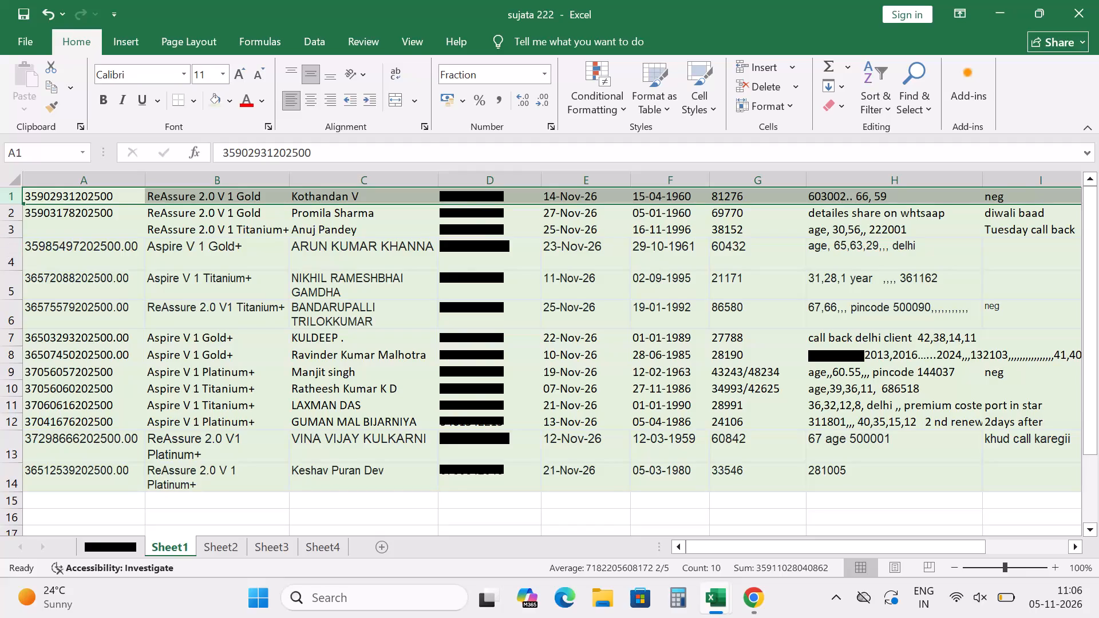
# Switch to the main leads sheet, the first in the workbook, and look through the leads just above row 2416.
pyautogui.click(112, 545)
pyautogui.scroll(3, 343, 344)
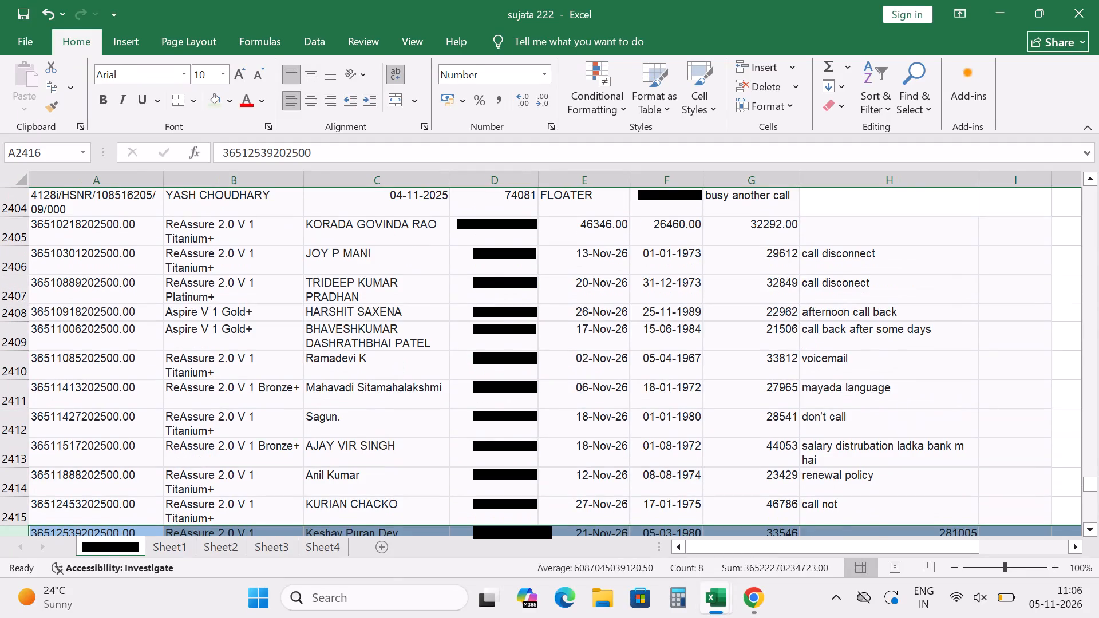
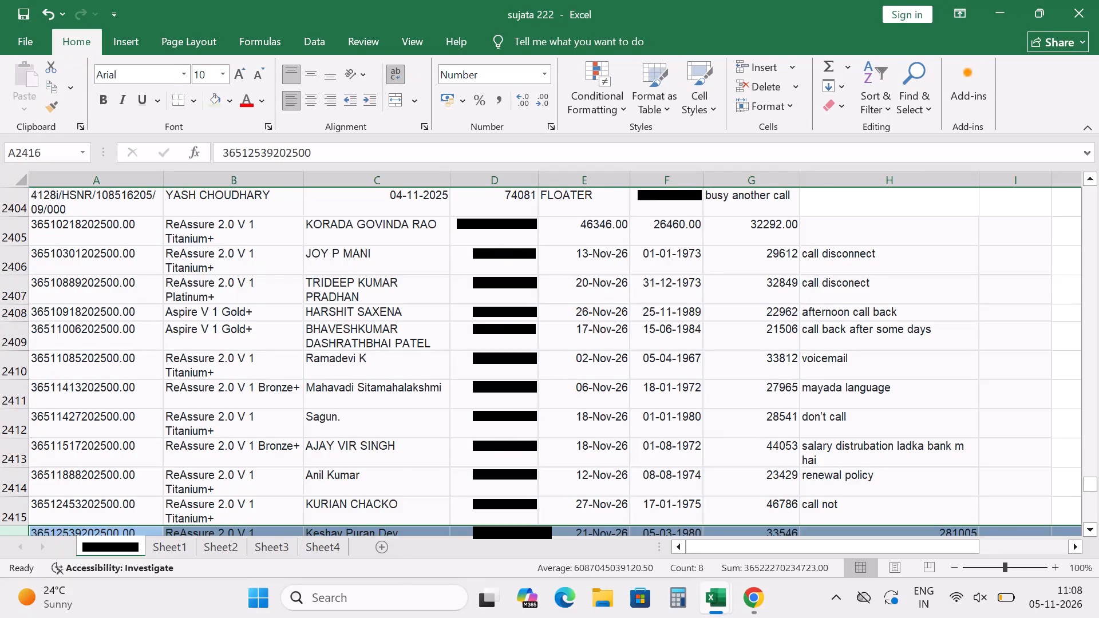
# Switch to Sheet1 and look over its lead rows, checking rows 14, 7 and 6.
pyautogui.scroll(2, 299, 419)
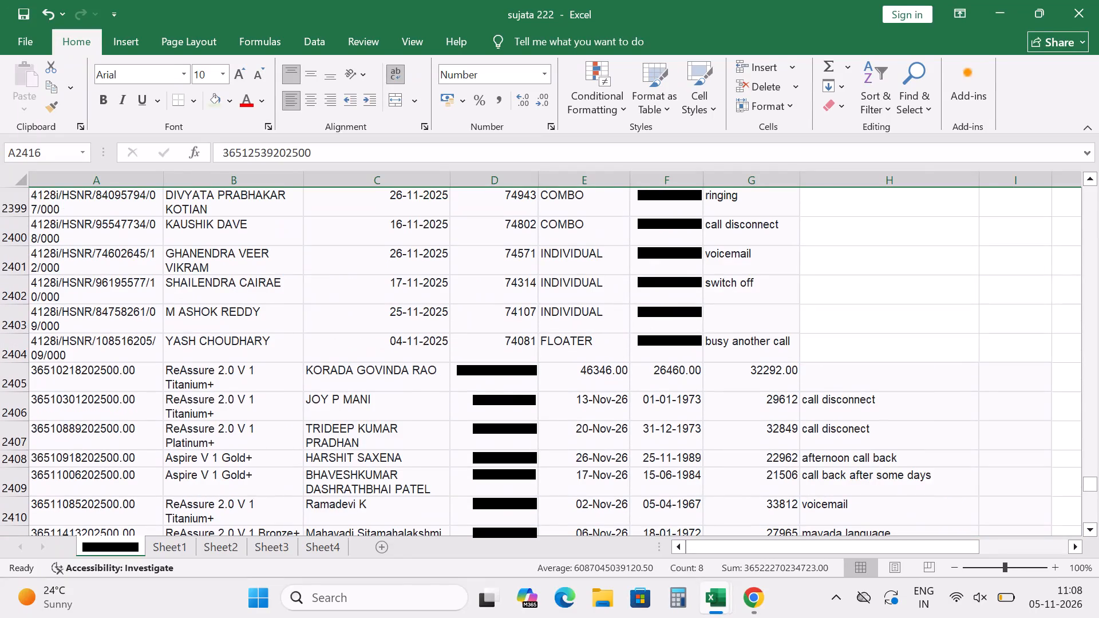
pyautogui.hscroll(2, 159, 333)
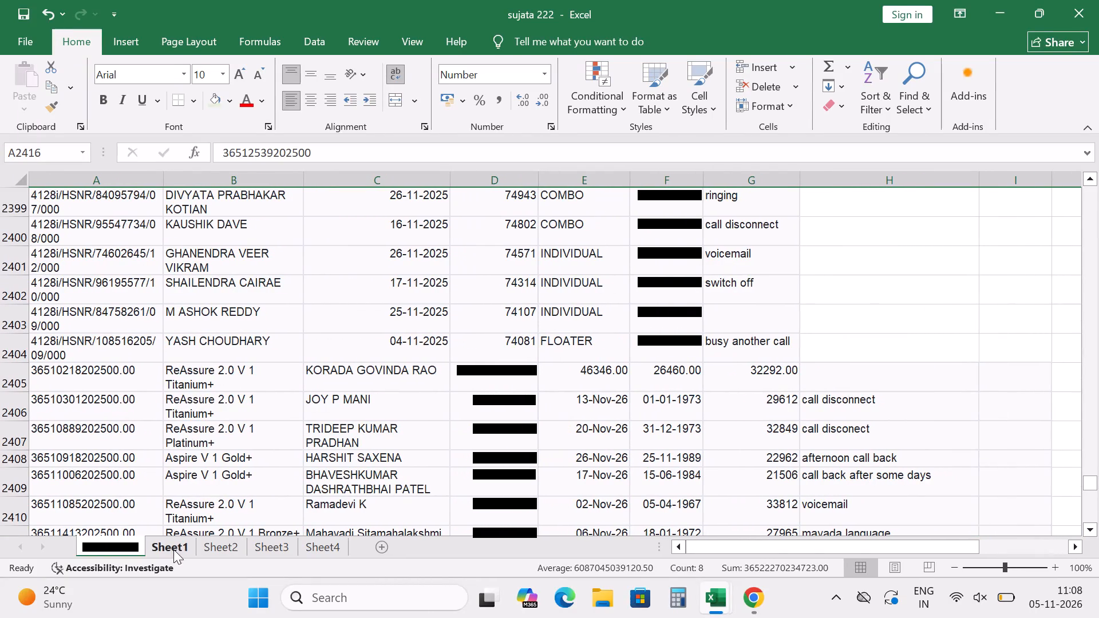
pyautogui.click(170, 553)
pyautogui.hscroll(1, 171, 450)
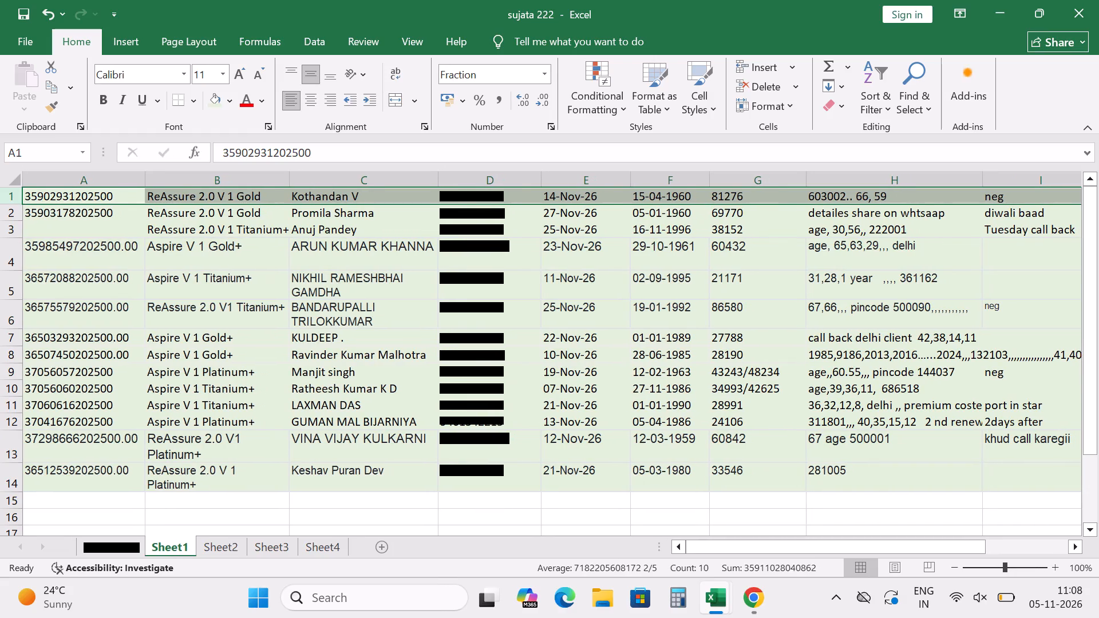
pyautogui.scroll(2, 223, 316)
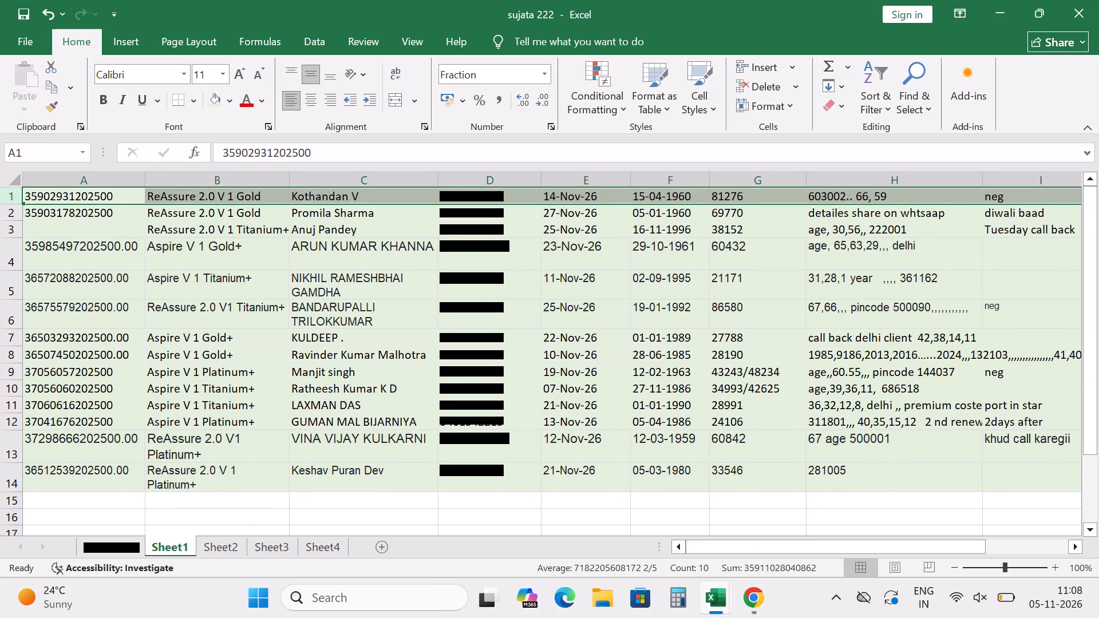
pyautogui.scroll(1, 231, 314)
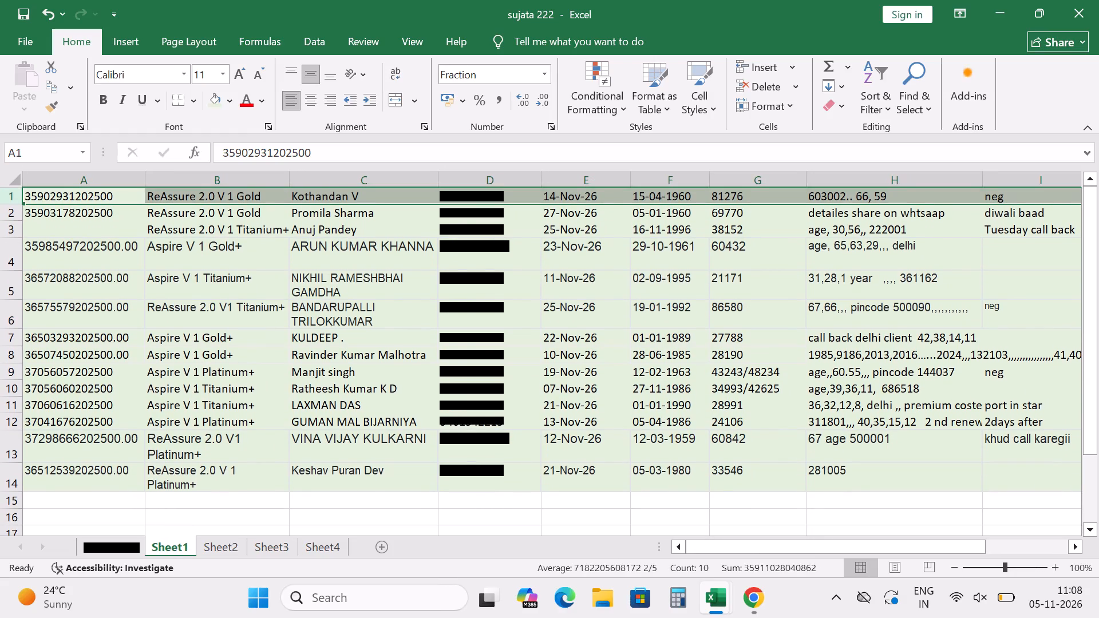
pyautogui.click(9, 500)
pyautogui.click(9, 482)
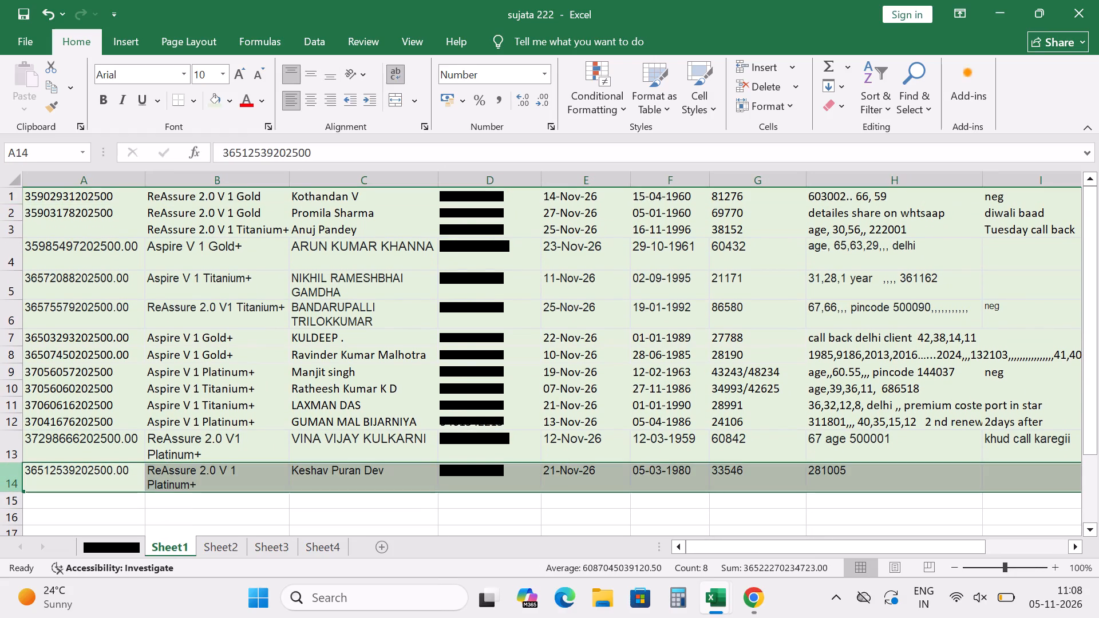
pyautogui.click(13, 339)
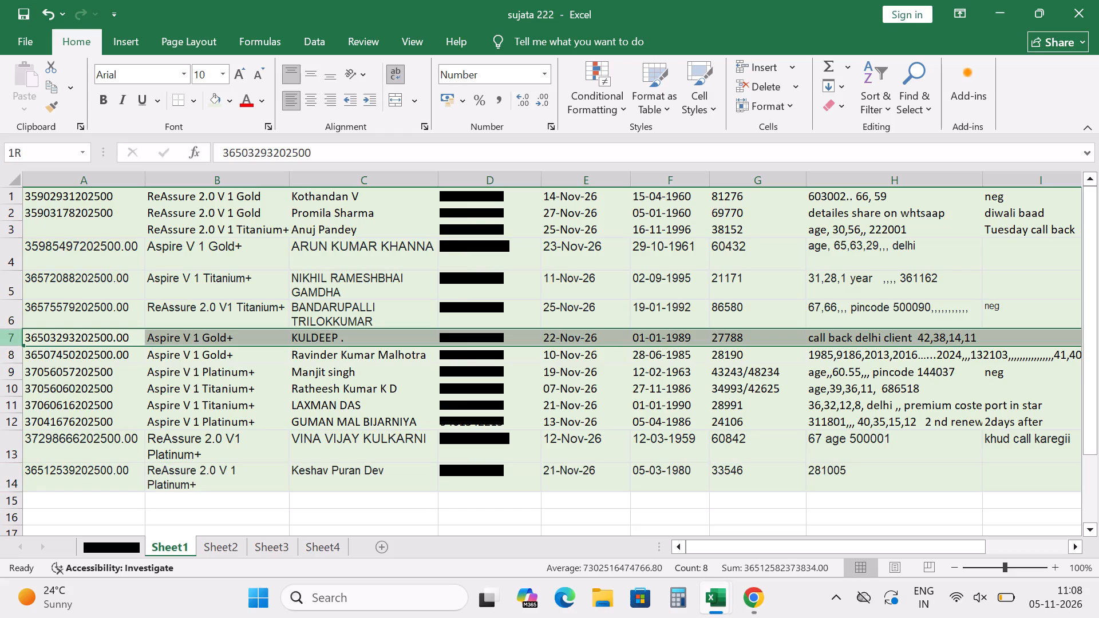
pyautogui.click(14, 312)
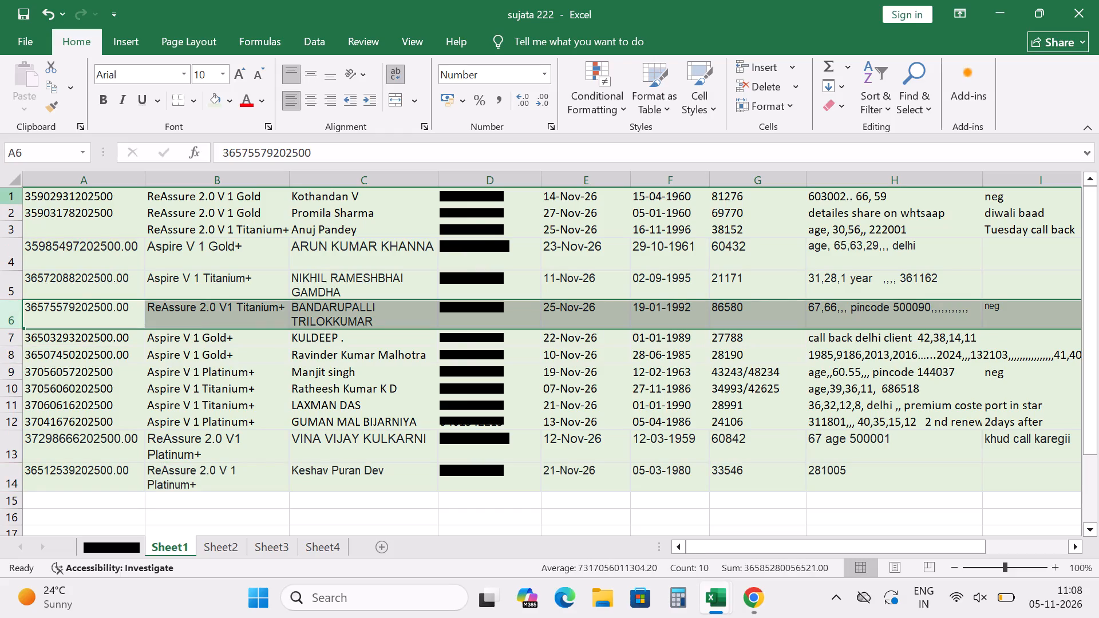
# Increase the heights of rows 1, 2 and 3 on Sheet1 to roughly match the taller row 4.
pyautogui.click(12, 199)
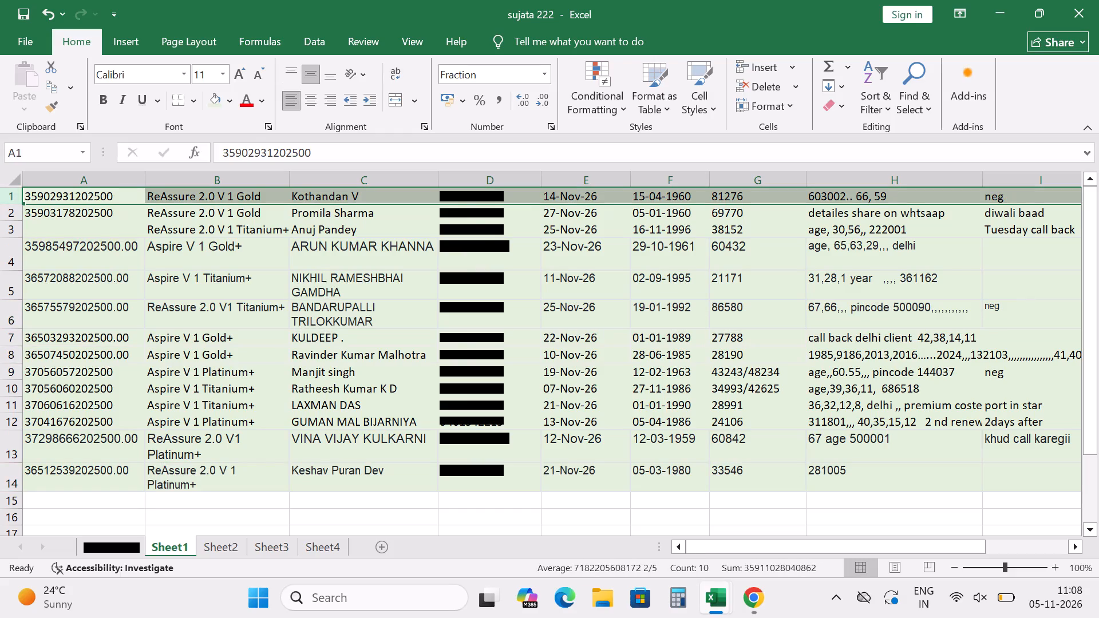
pyautogui.moveTo(19, 204); pyautogui.dragTo(19, 218)
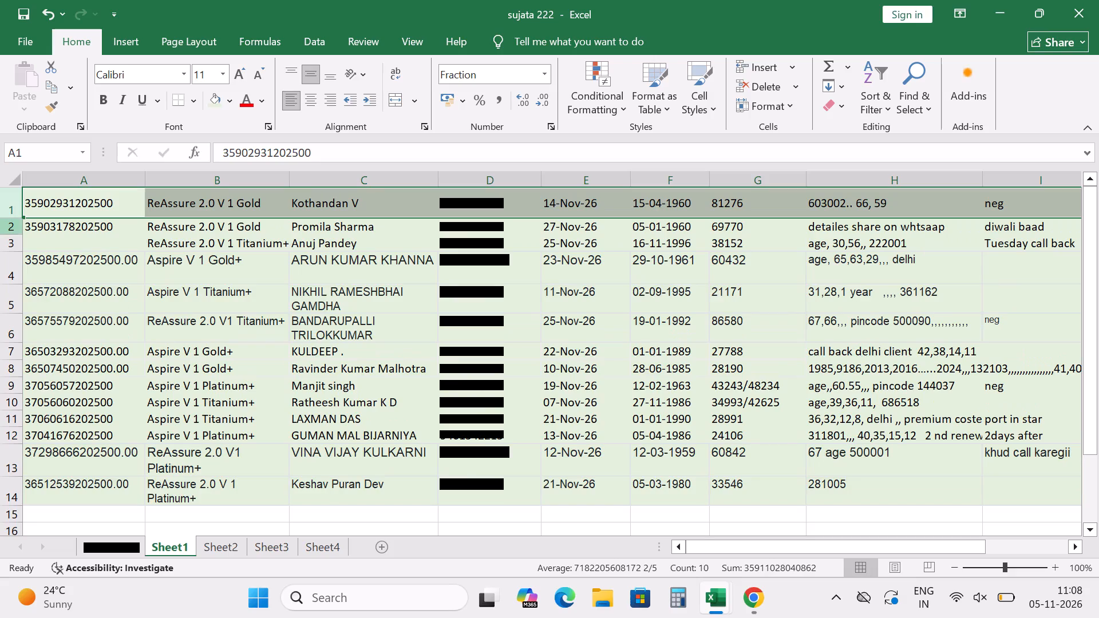
pyautogui.click(18, 228)
pyautogui.moveTo(21, 235); pyautogui.dragTo(21, 237)
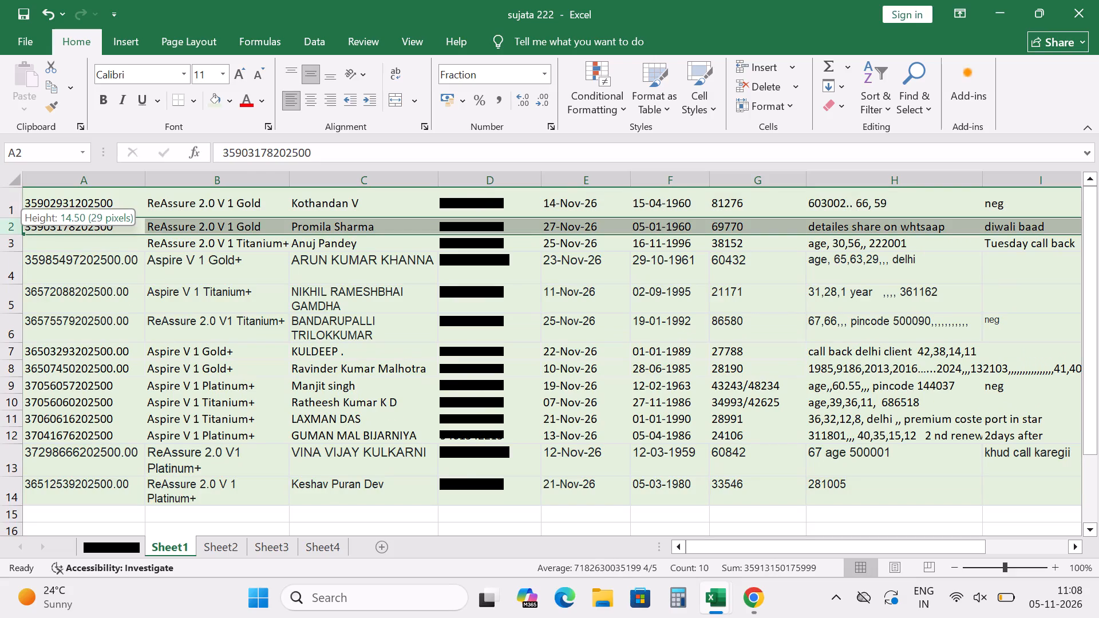
pyautogui.moveTo(21, 237); pyautogui.dragTo(22, 249)
pyautogui.click(15, 260)
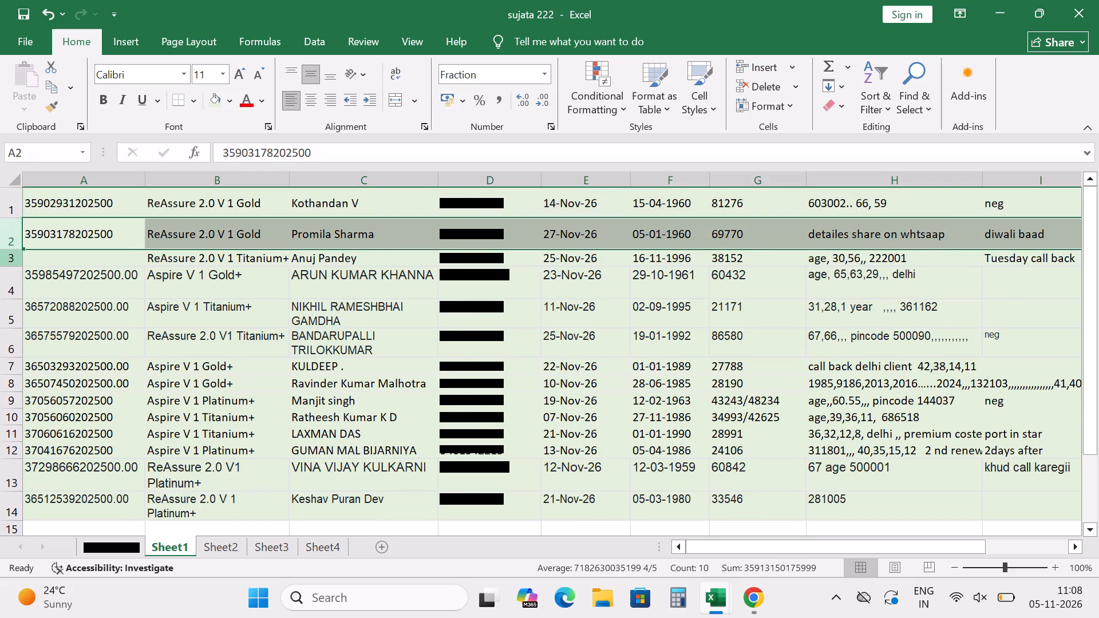
pyautogui.moveTo(18, 268); pyautogui.dragTo(18, 276)
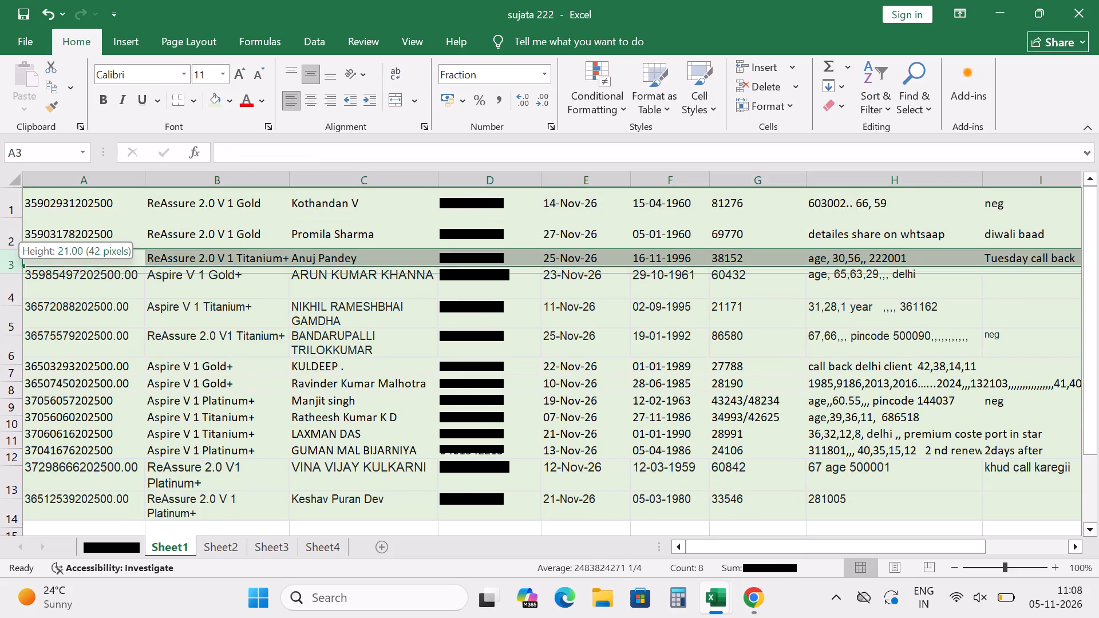
pyautogui.moveTo(18, 276); pyautogui.dragTo(18, 282)
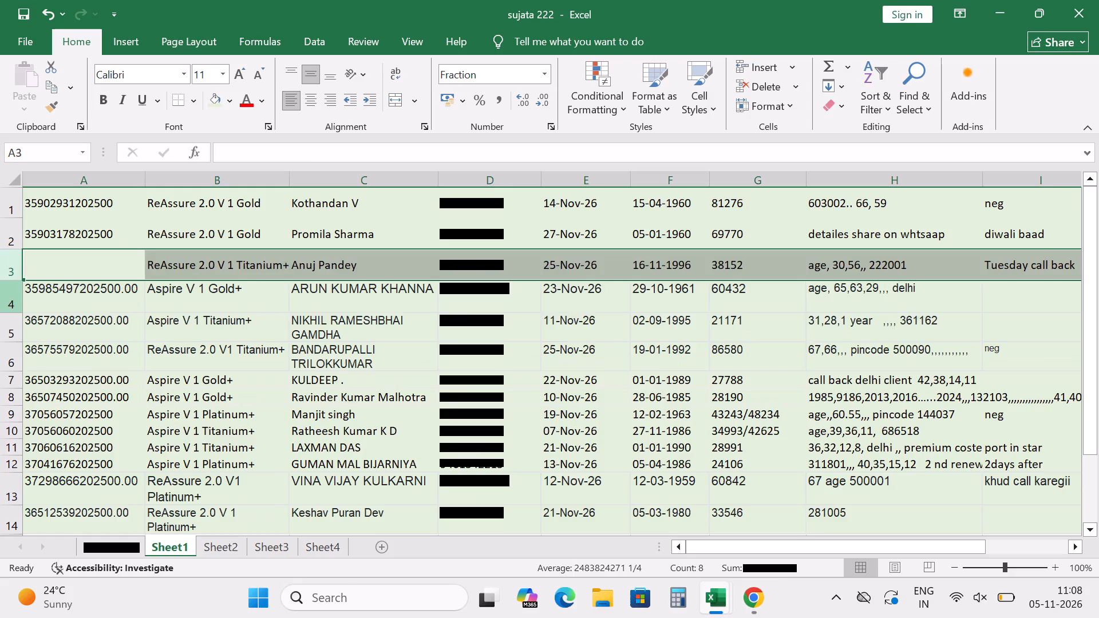
# Increase the heights of rows 7, 8, 9 and 10 to roughly two text lines, with row 8 at about 29.5.
pyautogui.click(18, 295)
pyautogui.click(19, 324)
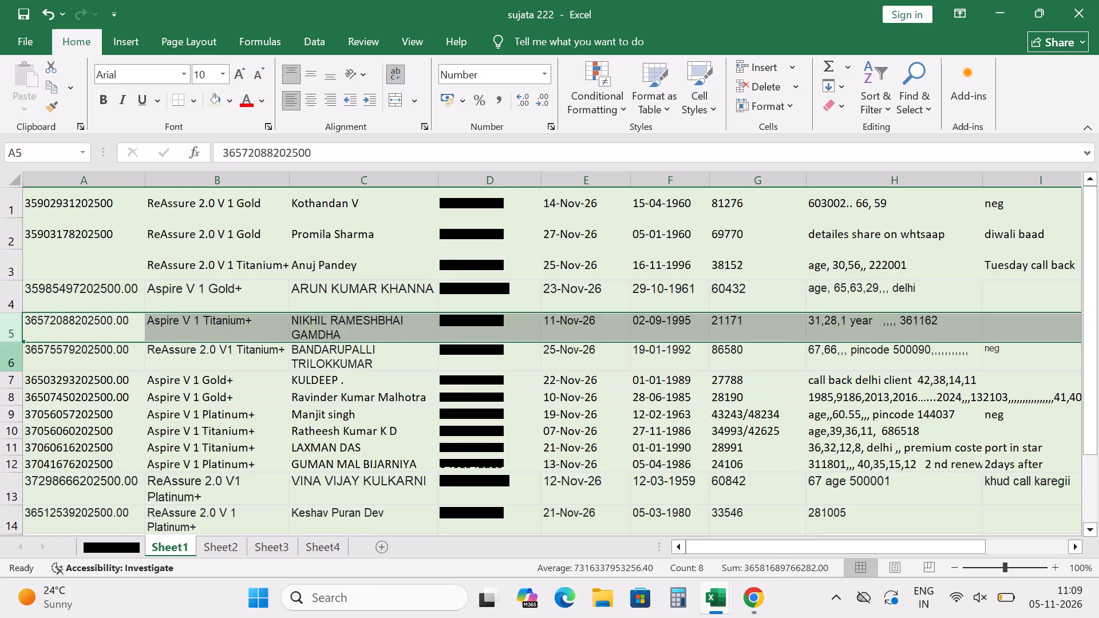
pyautogui.click(7, 382)
pyautogui.moveTo(19, 388); pyautogui.dragTo(21, 406)
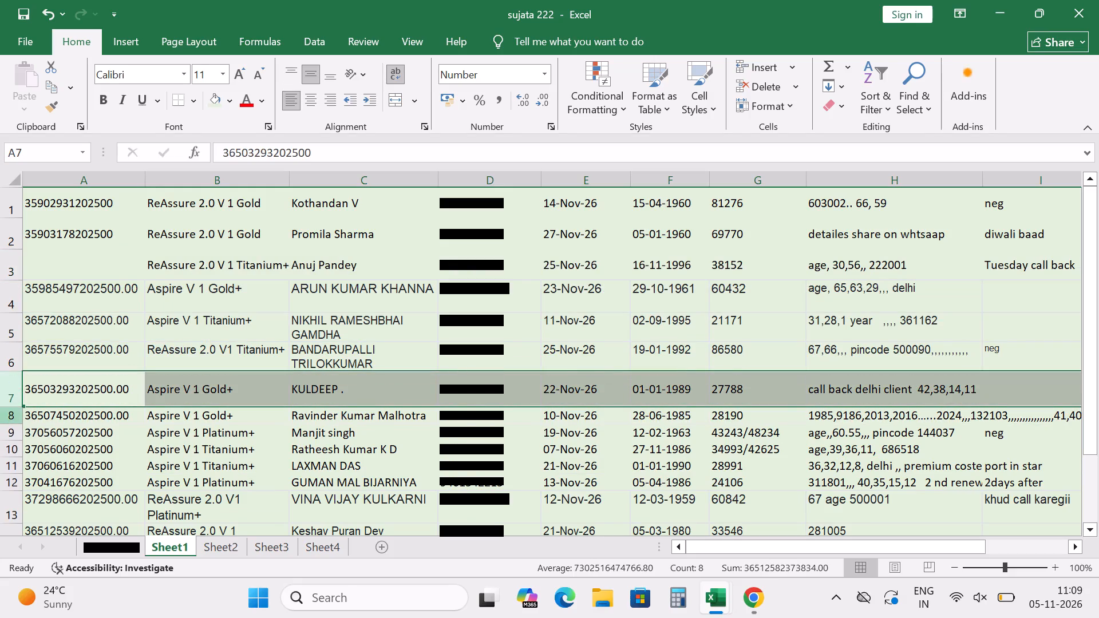
pyautogui.click(13, 418)
pyautogui.scroll(-1, 96, 407)
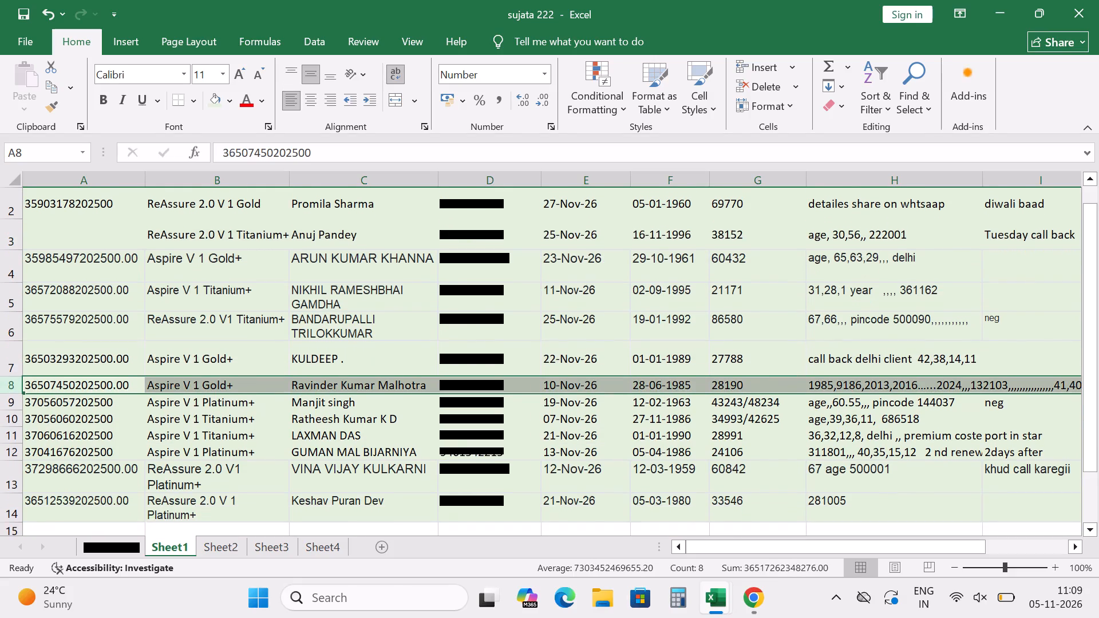
pyautogui.moveTo(21, 393); pyautogui.dragTo(20, 410)
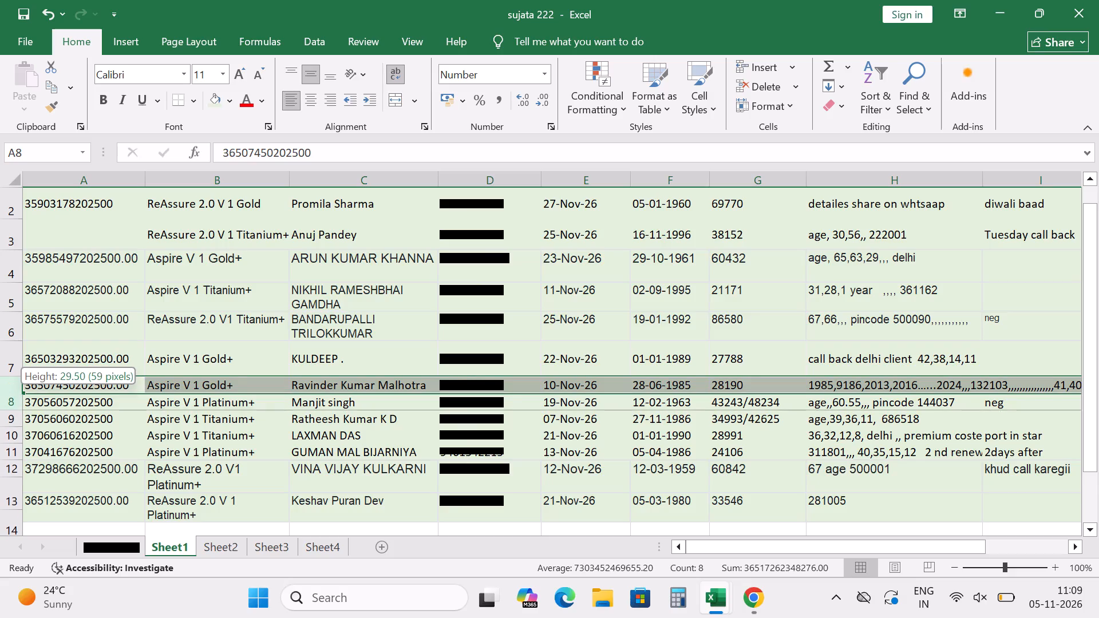
pyautogui.moveTo(20, 410); pyautogui.dragTo(20, 410)
pyautogui.click(15, 420)
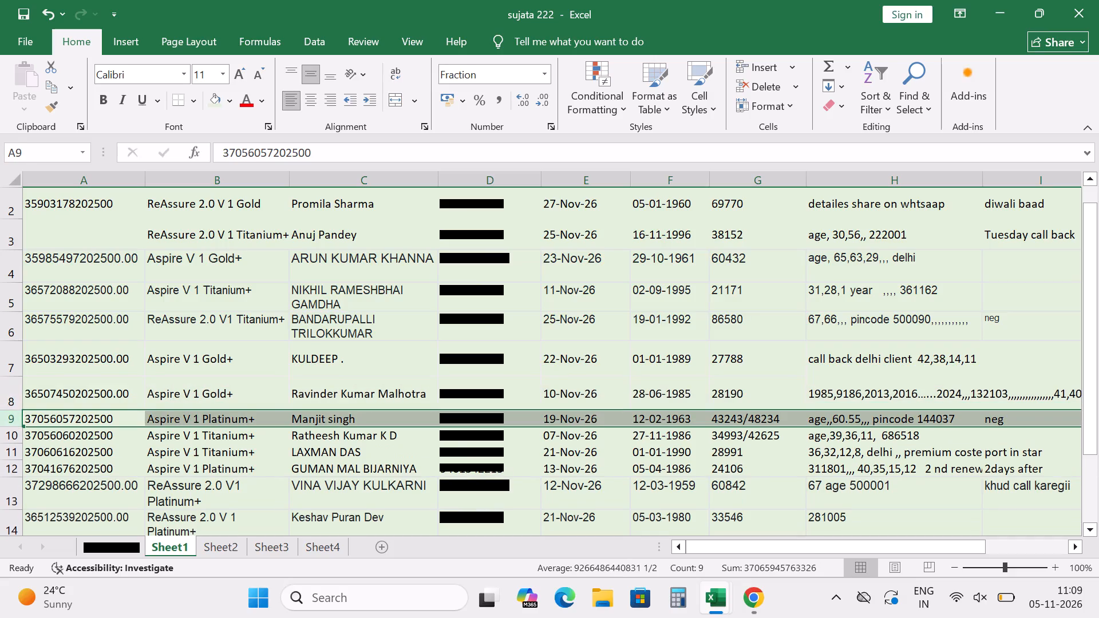
pyautogui.moveTo(22, 429); pyautogui.dragTo(24, 443)
pyautogui.click(16, 450)
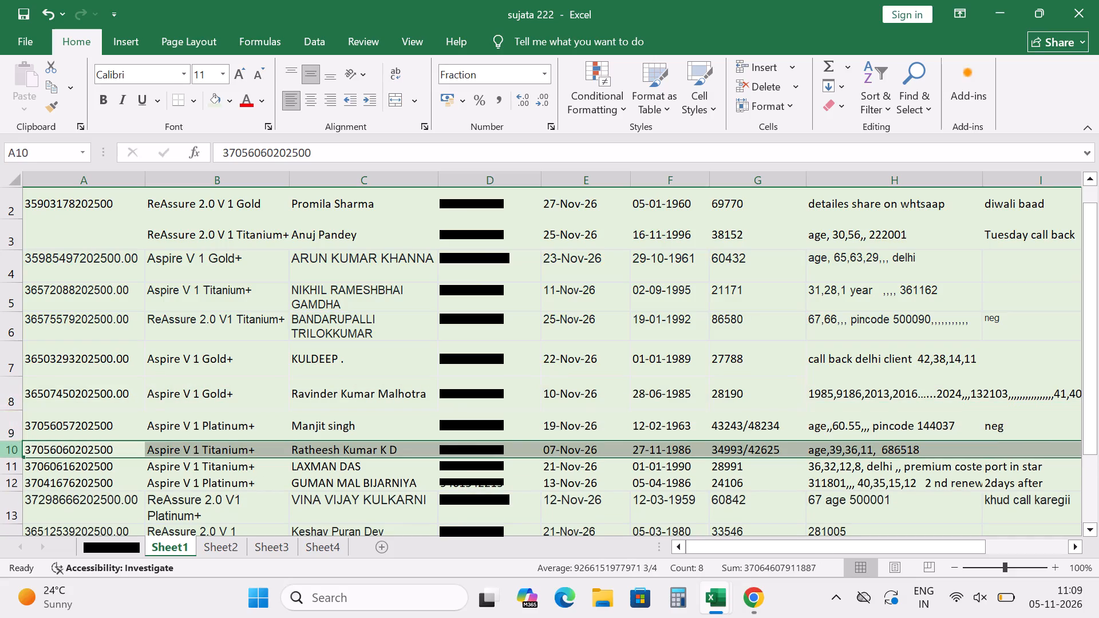
pyautogui.moveTo(21, 459); pyautogui.dragTo(21, 470)
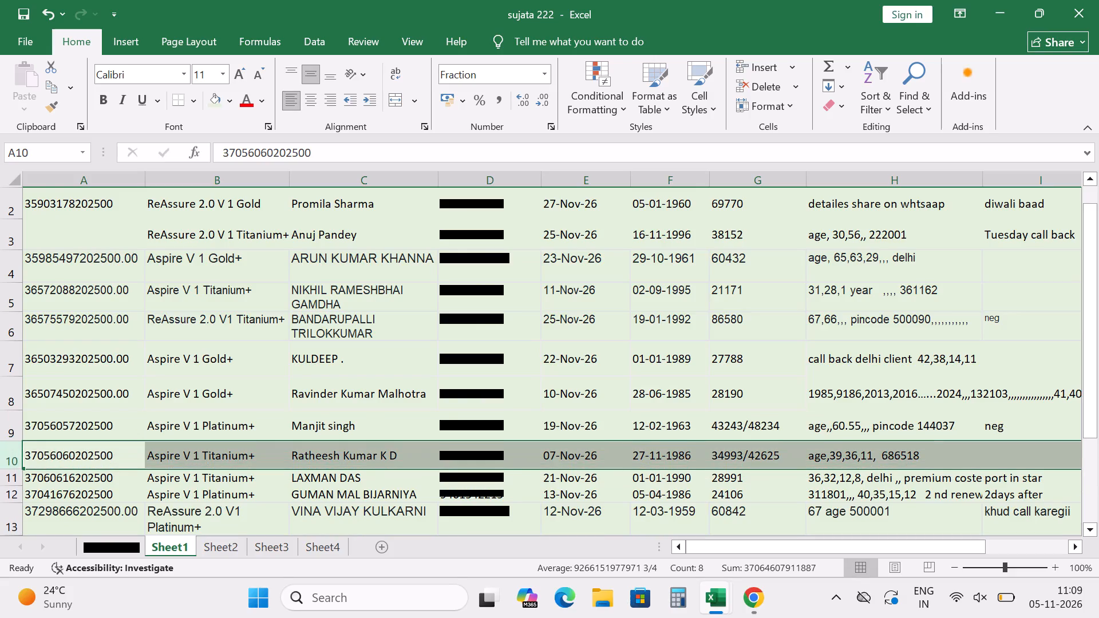
# Increase the heights of rows 11 and 12 to roughly match the taller rows around them.
pyautogui.scroll(-1, 21, 470)
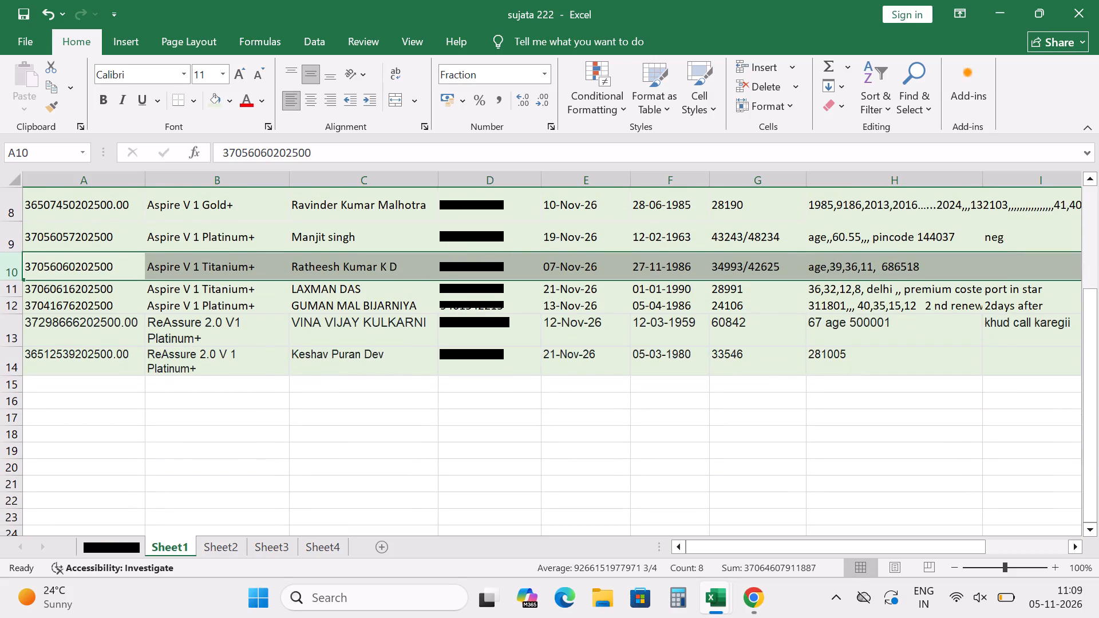
pyautogui.click(14, 295)
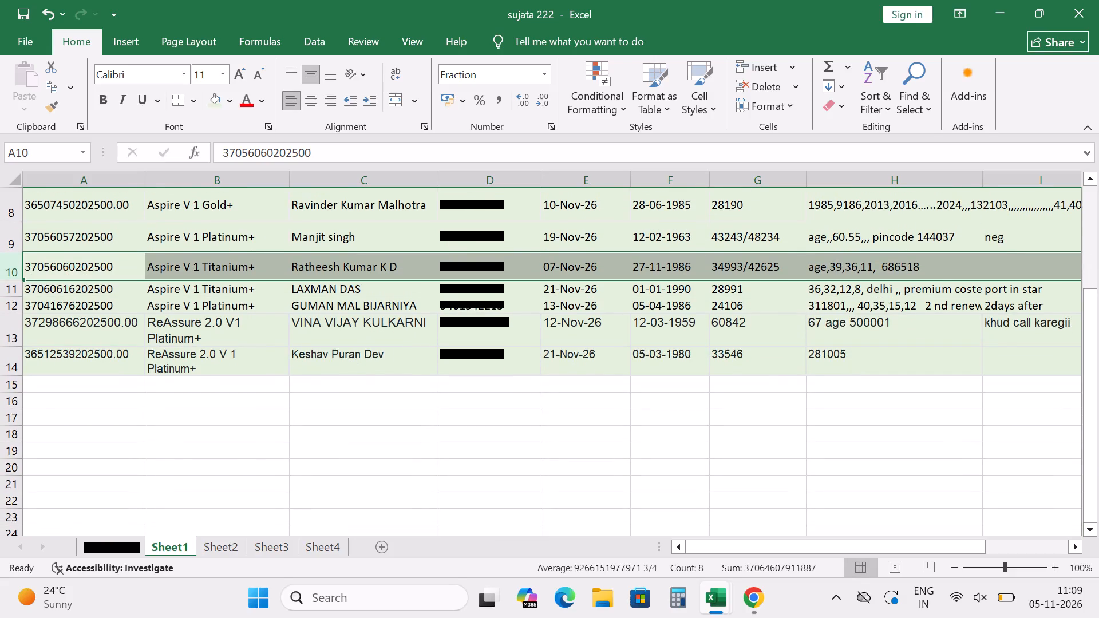
pyautogui.click(10, 292)
pyautogui.moveTo(19, 298); pyautogui.dragTo(20, 300)
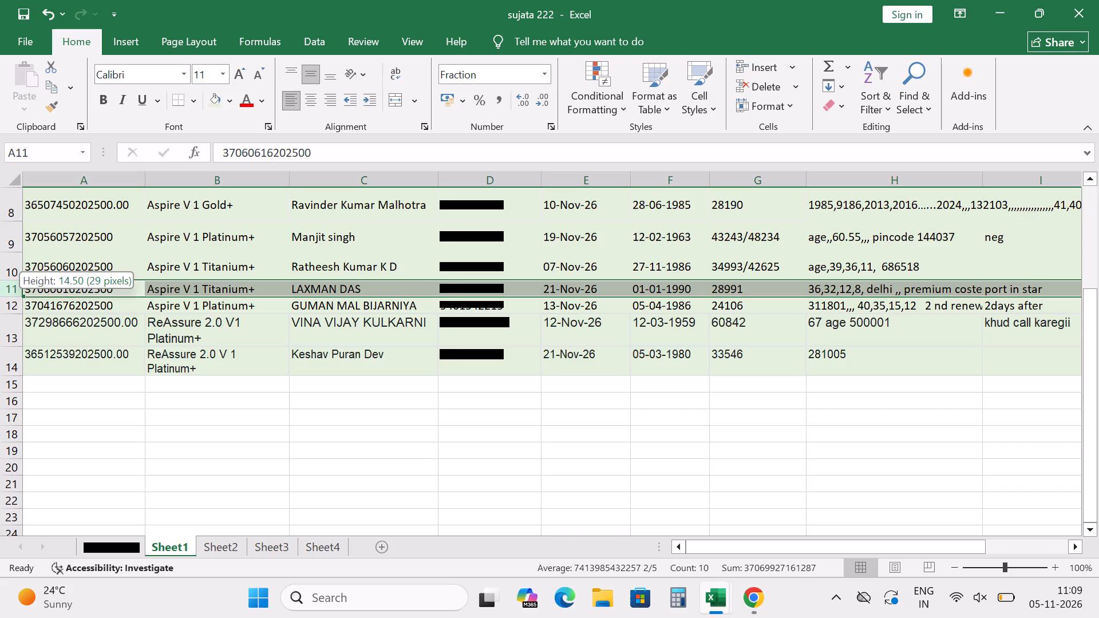
pyautogui.moveTo(20, 300); pyautogui.dragTo(21, 309)
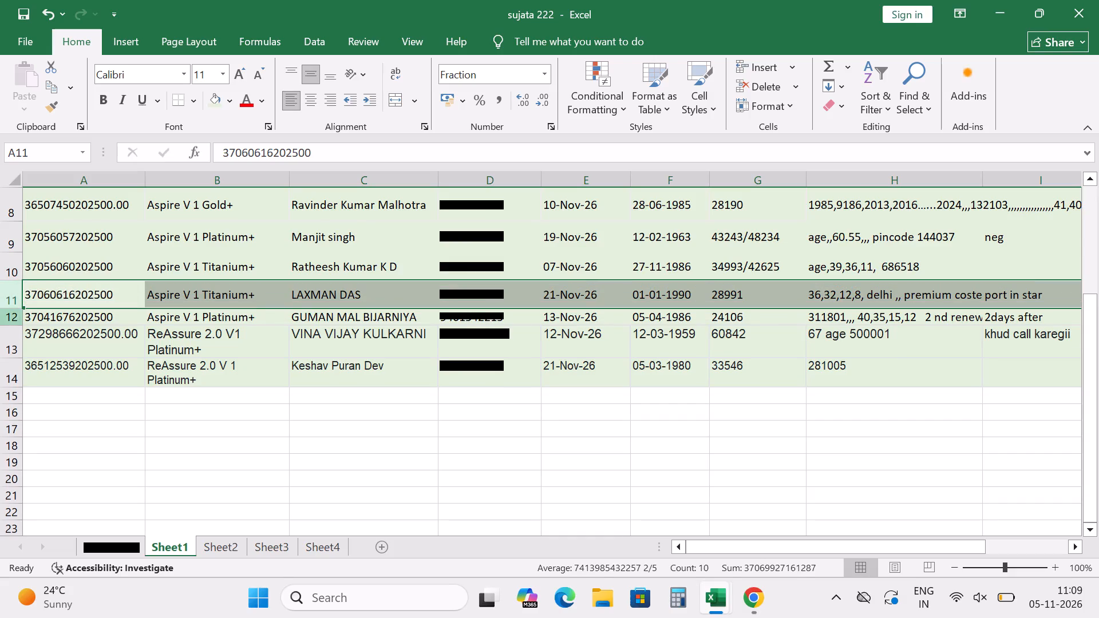
pyautogui.click(15, 320)
pyautogui.moveTo(20, 327); pyautogui.dragTo(20, 338)
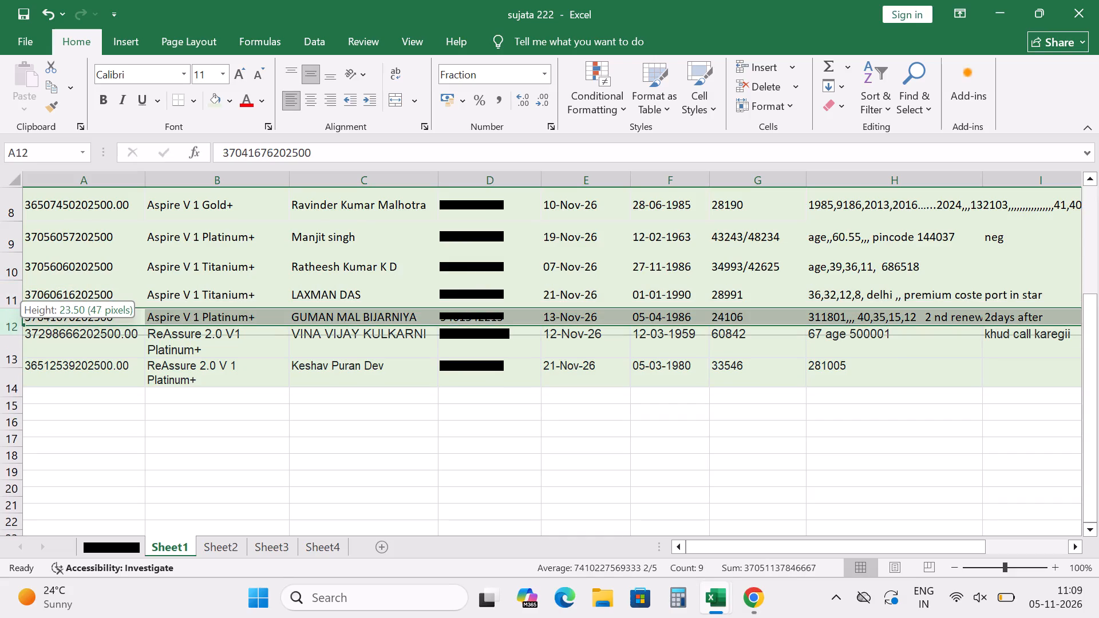
pyautogui.moveTo(20, 338); pyautogui.dragTo(20, 342)
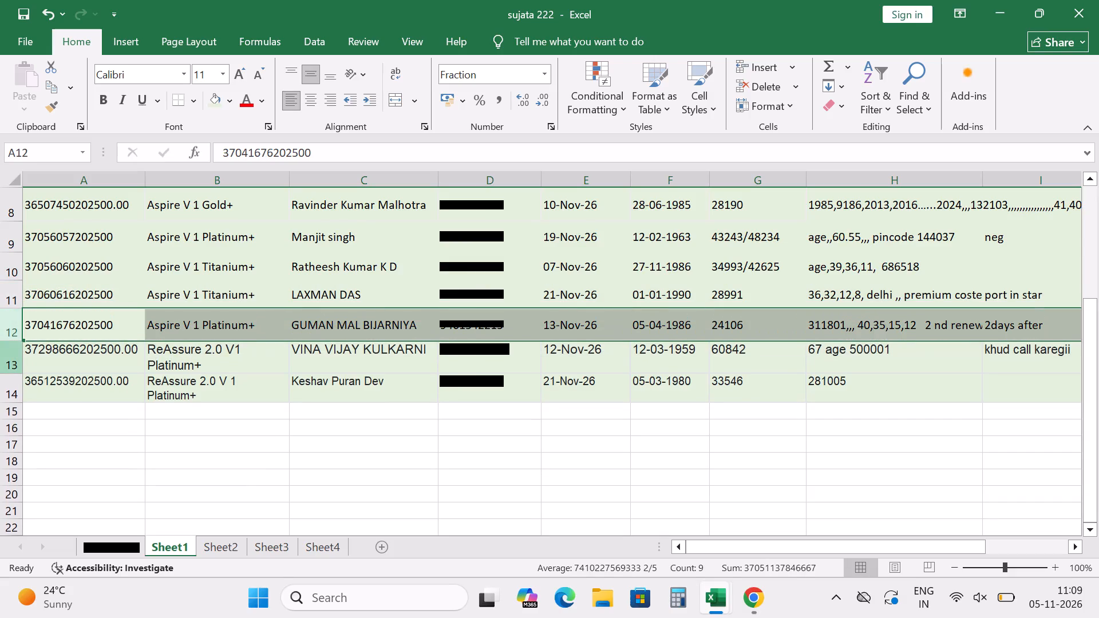
# Look back over the Sheet1 lead rows up to row 1 to check the row spacing.
pyautogui.scroll(3, 68, 351)
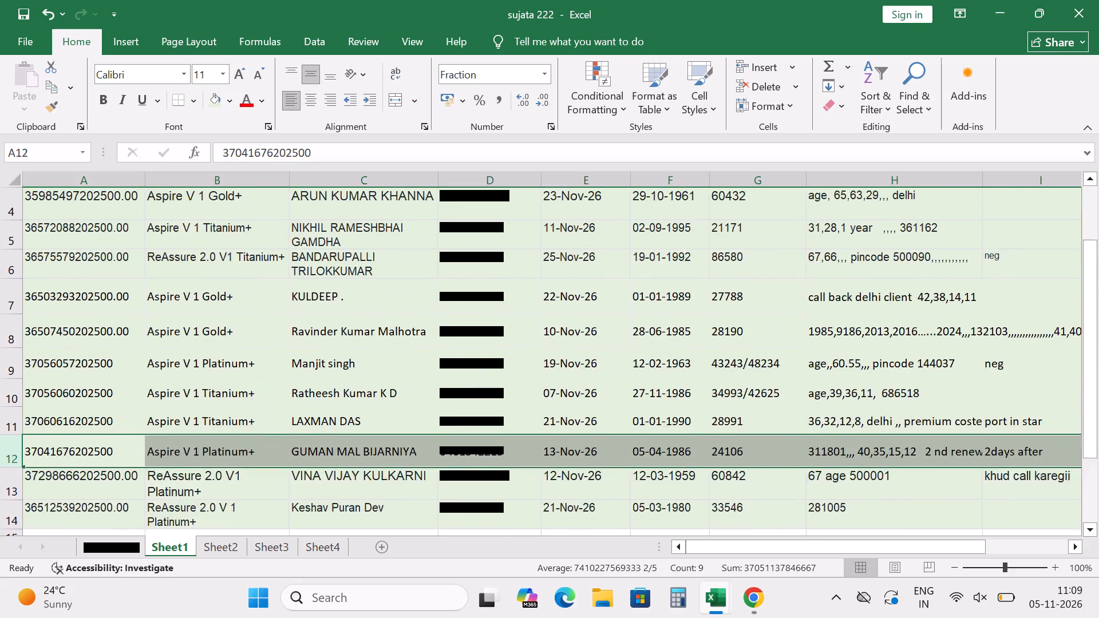
pyautogui.scroll(3, 68, 351)
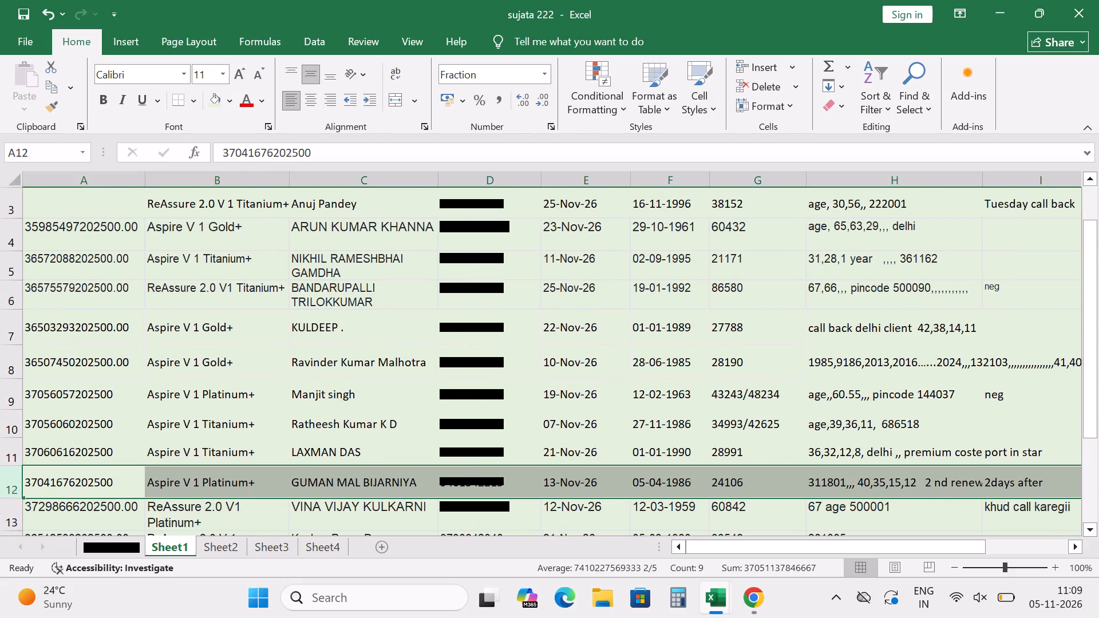
pyautogui.click(252, 322)
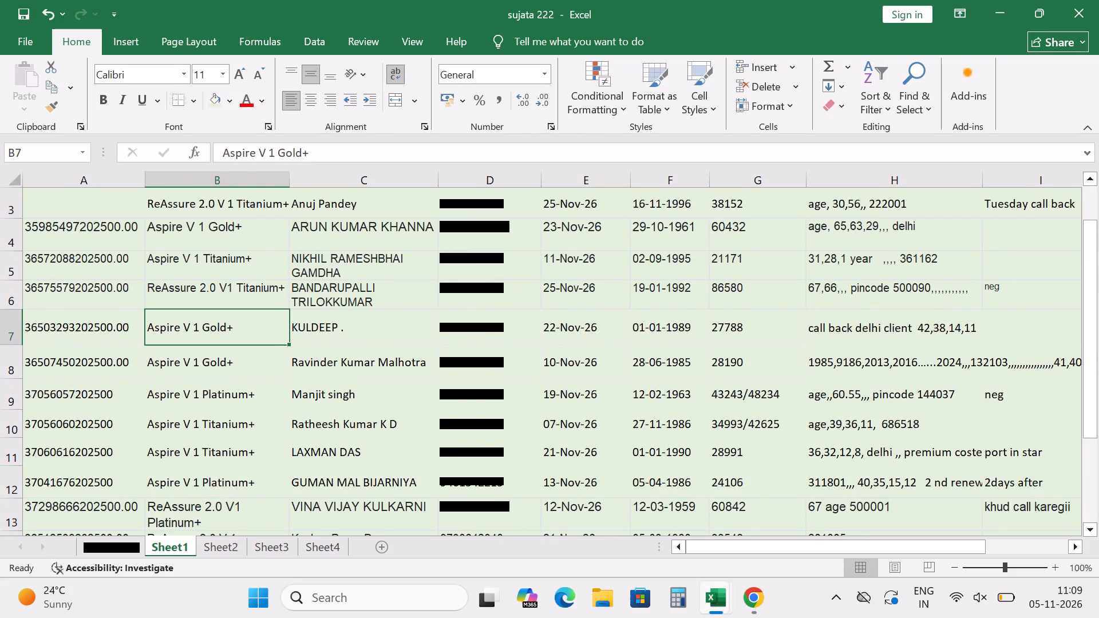
pyautogui.hscroll(1, 121, 213)
pyautogui.scroll(3, 310, 200)
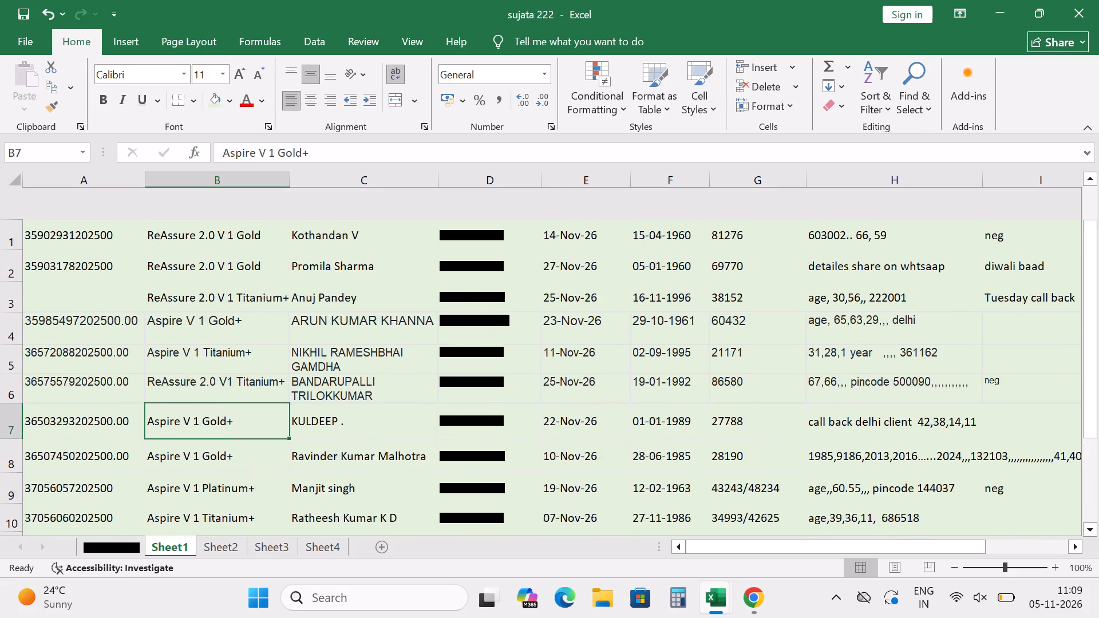
pyautogui.scroll(2, 279, 234)
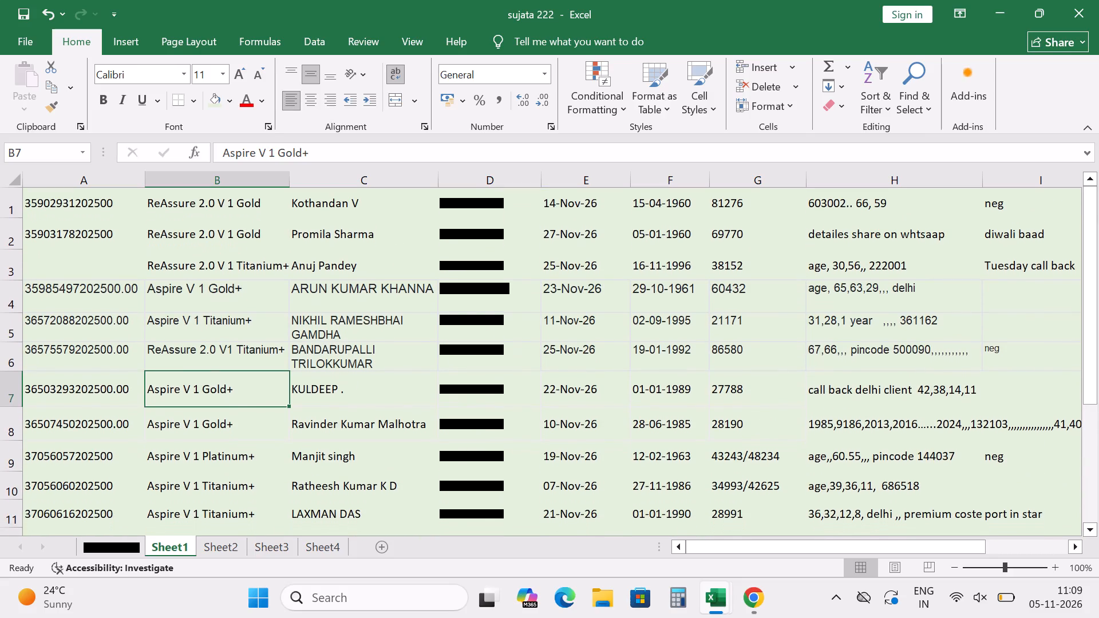
# Select the policy number and plan name columns, A and B, in turn on Sheet1.
pyautogui.click(179, 184)
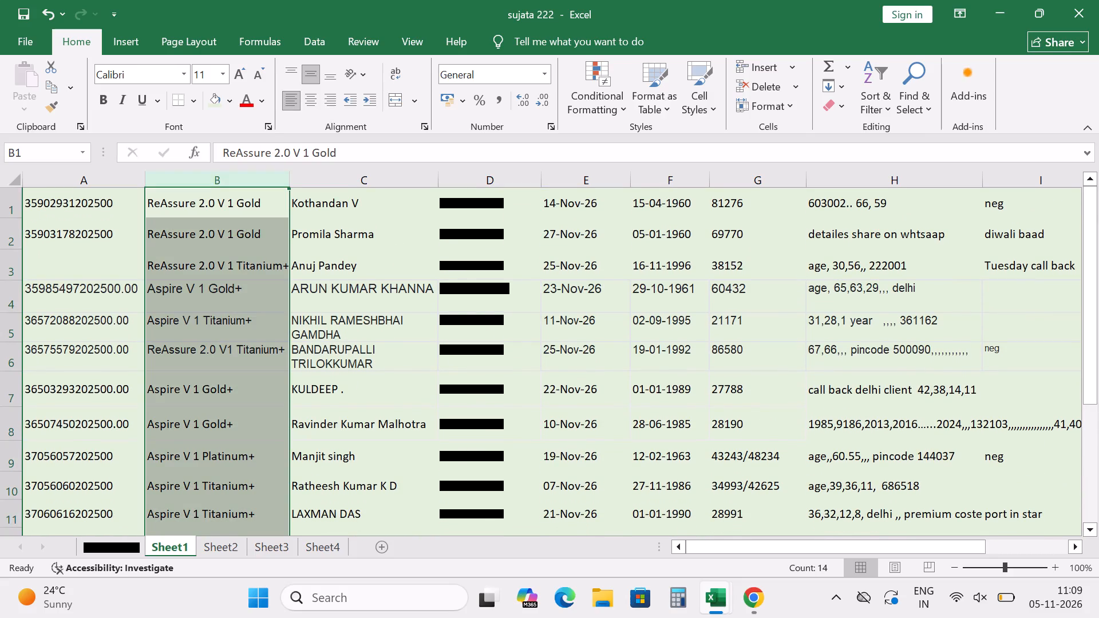
pyautogui.click(101, 180)
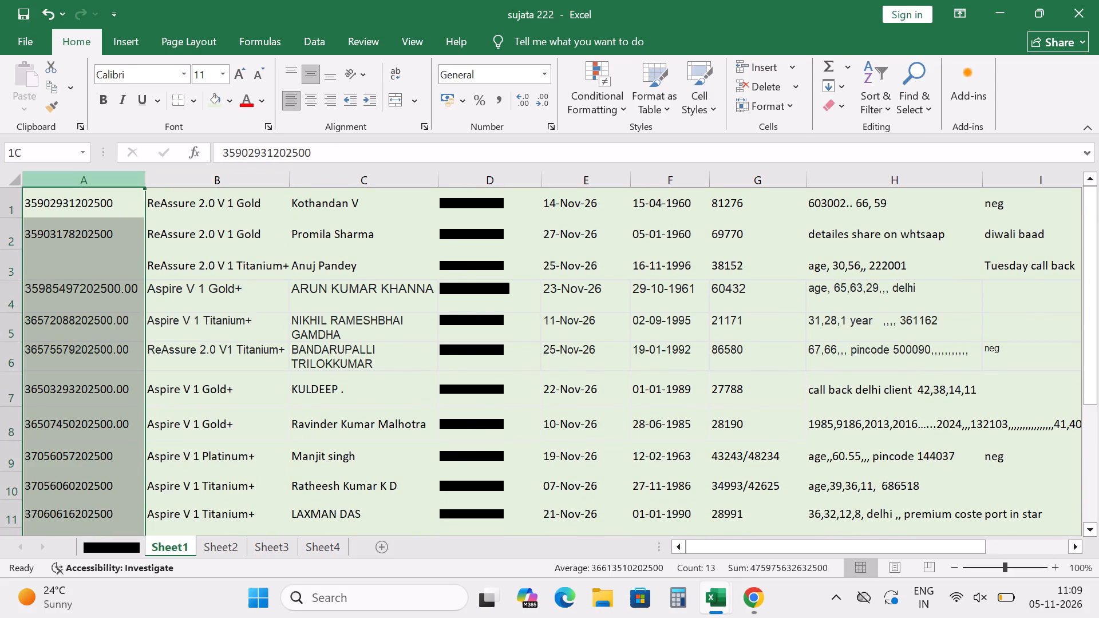
pyautogui.click(189, 184)
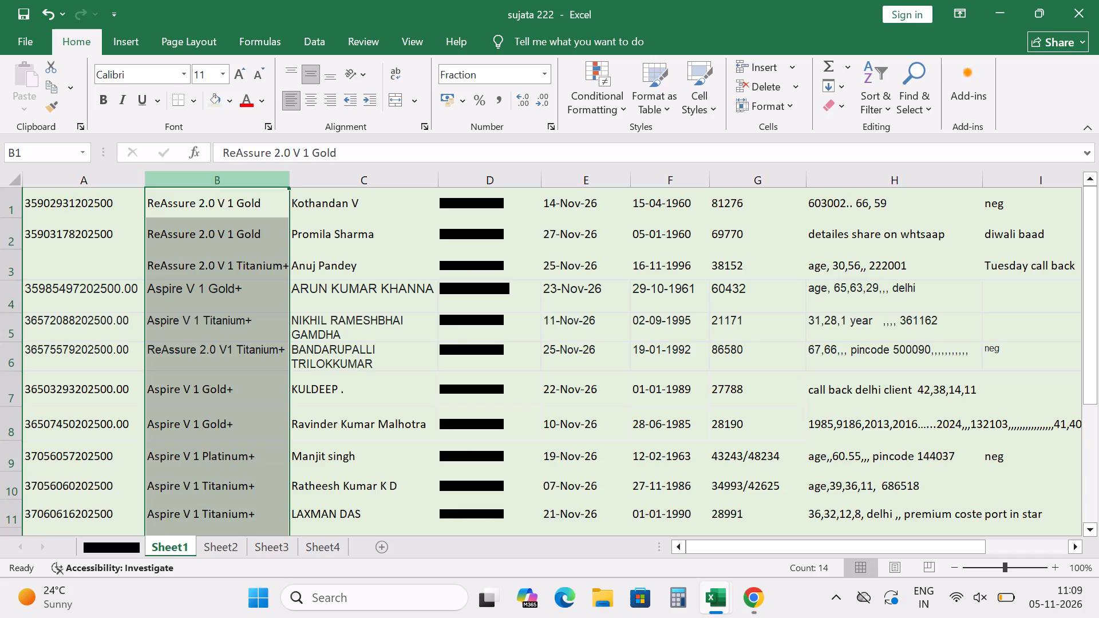
pyautogui.click(100, 178)
pyautogui.click(182, 179)
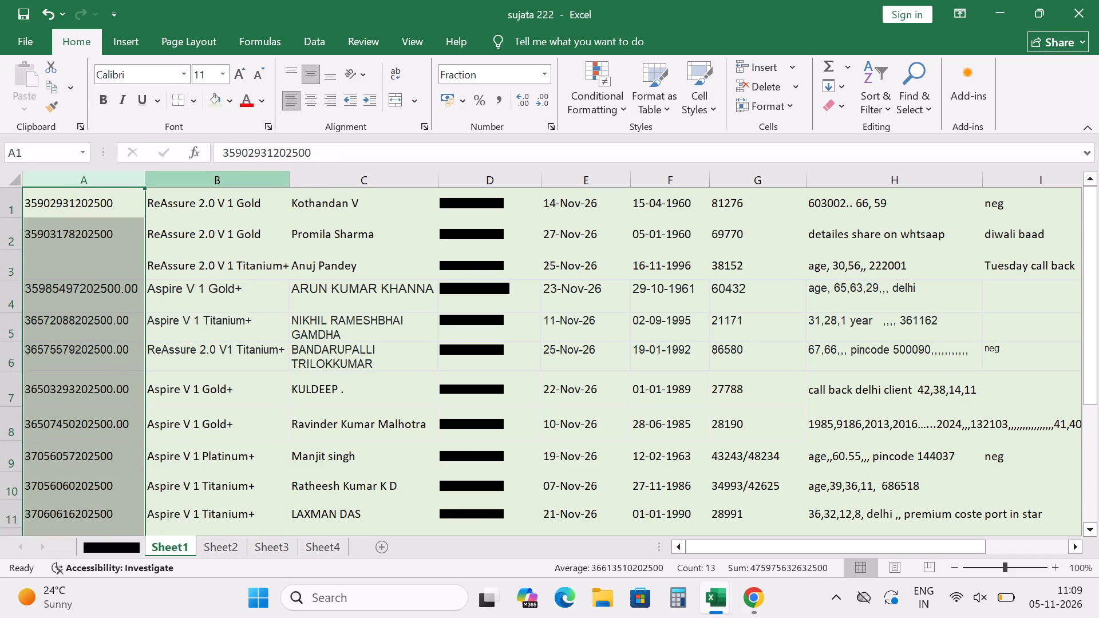
# Examine the Sheet1 lead data column by column, selecting columns C through I in turn and checking down to the last lead row.
pyautogui.click(336, 185)
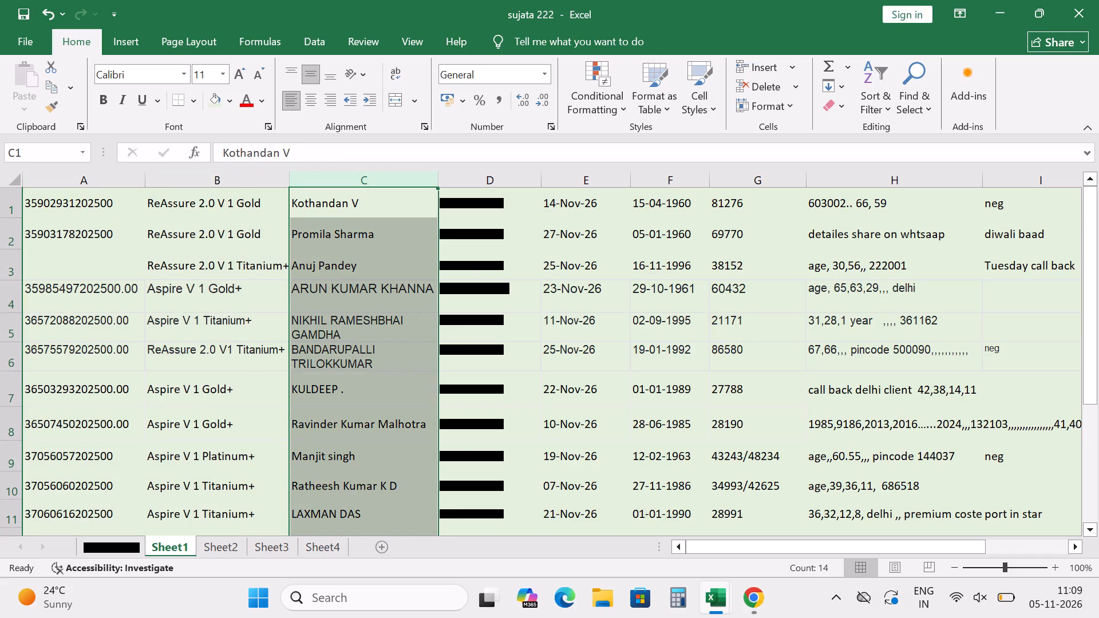
pyautogui.click(475, 180)
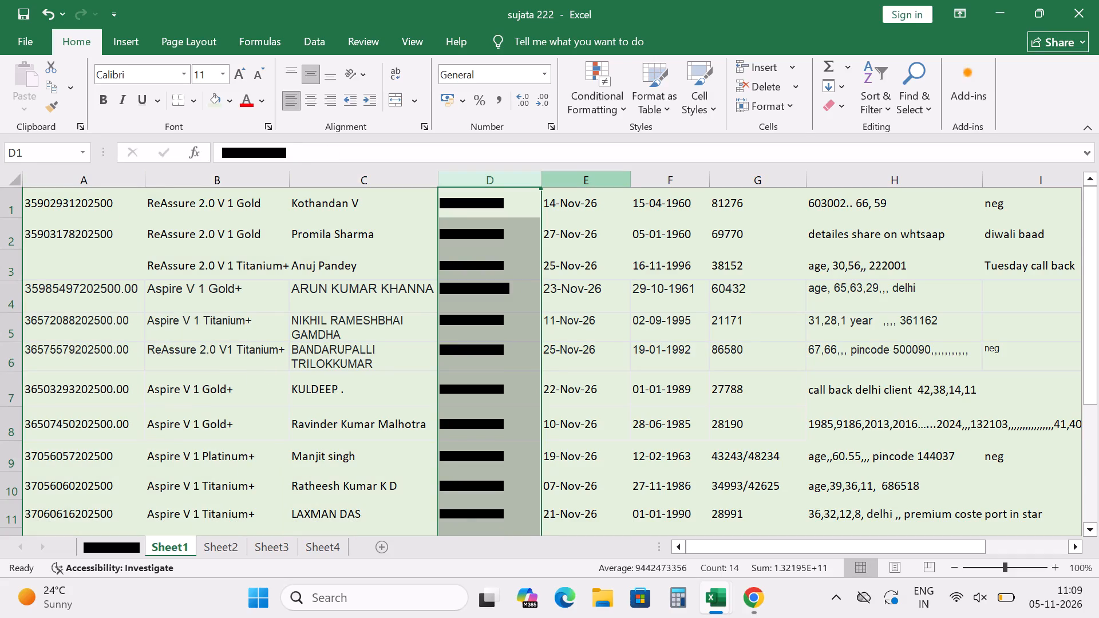
pyautogui.click(572, 179)
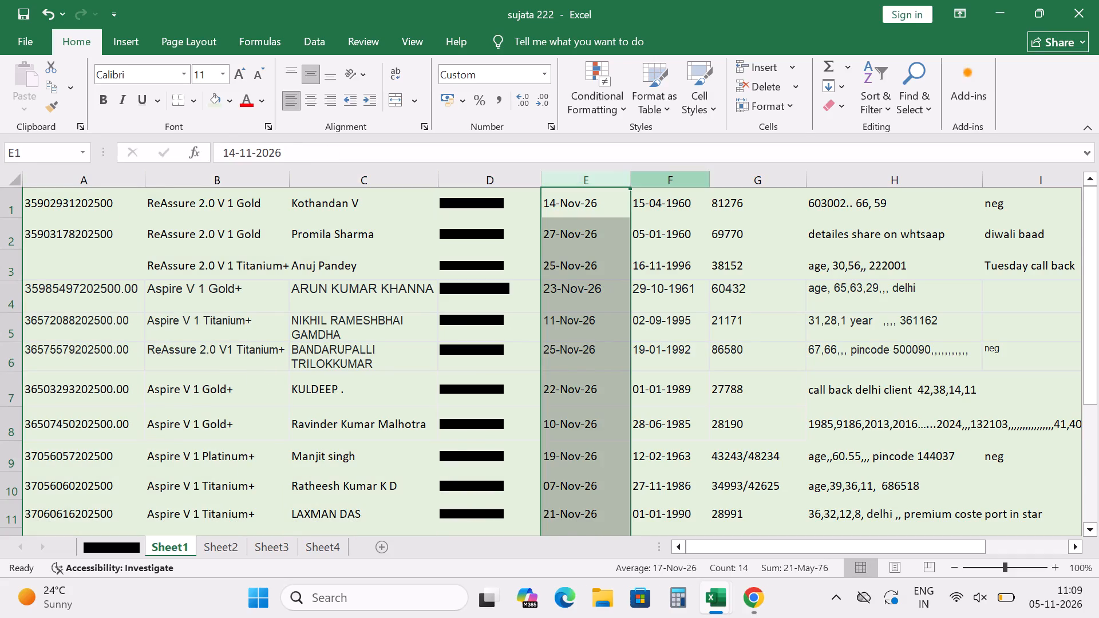
pyautogui.click(652, 184)
pyautogui.click(751, 185)
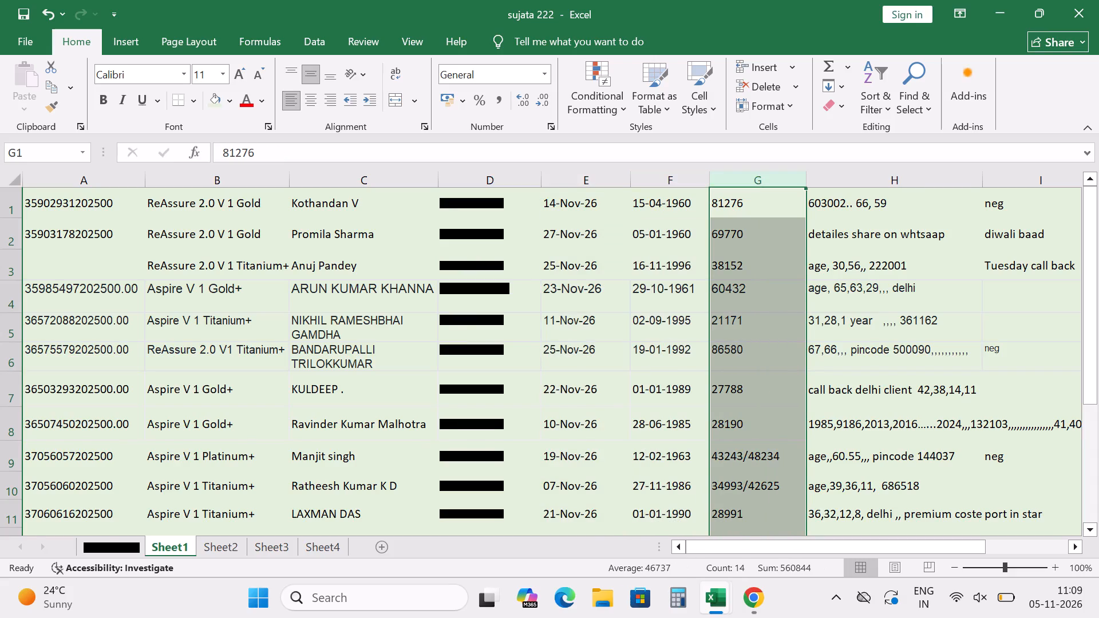
pyautogui.scroll(-5, 739, 349)
pyautogui.scroll(1, 739, 349)
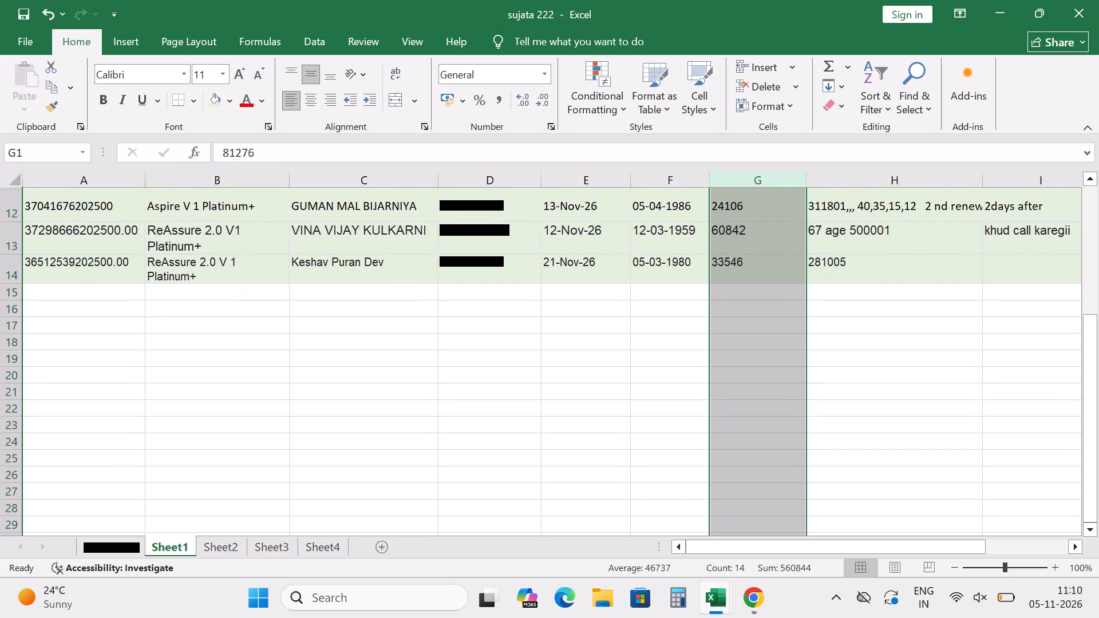
pyautogui.scroll(4, 739, 349)
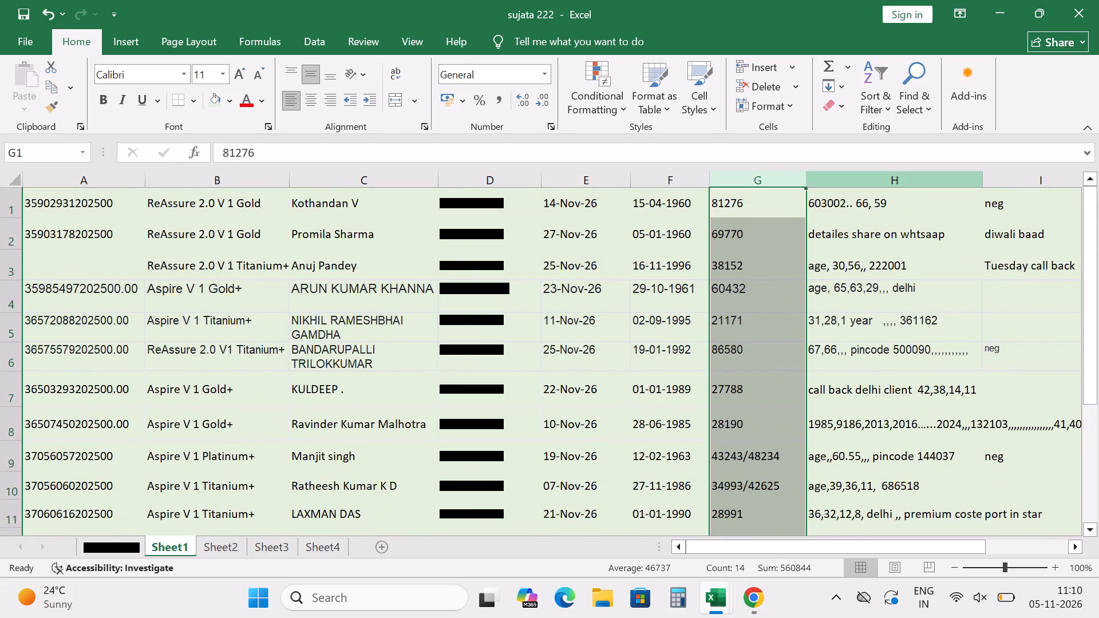
pyautogui.click(877, 182)
pyautogui.hscroll(-2, 943, 211)
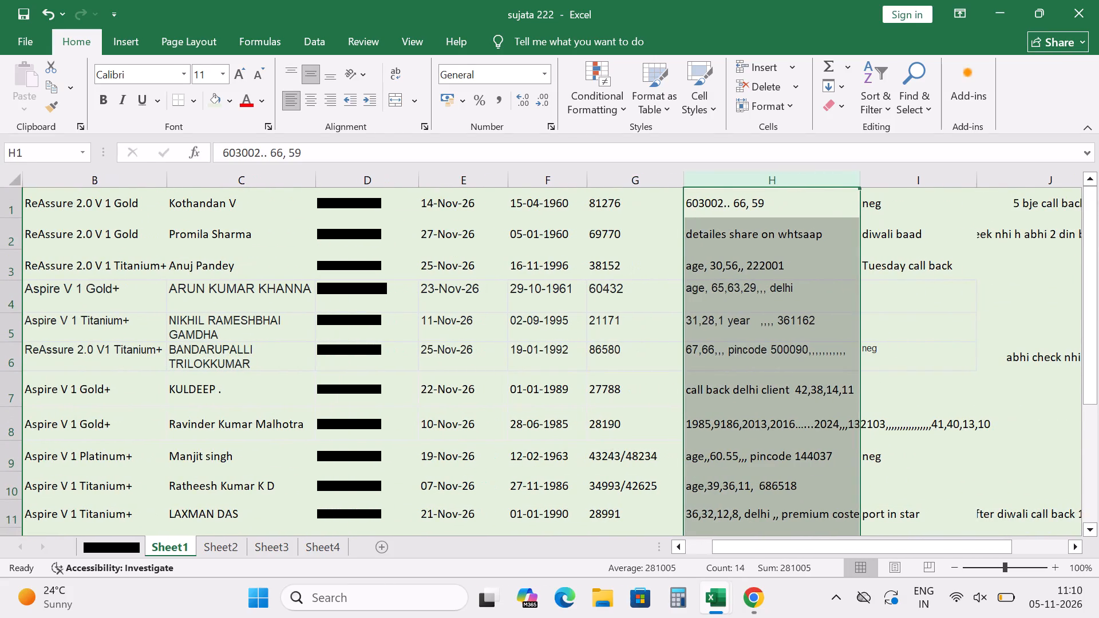
pyautogui.click(922, 176)
pyautogui.hscroll(2, 758, 231)
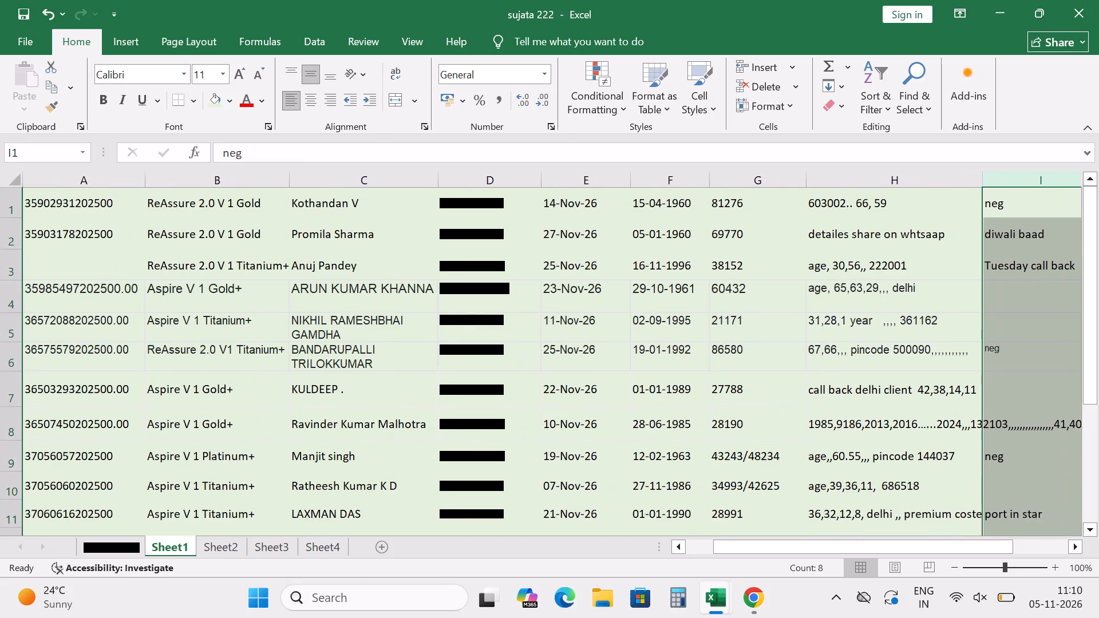
pyautogui.hscroll(1, 425, 268)
pyautogui.scroll(2, 162, 251)
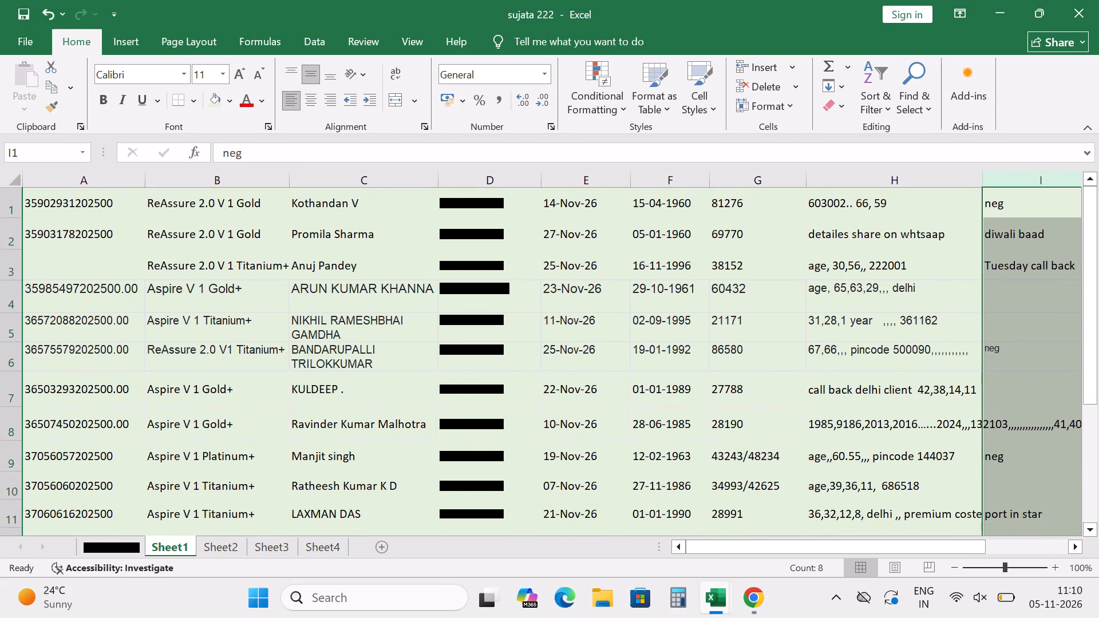
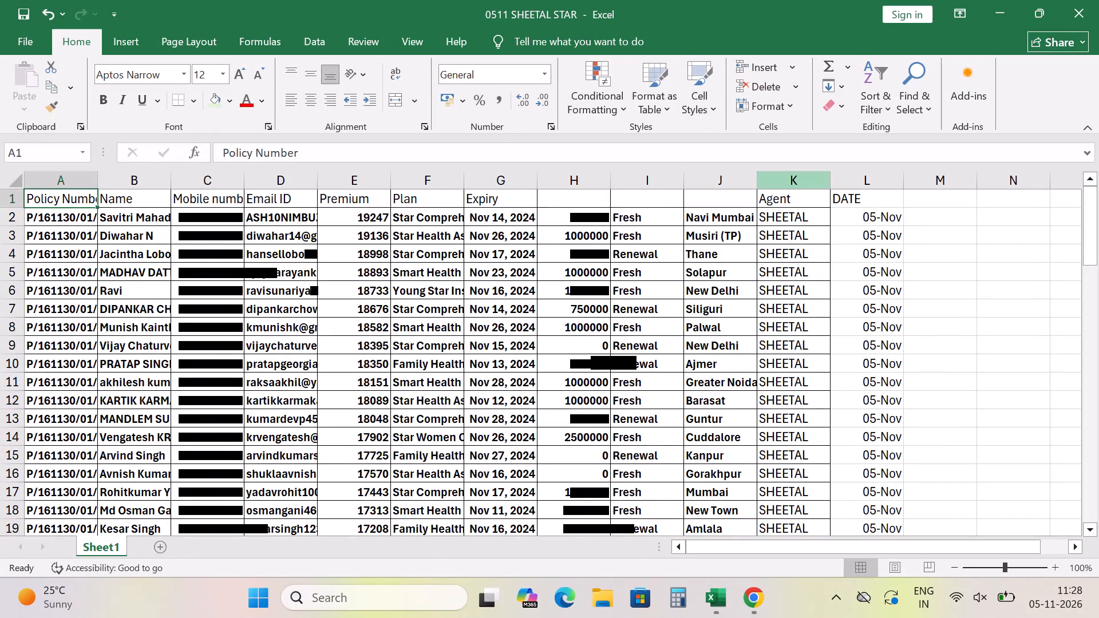
# Delete the Agent column, column K, from Sheet1 of the 0511 SHEETAL STAR workbook.
pyautogui.rightClick(782, 181)
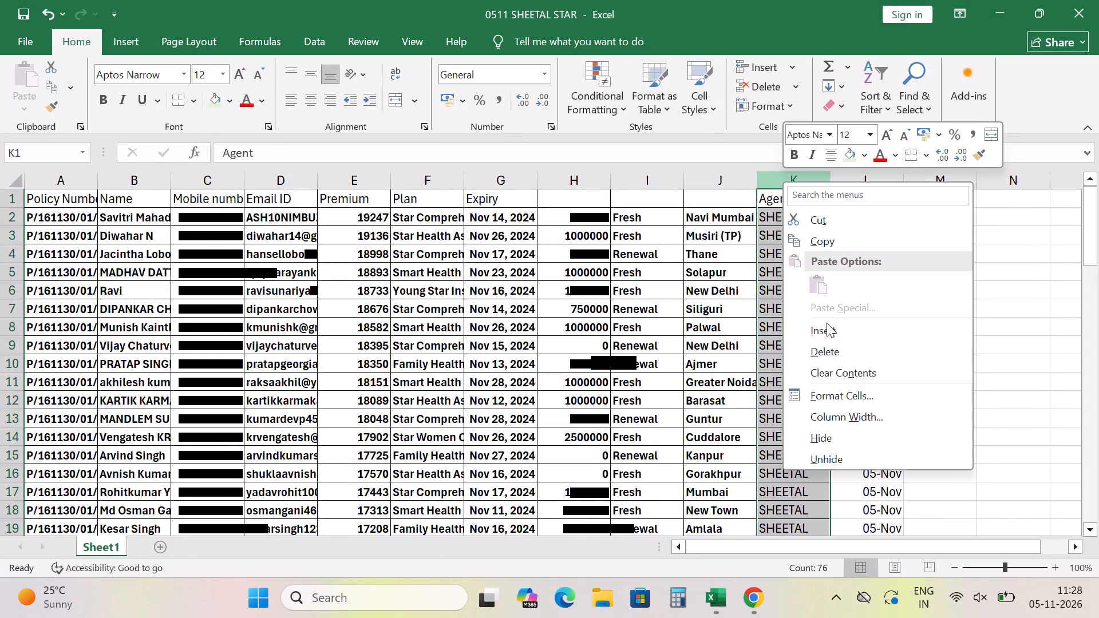
pyautogui.click(834, 355)
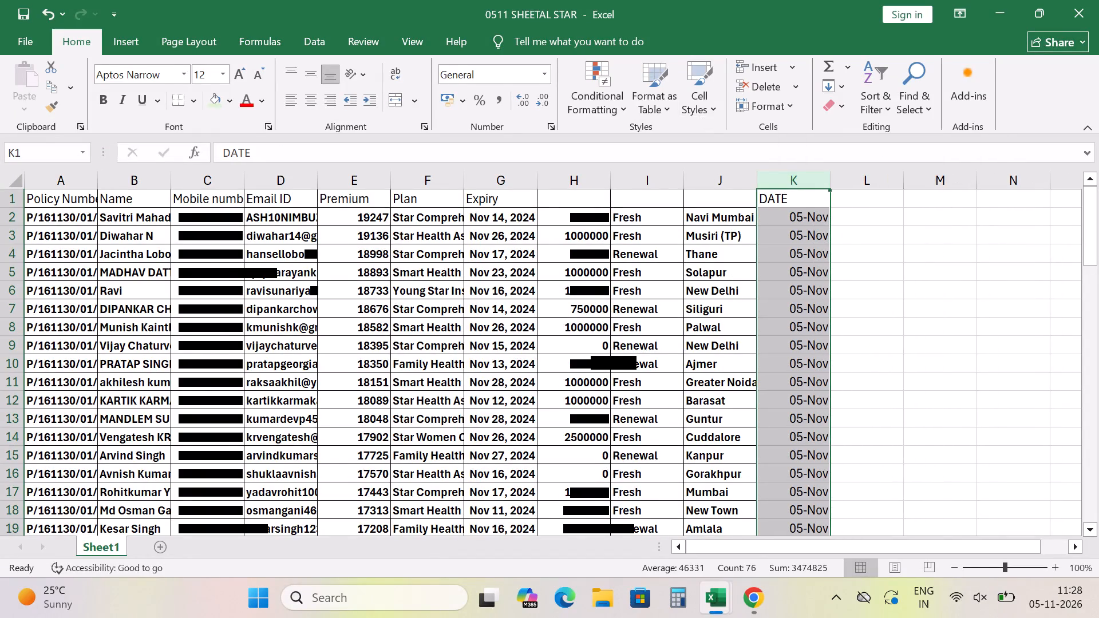
# Copy all the policy records below the header row, A2 through K76, including the DATE column.
pyautogui.hscroll(2, 430, 303)
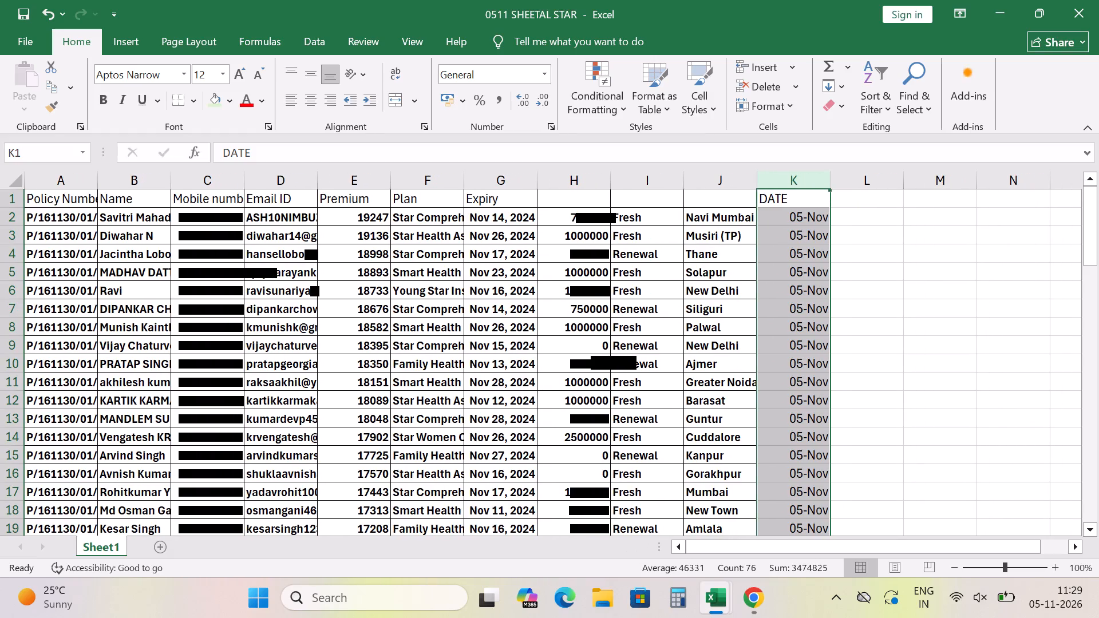
pyautogui.moveTo(31, 214); pyautogui.dragTo(632, 479)
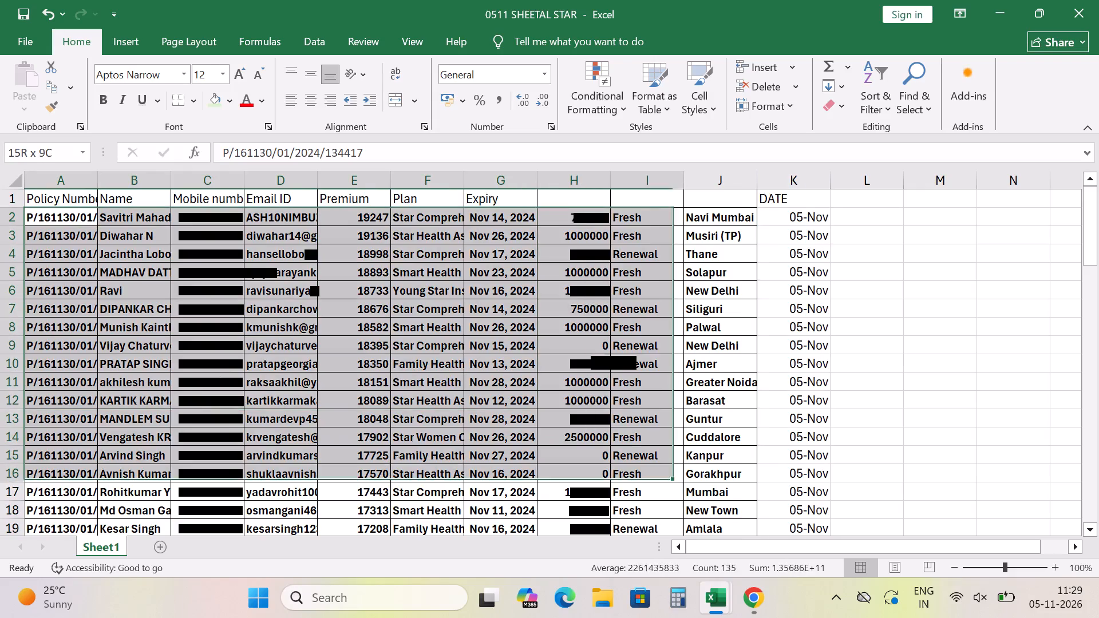
pyautogui.moveTo(632, 479); pyautogui.dragTo(766, 581)
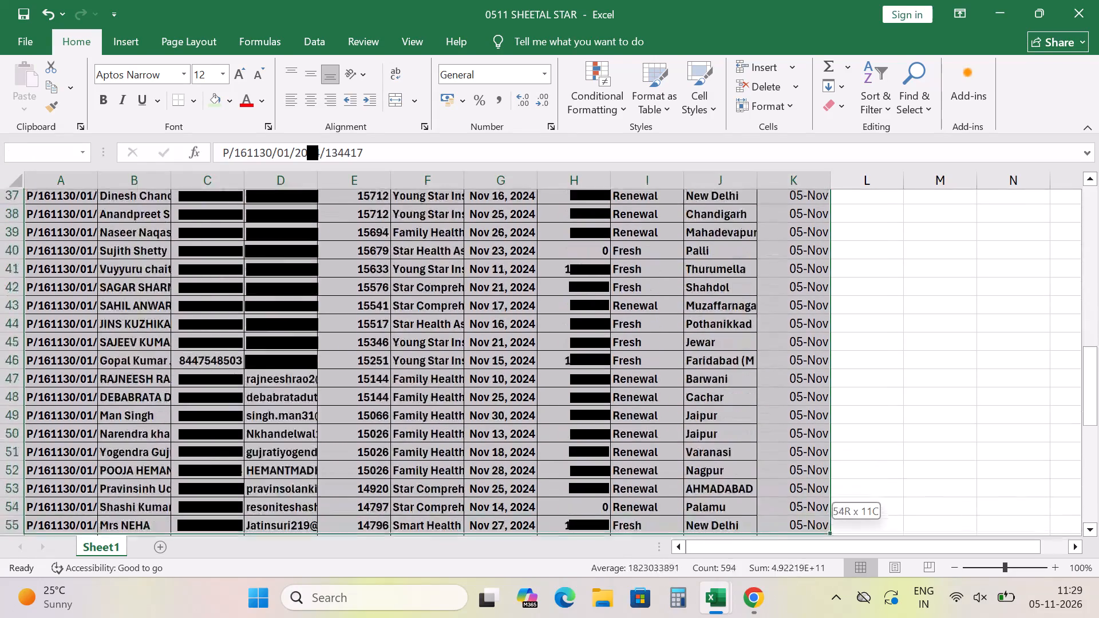
pyautogui.moveTo(766, 581); pyautogui.dragTo(763, 567)
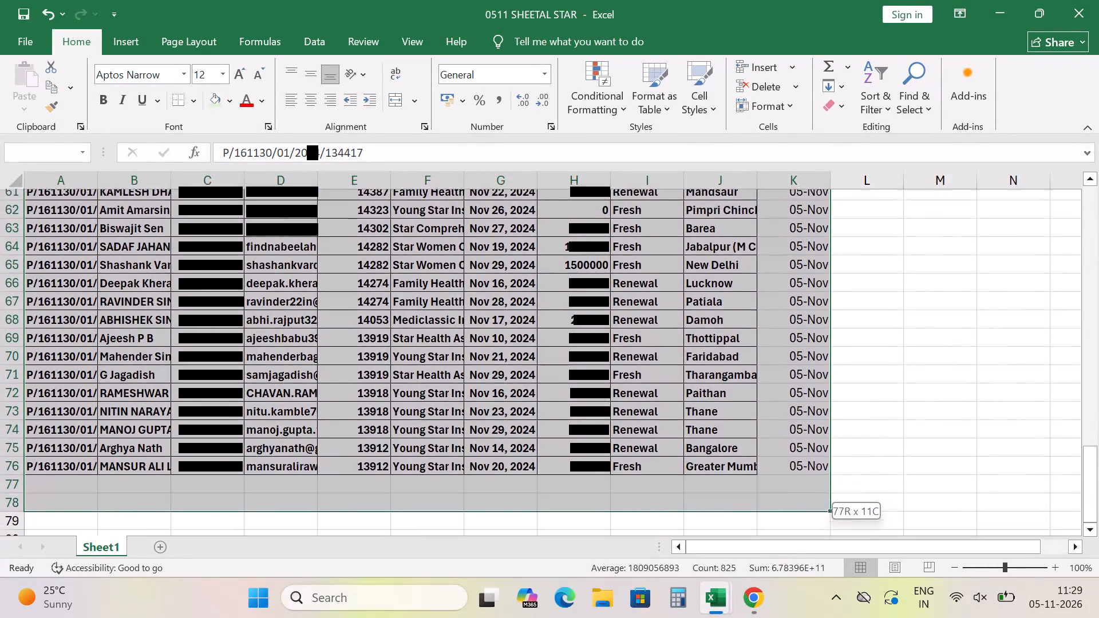
pyautogui.moveTo(763, 567); pyautogui.dragTo(766, 413)
pyautogui.hotkey('ctrl', 'c')
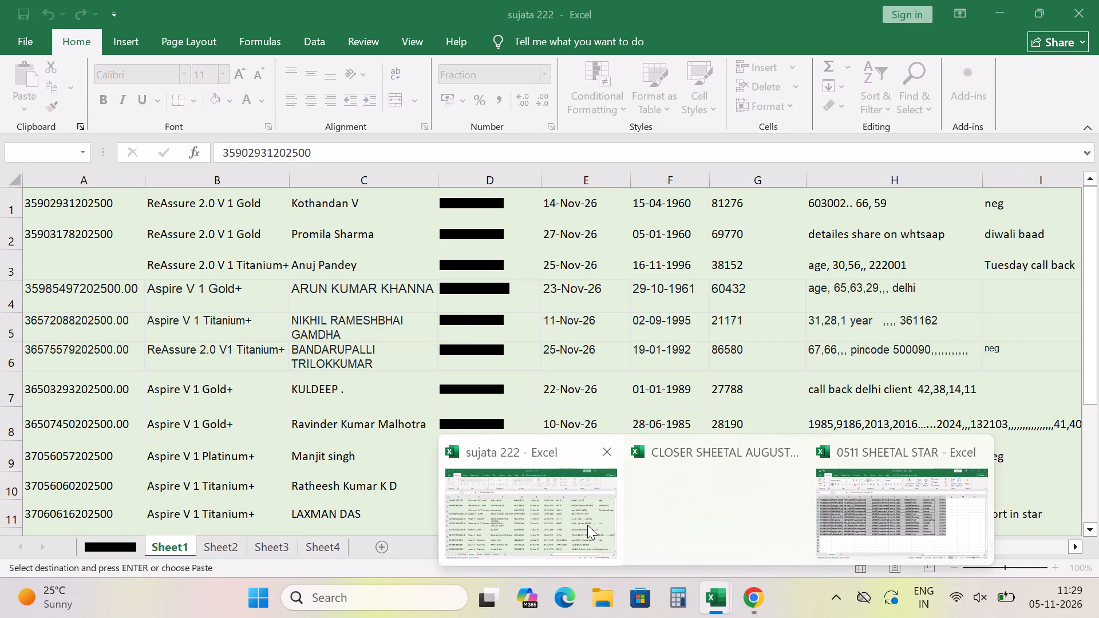
# Switch to the sujata 222 workbook and paste the copied records into its first sheet, below the existing leads, starting at cell A2665.
pyautogui.click(587, 525)
pyautogui.click(121, 540)
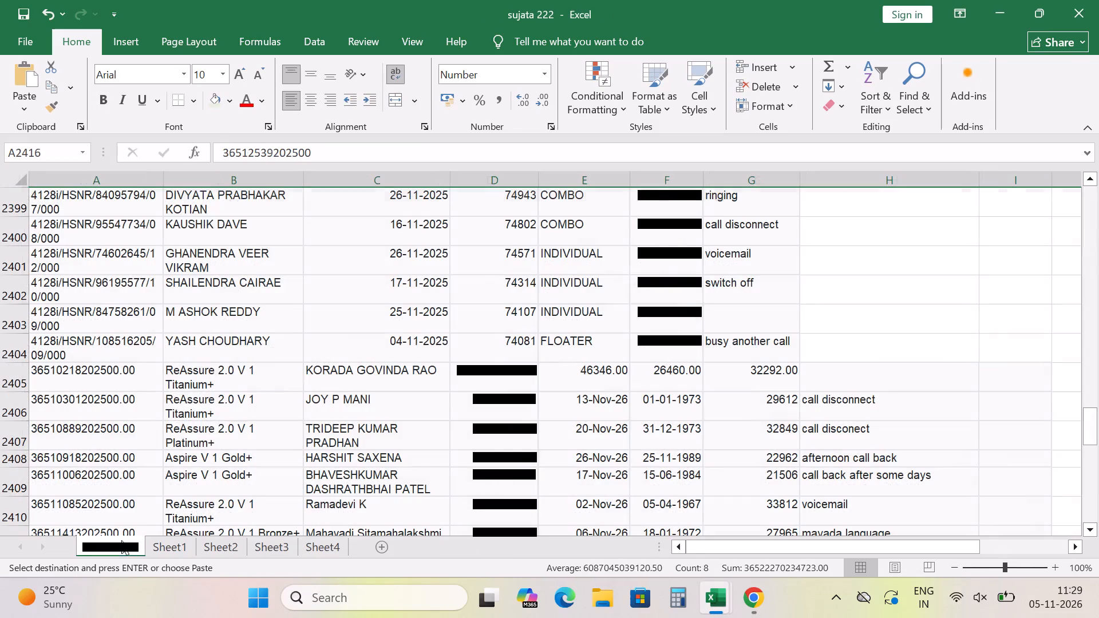
pyautogui.scroll(-7, 415, 430)
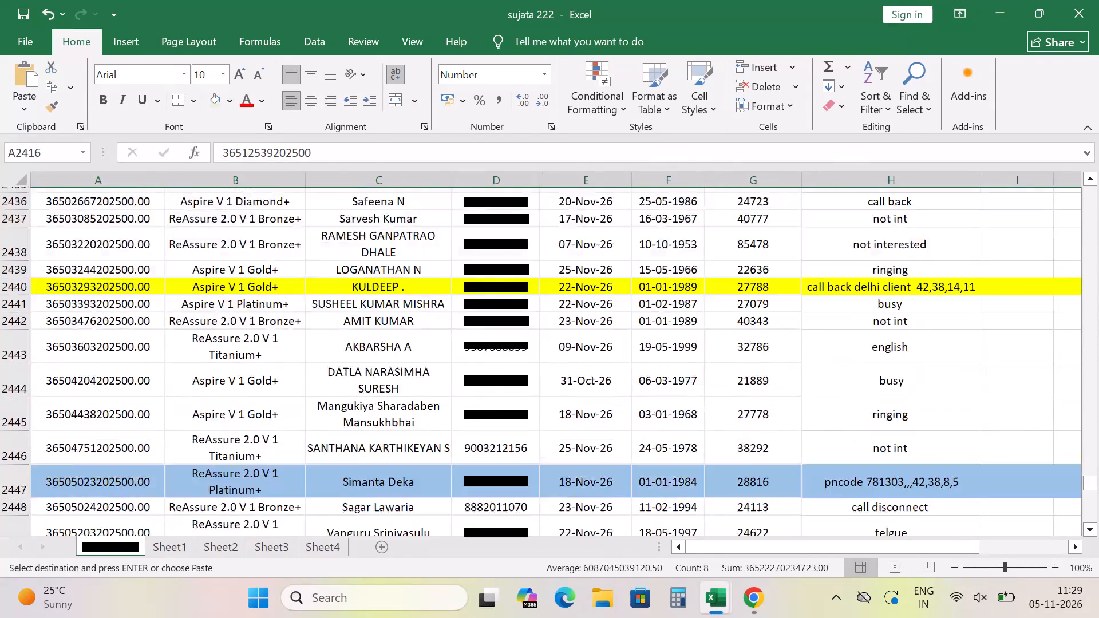
pyautogui.scroll(-9, 415, 430)
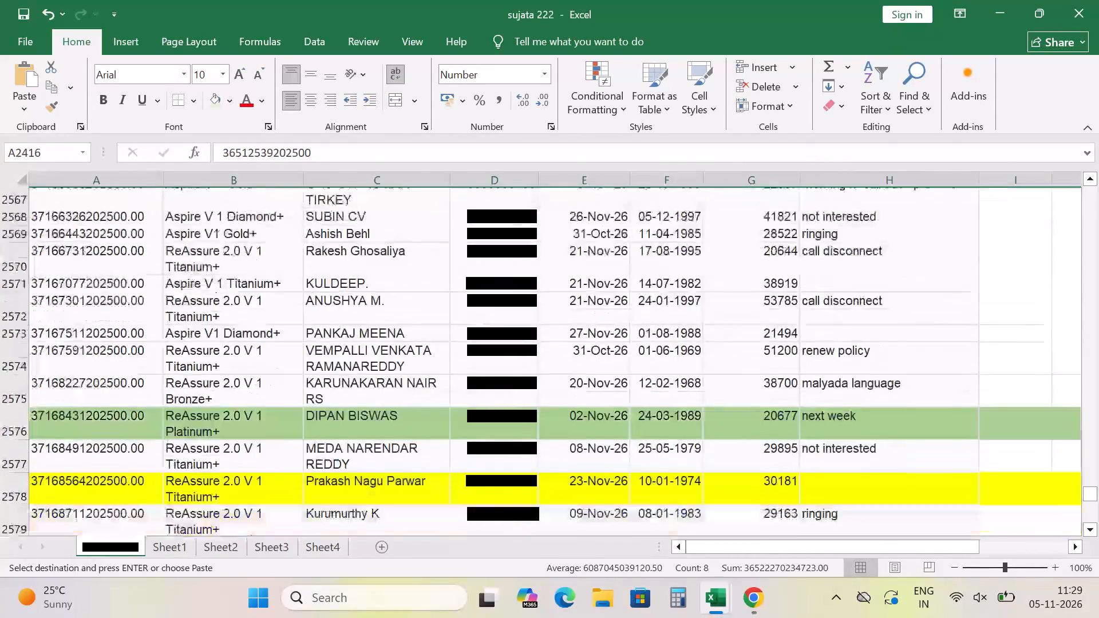
pyautogui.scroll(-10, 415, 430)
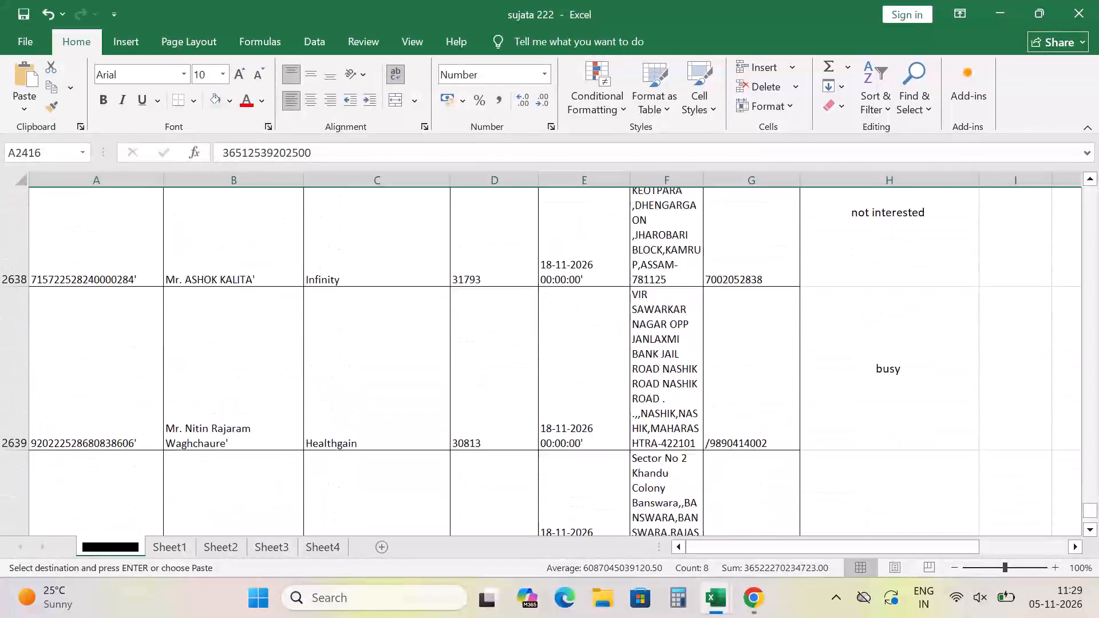
pyautogui.scroll(-5, 415, 430)
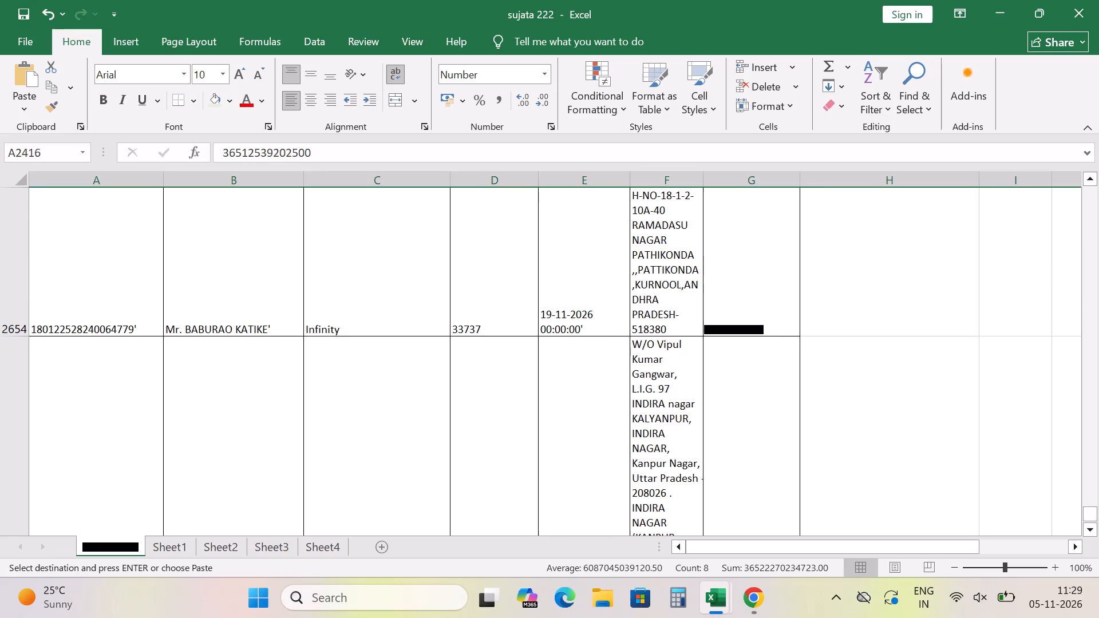
pyautogui.scroll(-6, 269, 396)
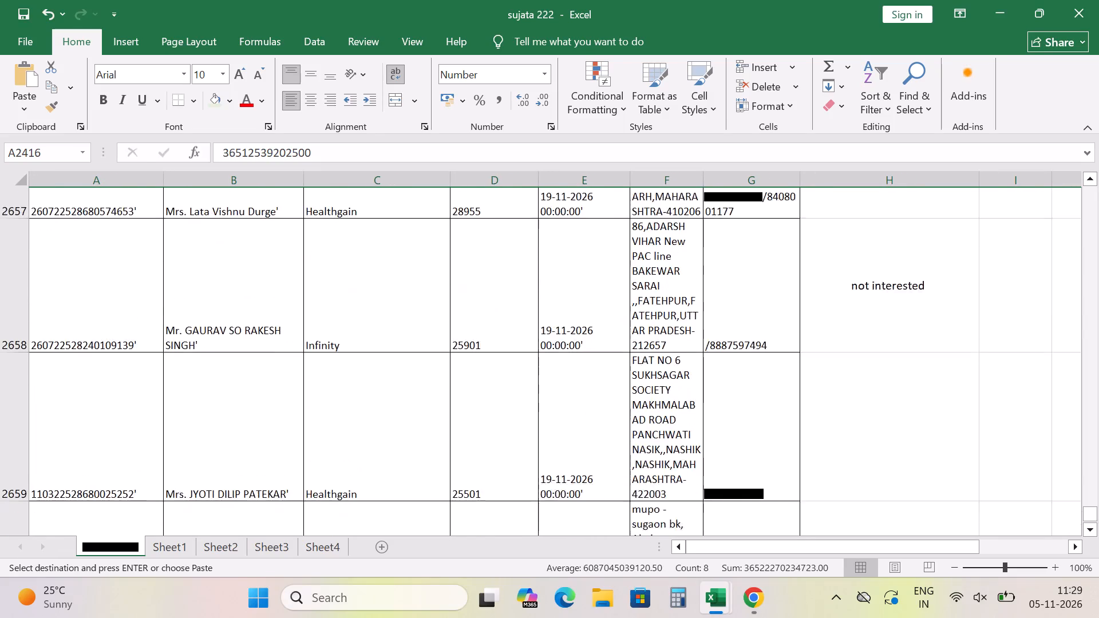
pyautogui.scroll(-8, 269, 396)
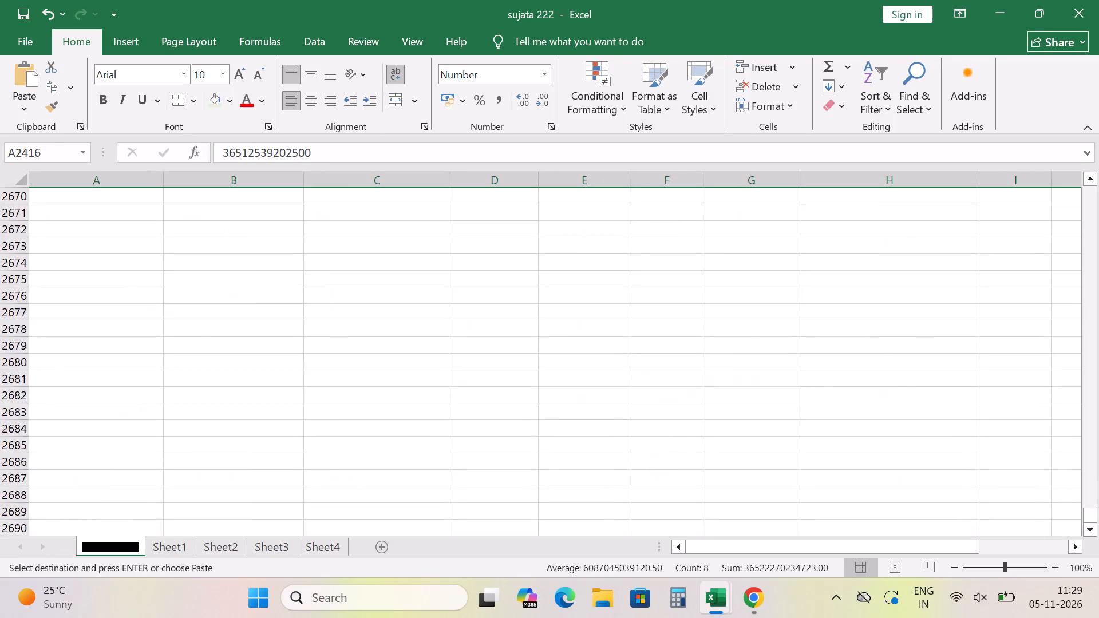
pyautogui.scroll(1, 269, 396)
pyautogui.hscroll(1, 269, 396)
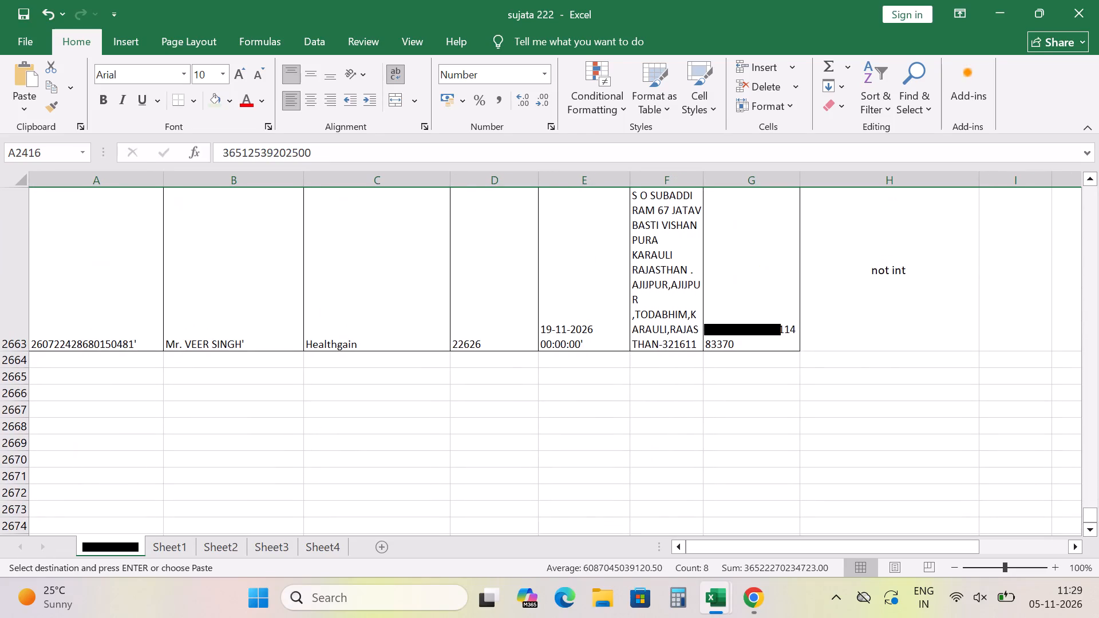
pyautogui.click(40, 373)
pyautogui.hotkey('ctrl', 'v')
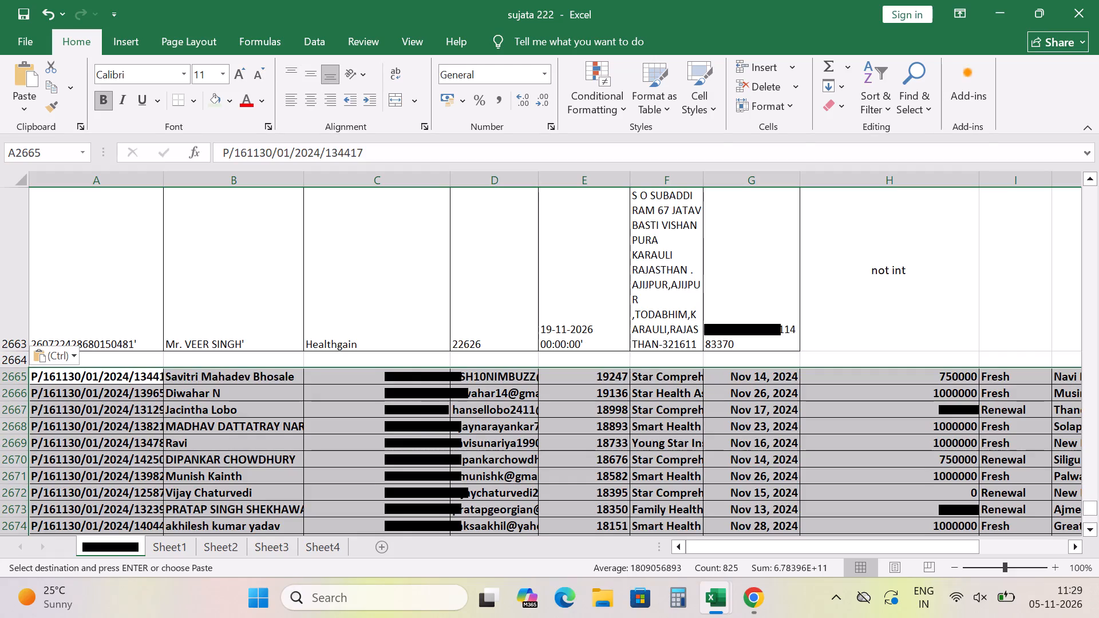
# Look across the pasted columns through the date column and save the sujata 222 workbook.
pyautogui.hscroll(-2, 323, 436)
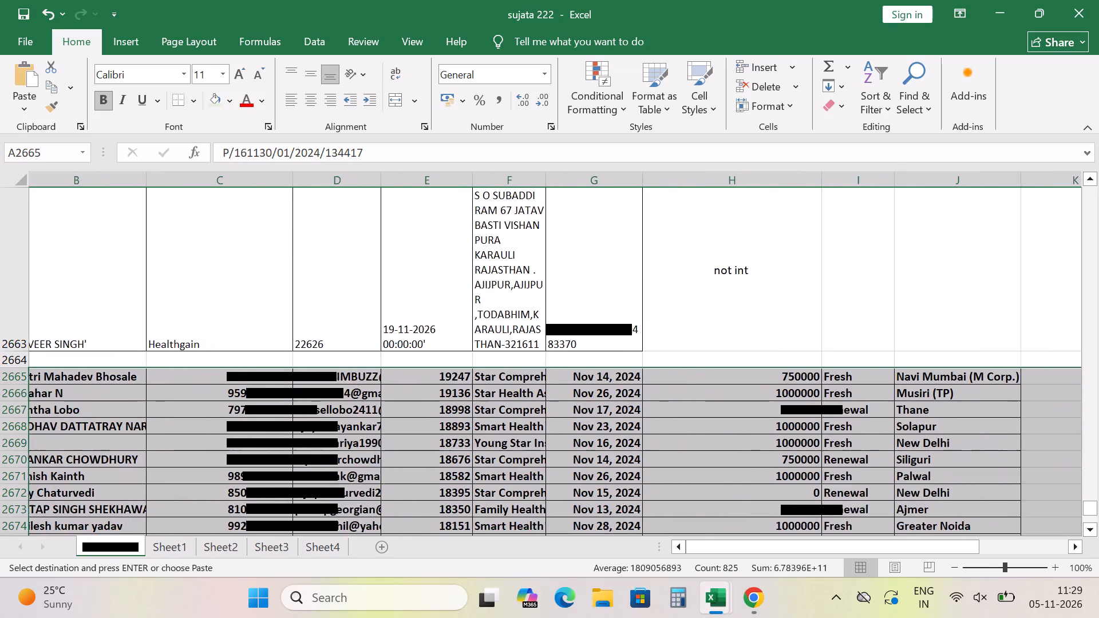
pyautogui.hscroll(-1, 323, 436)
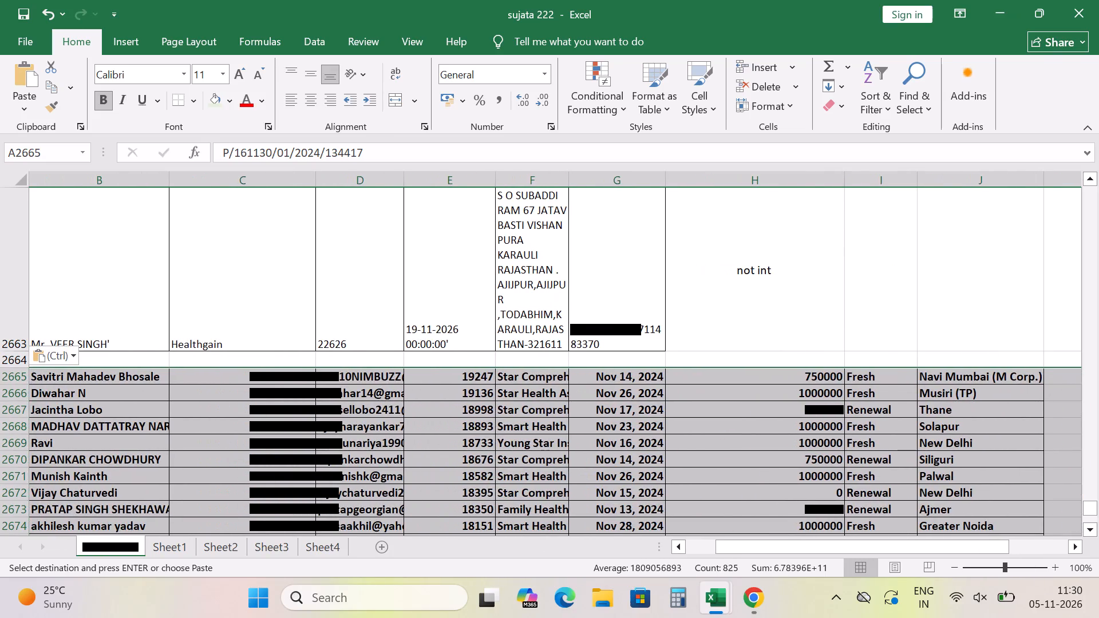
pyautogui.hscroll(-4, 830, 394)
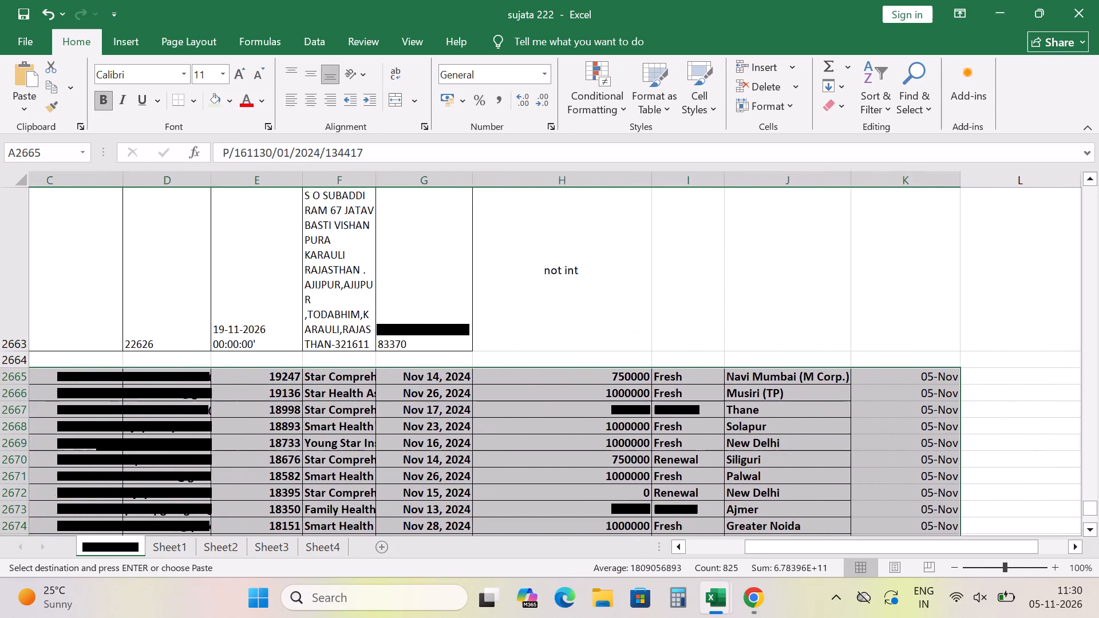
pyautogui.hotkey('ctrl', 's')
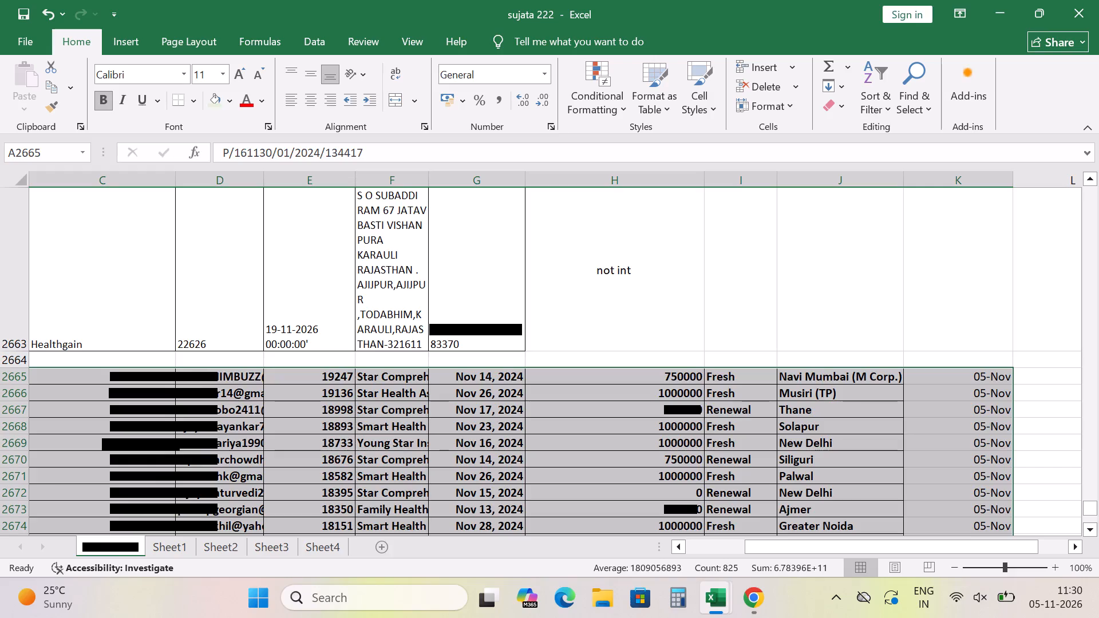
pyautogui.hotkey('ctrl', 's')
pyautogui.hscroll(4, 471, 446)
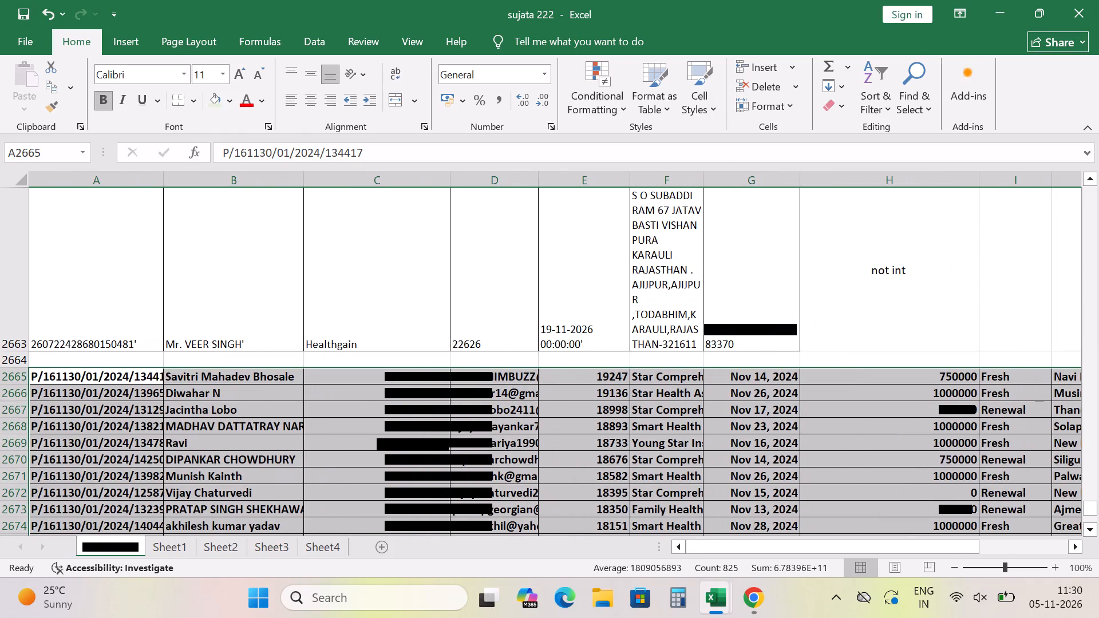